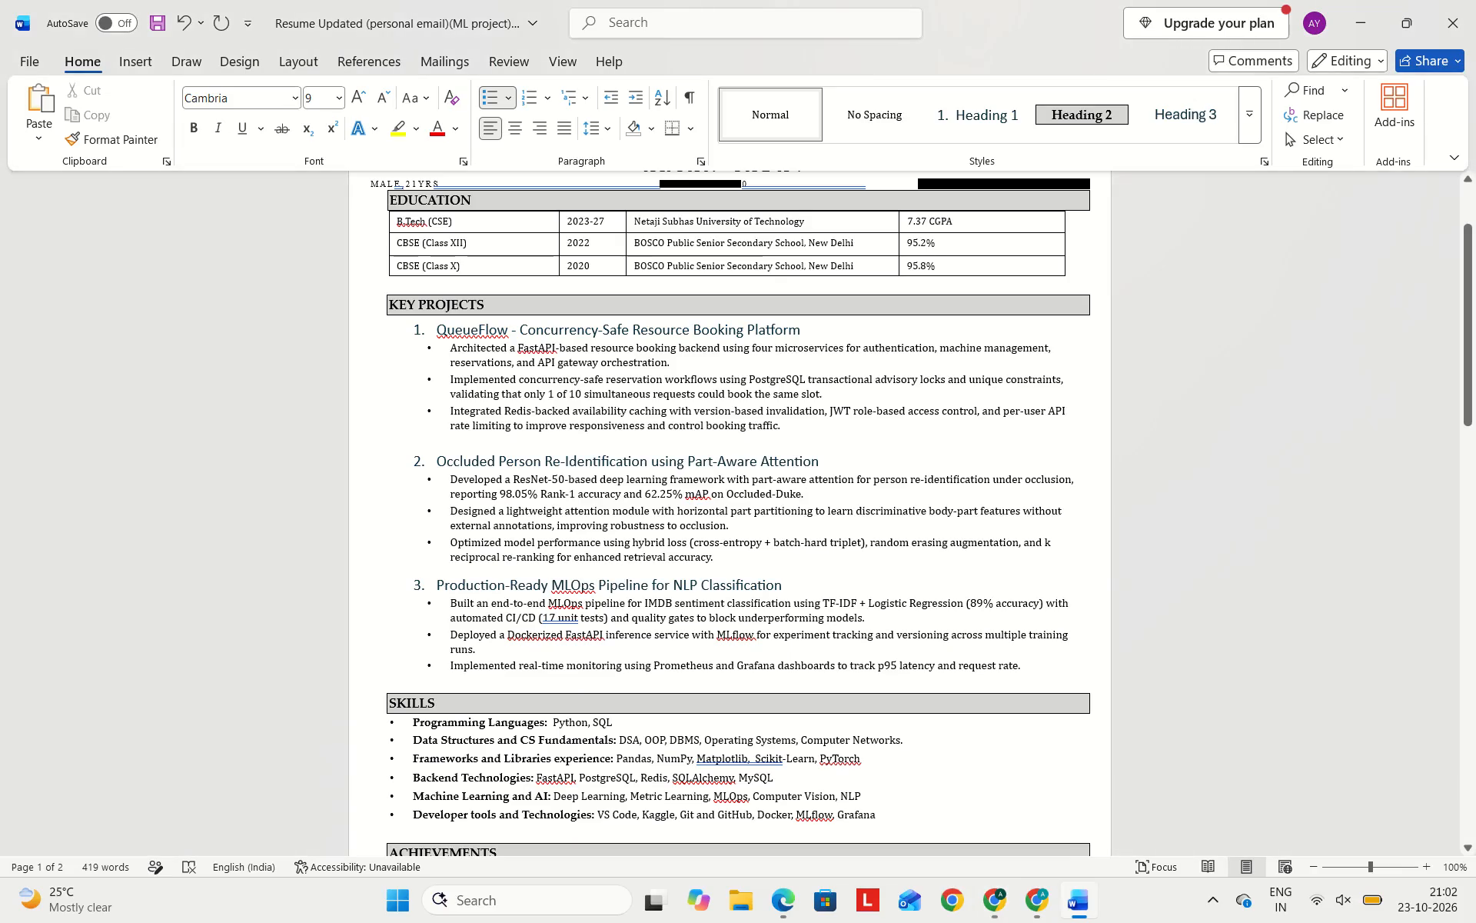
pyautogui.hotkey('alt', 'Tab')
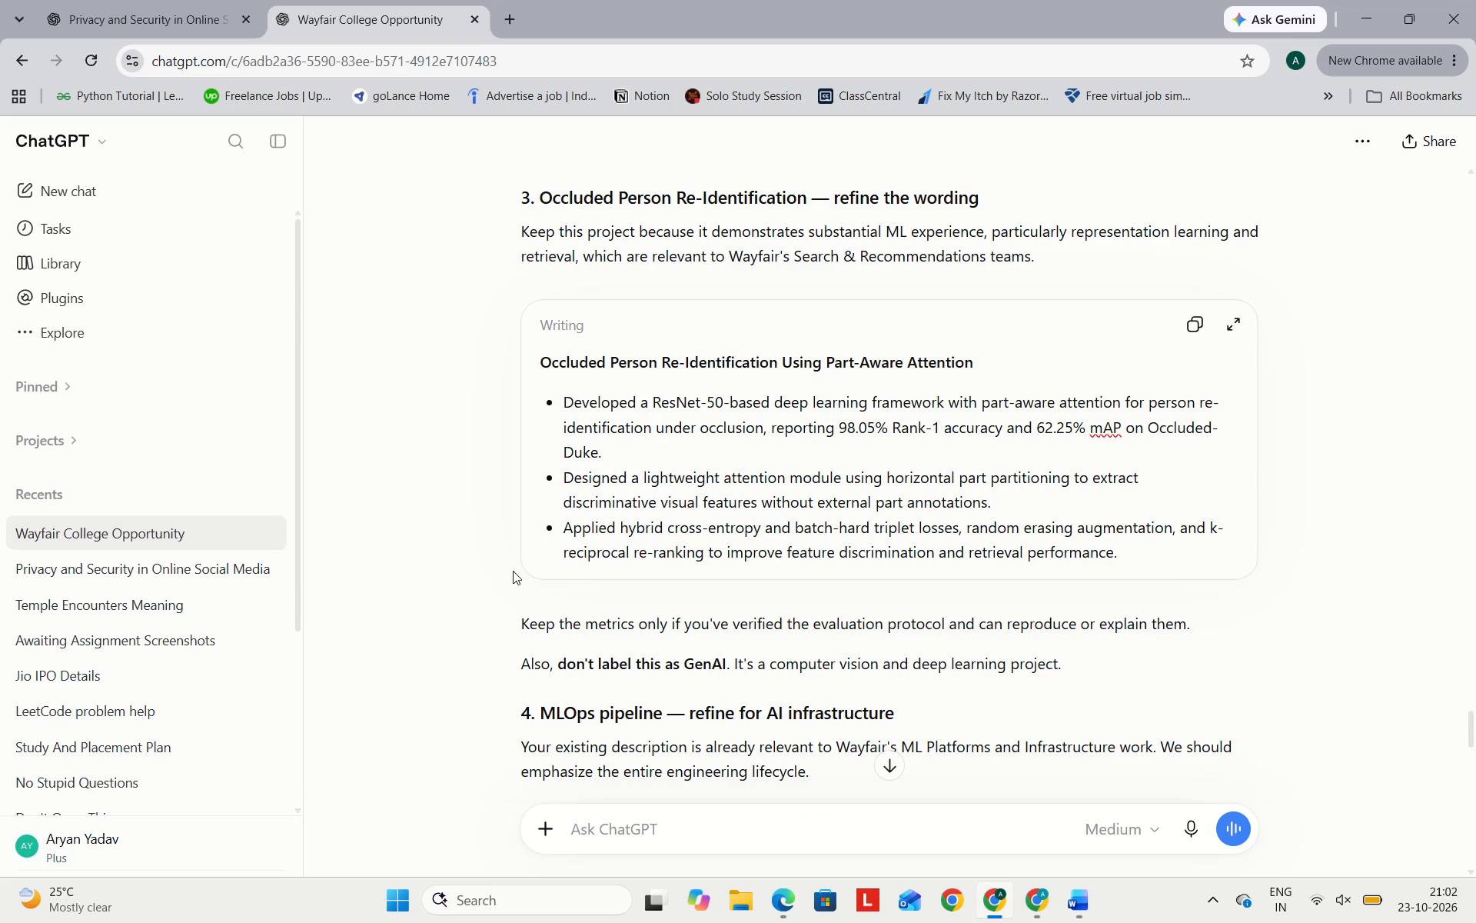
# Compare ChatGPT's suggested Production-Ready MLOps Pipeline bullets in Chrome with the third project's bullets in Word.
pyautogui.scroll(-2, 513, 571)
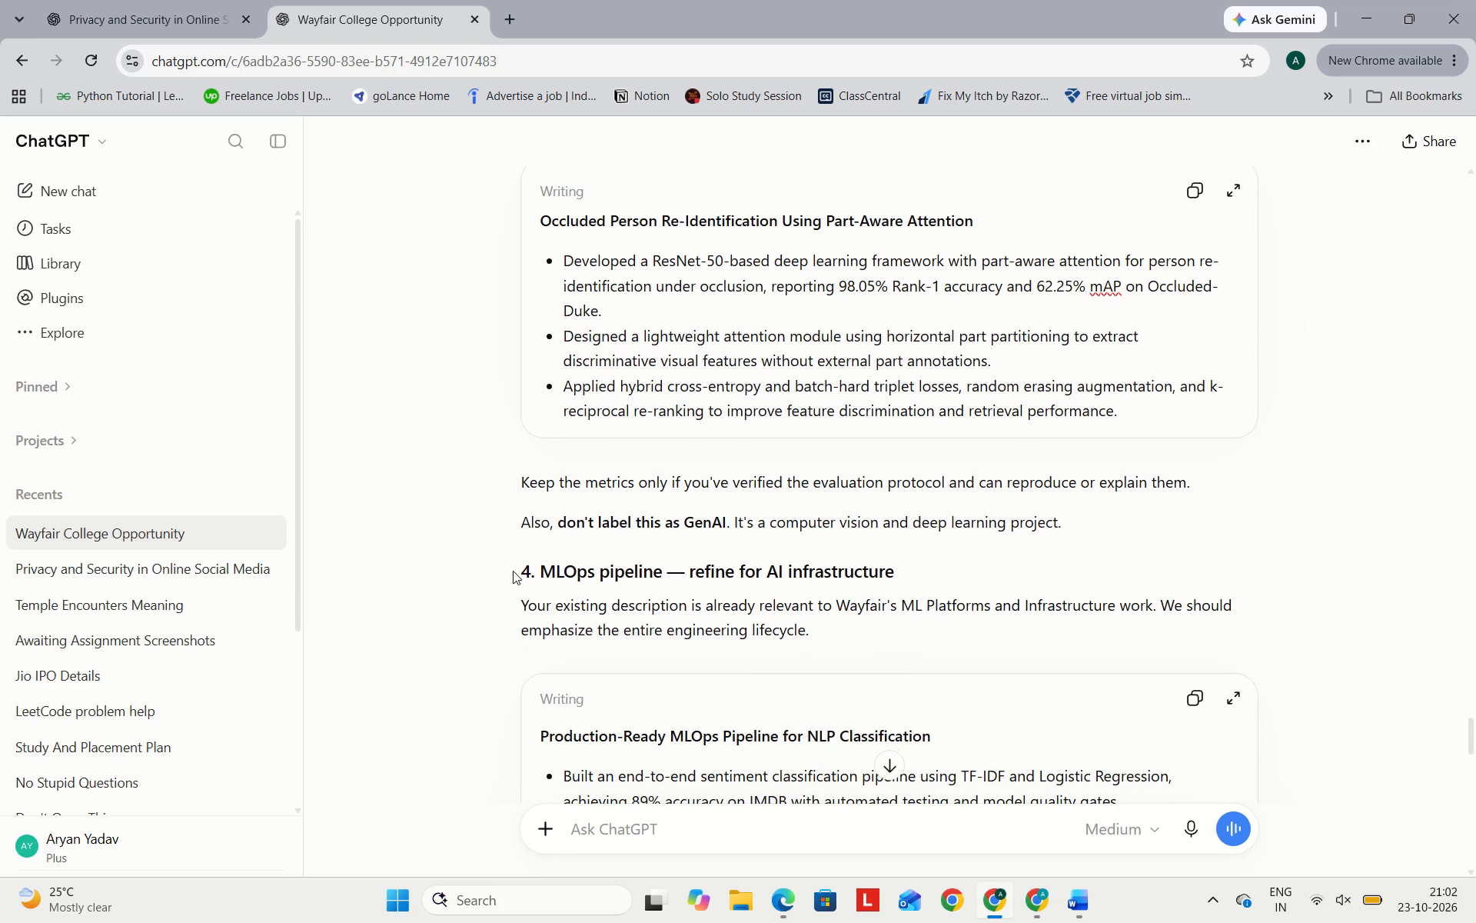
pyautogui.scroll(-3, 513, 571)
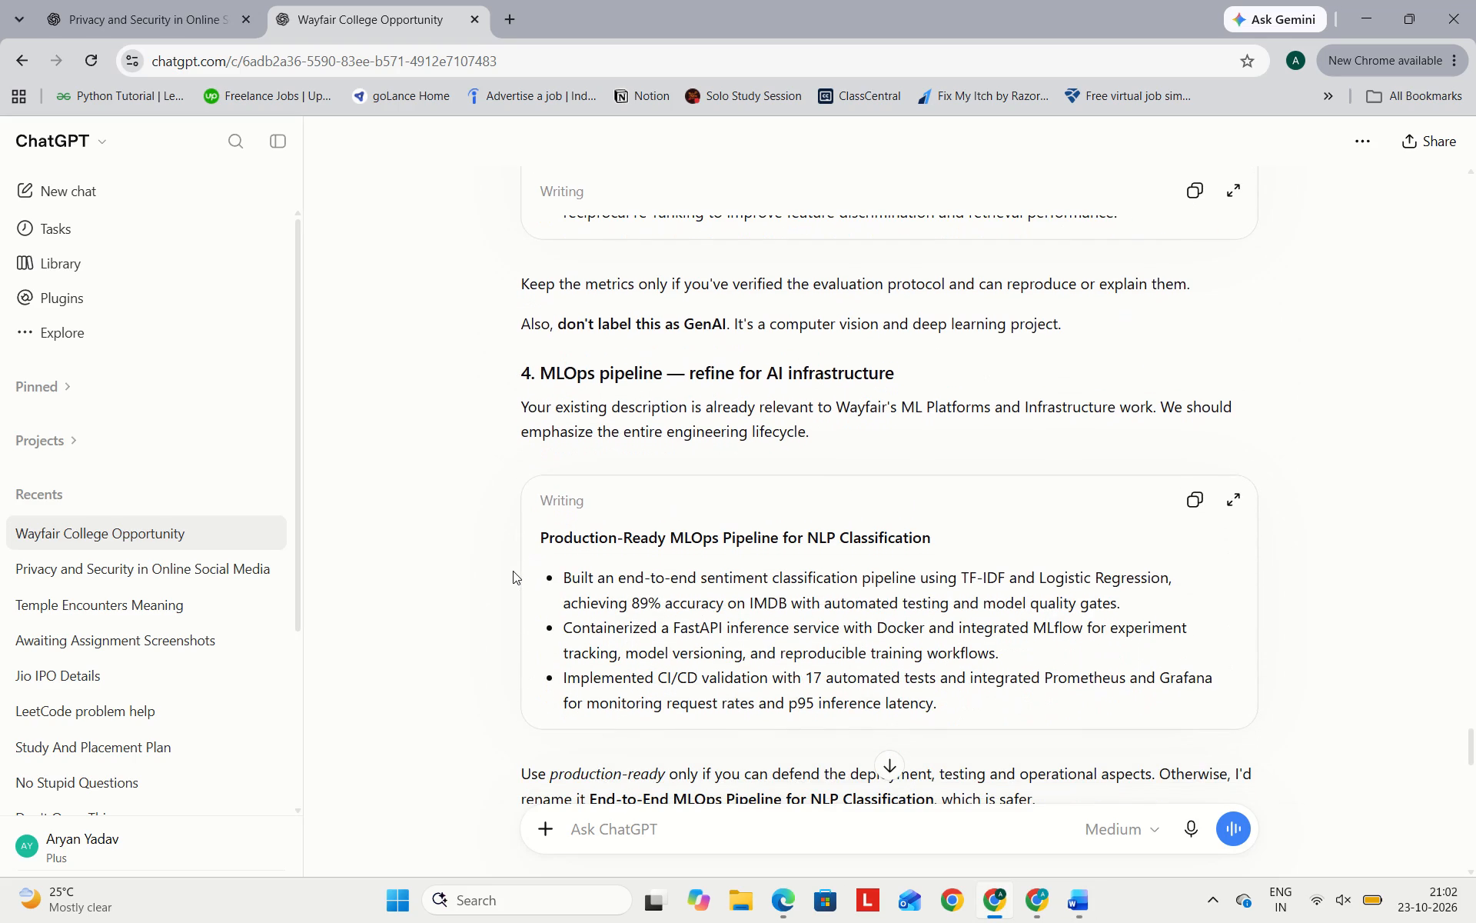
pyautogui.scroll(-2, 513, 571)
pyautogui.hotkey('alt', 'Tab')
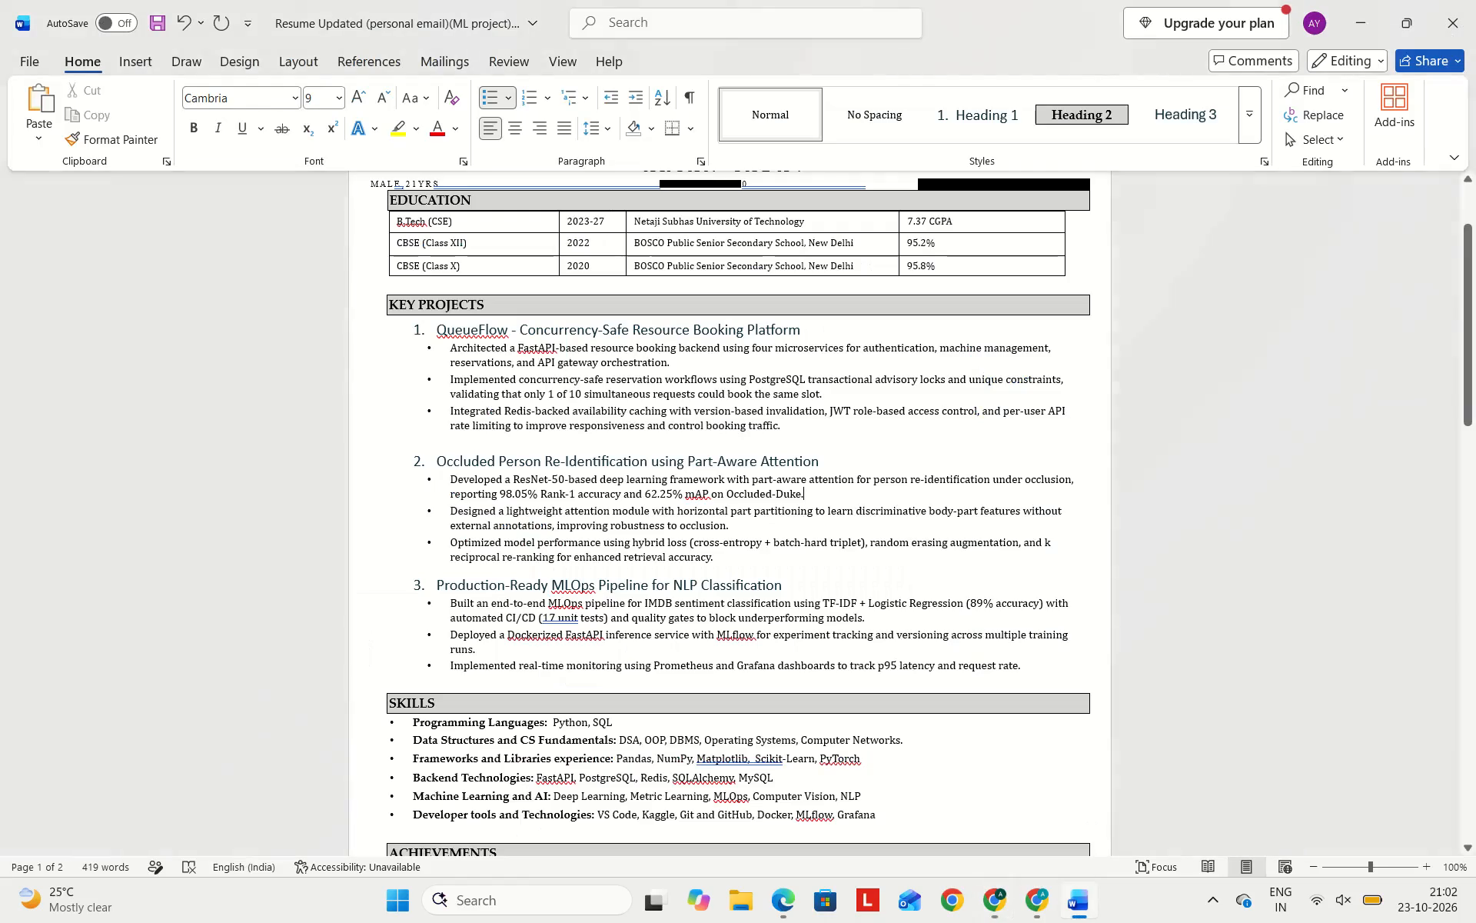
pyautogui.scroll(-1, 344, 611)
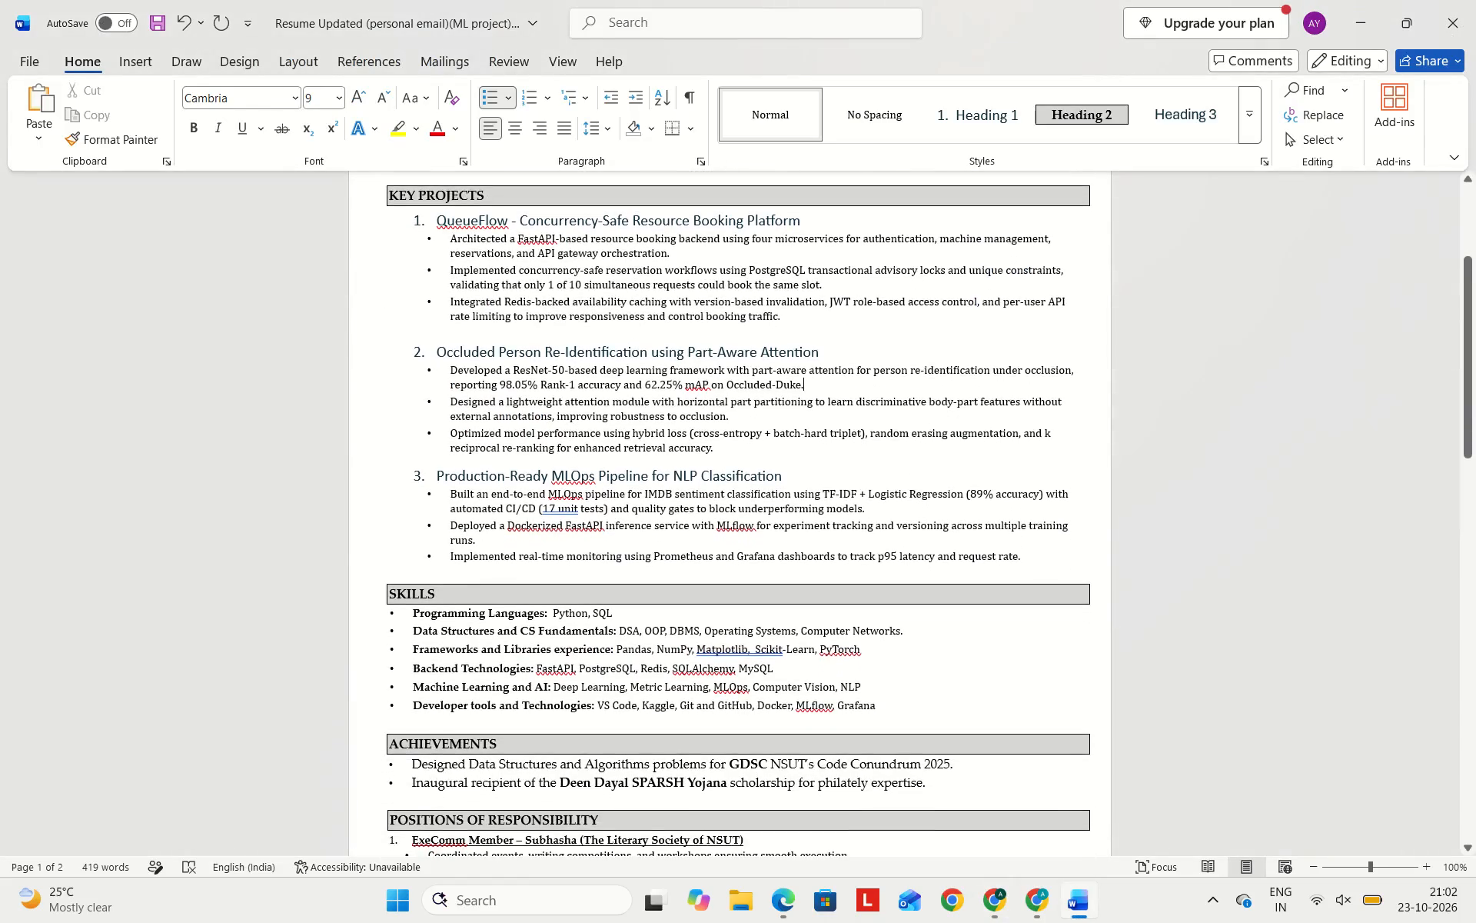
pyautogui.hotkey('alt', 'Tab')
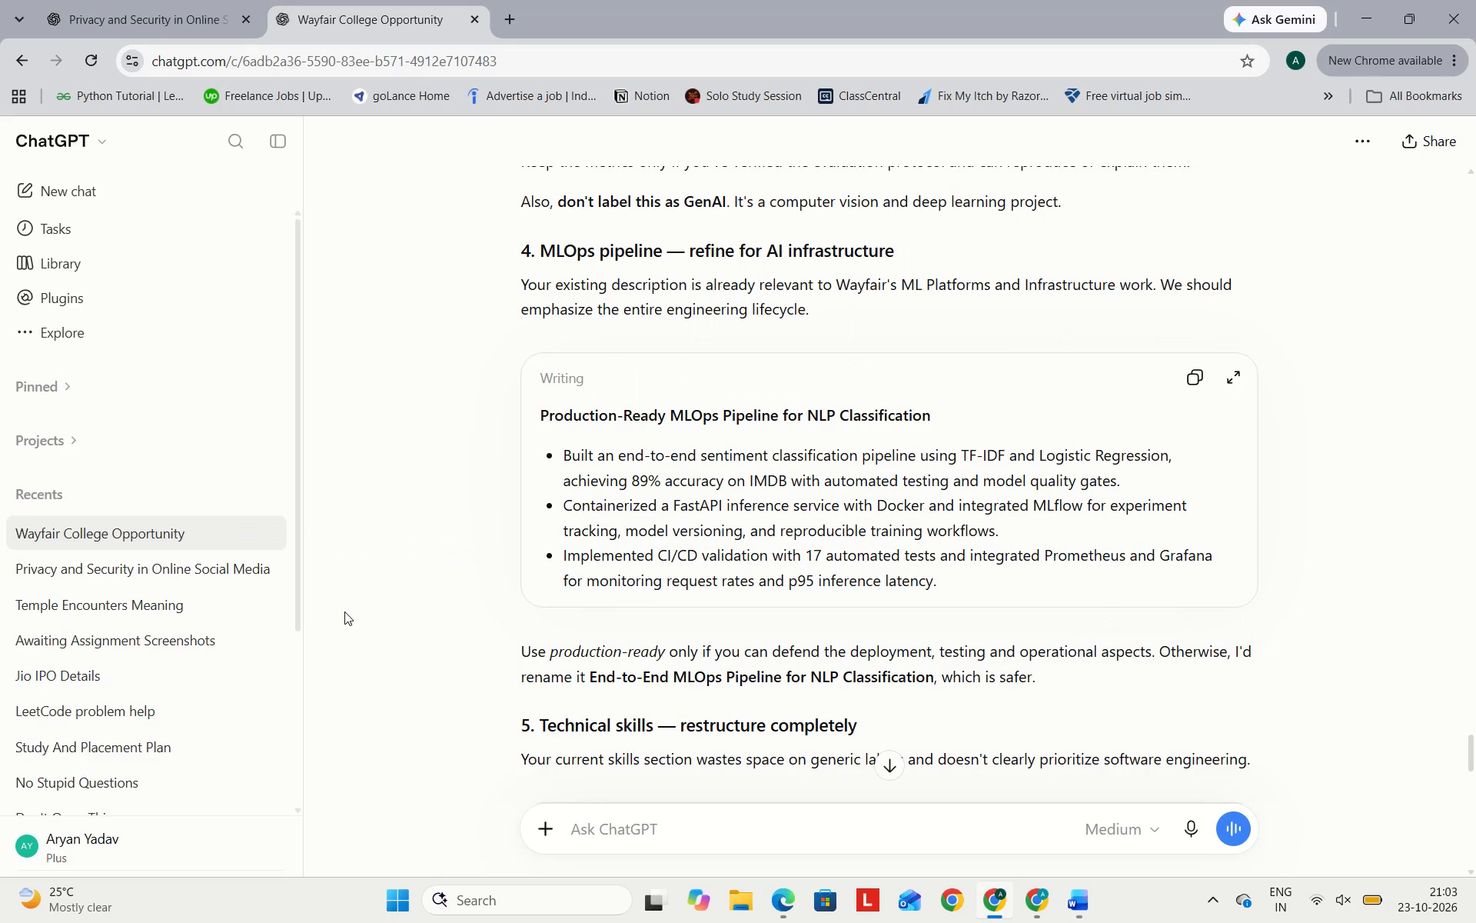
pyautogui.hotkey('alt', 'Tab')
pyautogui.hotkey('alt', 'Tab')
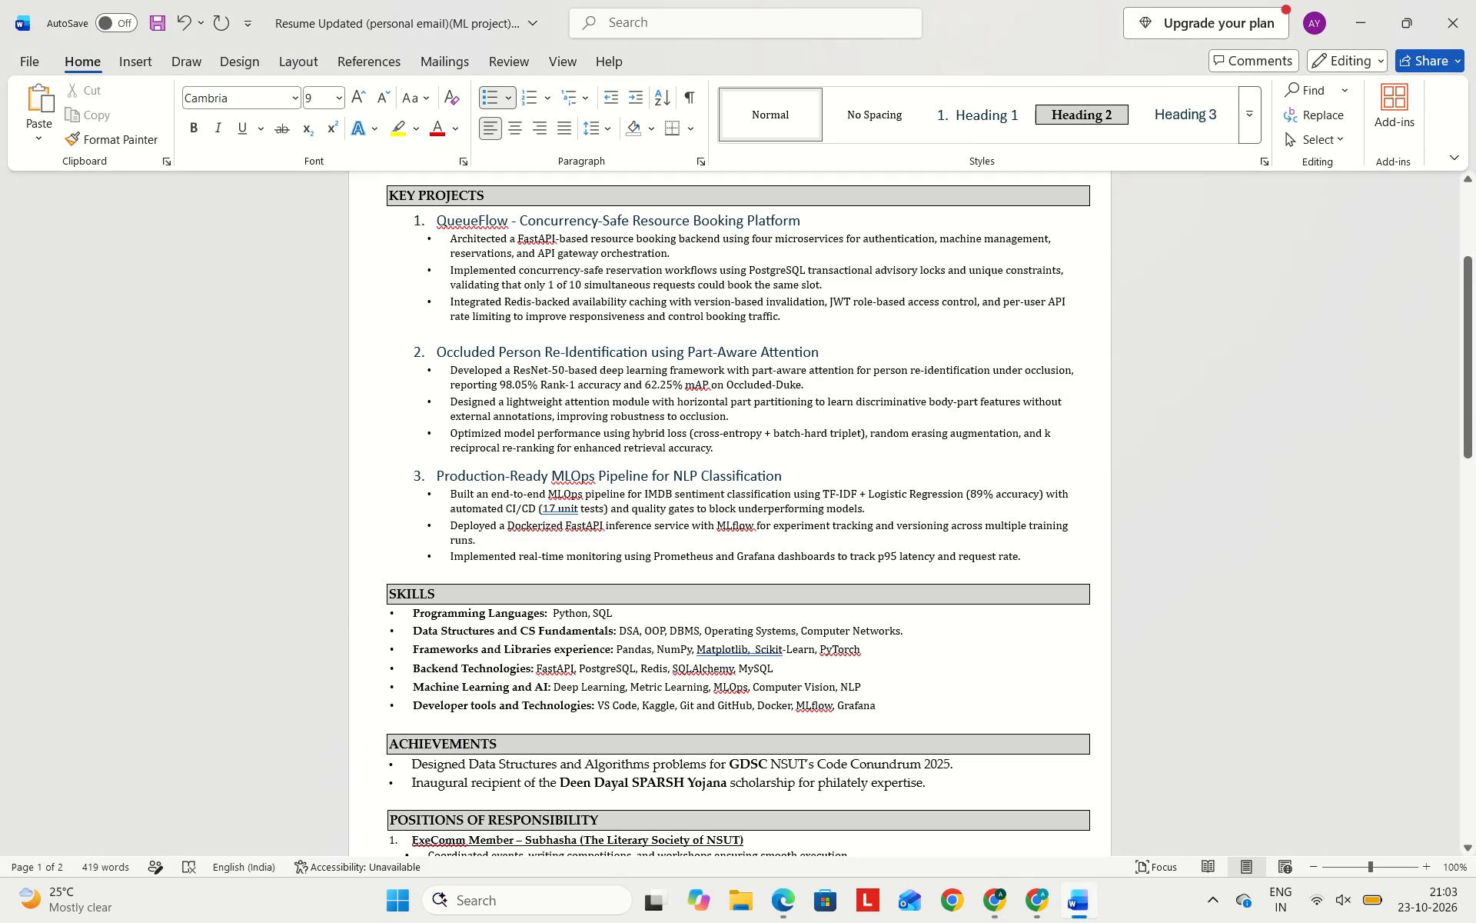
pyautogui.hotkey('alt', 'Tab')
pyautogui.hotkey('alt', 'Tab')
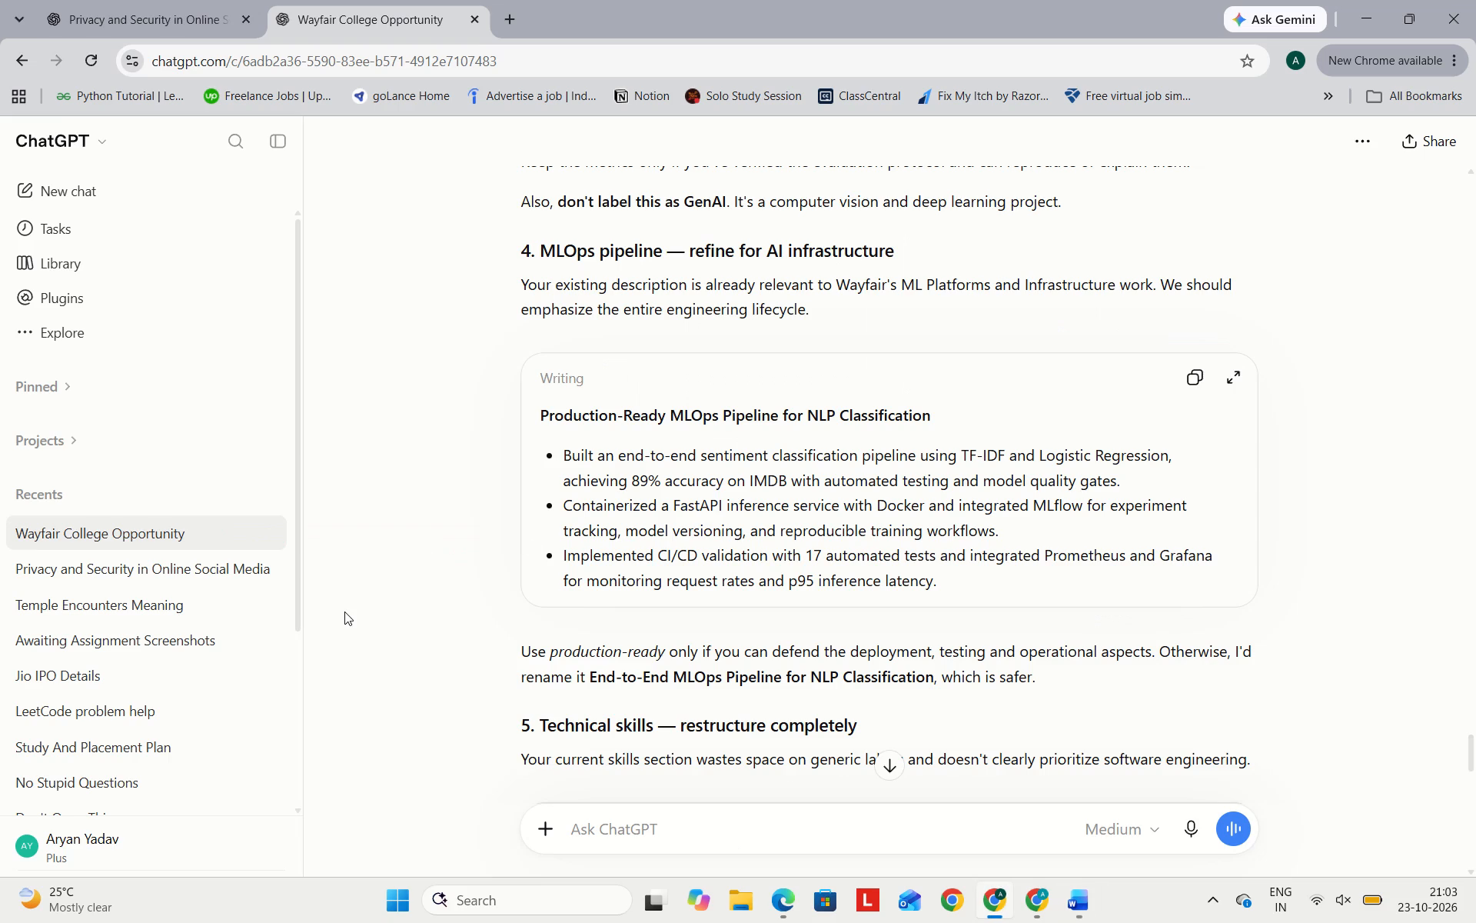
# Replace Word's first MLOps Pipeline bullet with ChatGPT's version from Chrome, "Built an end-to-end sentiment classification pipeline using TF-IDF and Logistic Regression…".
pyautogui.moveTo(1116, 481); pyautogui.dragTo(909, 477)
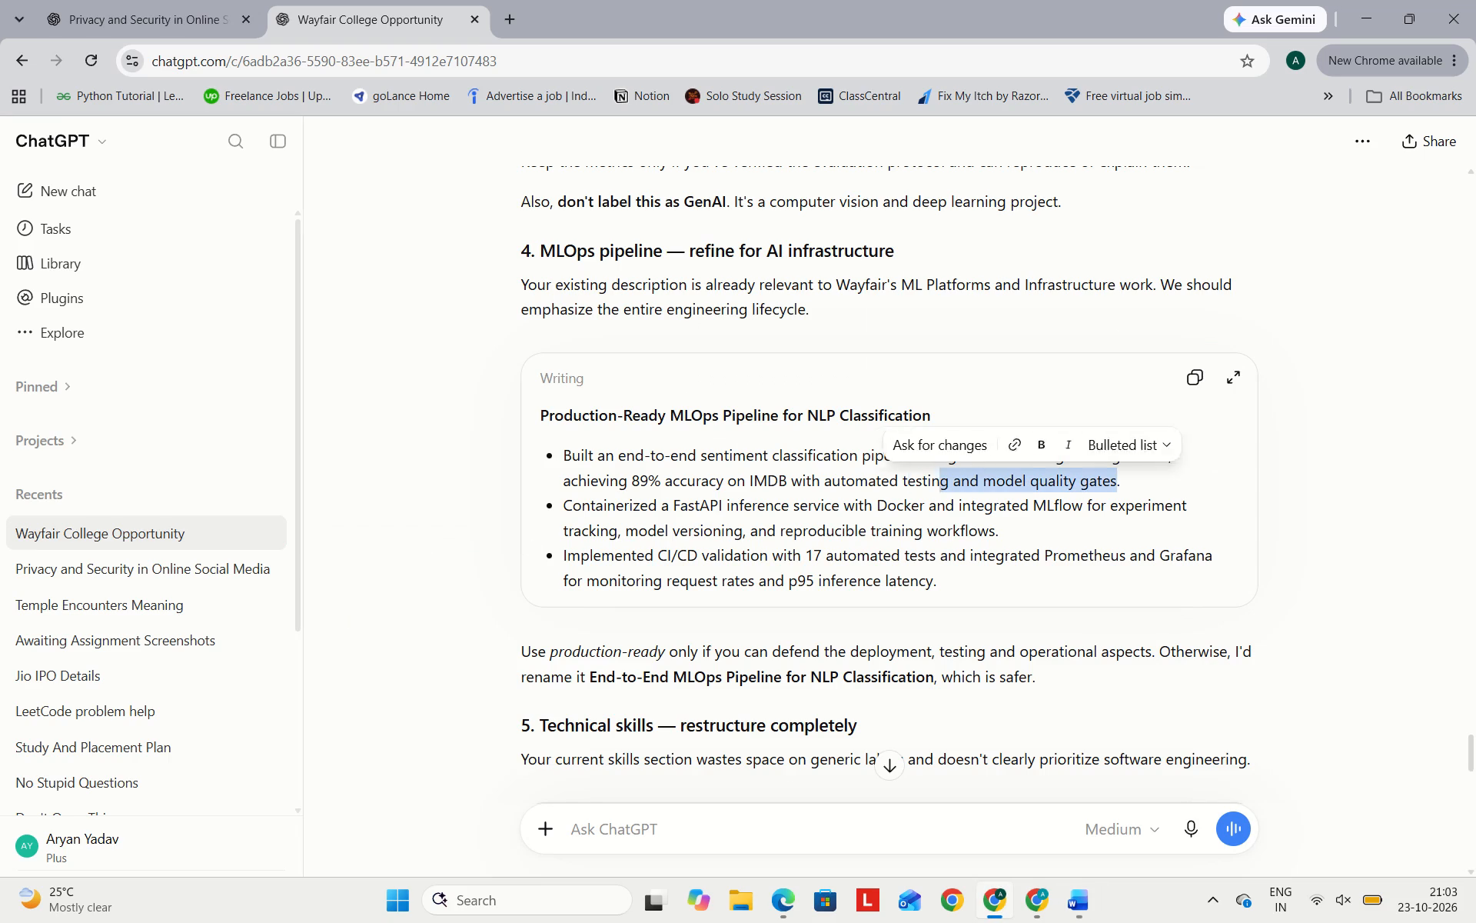
pyautogui.moveTo(909, 477); pyautogui.dragTo(593, 447)
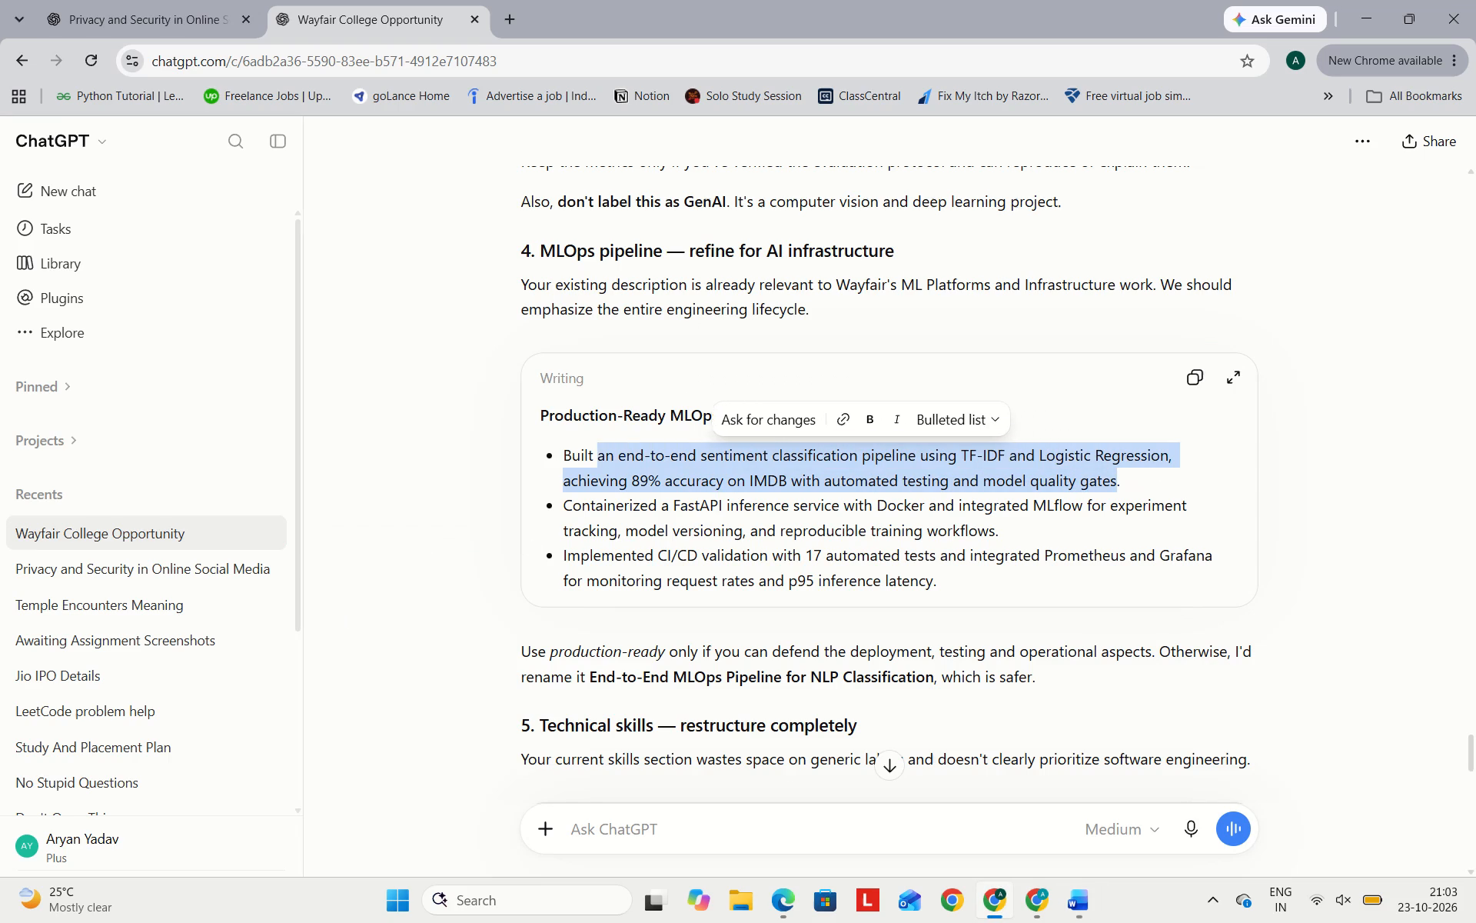
pyautogui.moveTo(593, 447); pyautogui.dragTo(580, 447)
pyautogui.hotkey('ctrl', 'c')
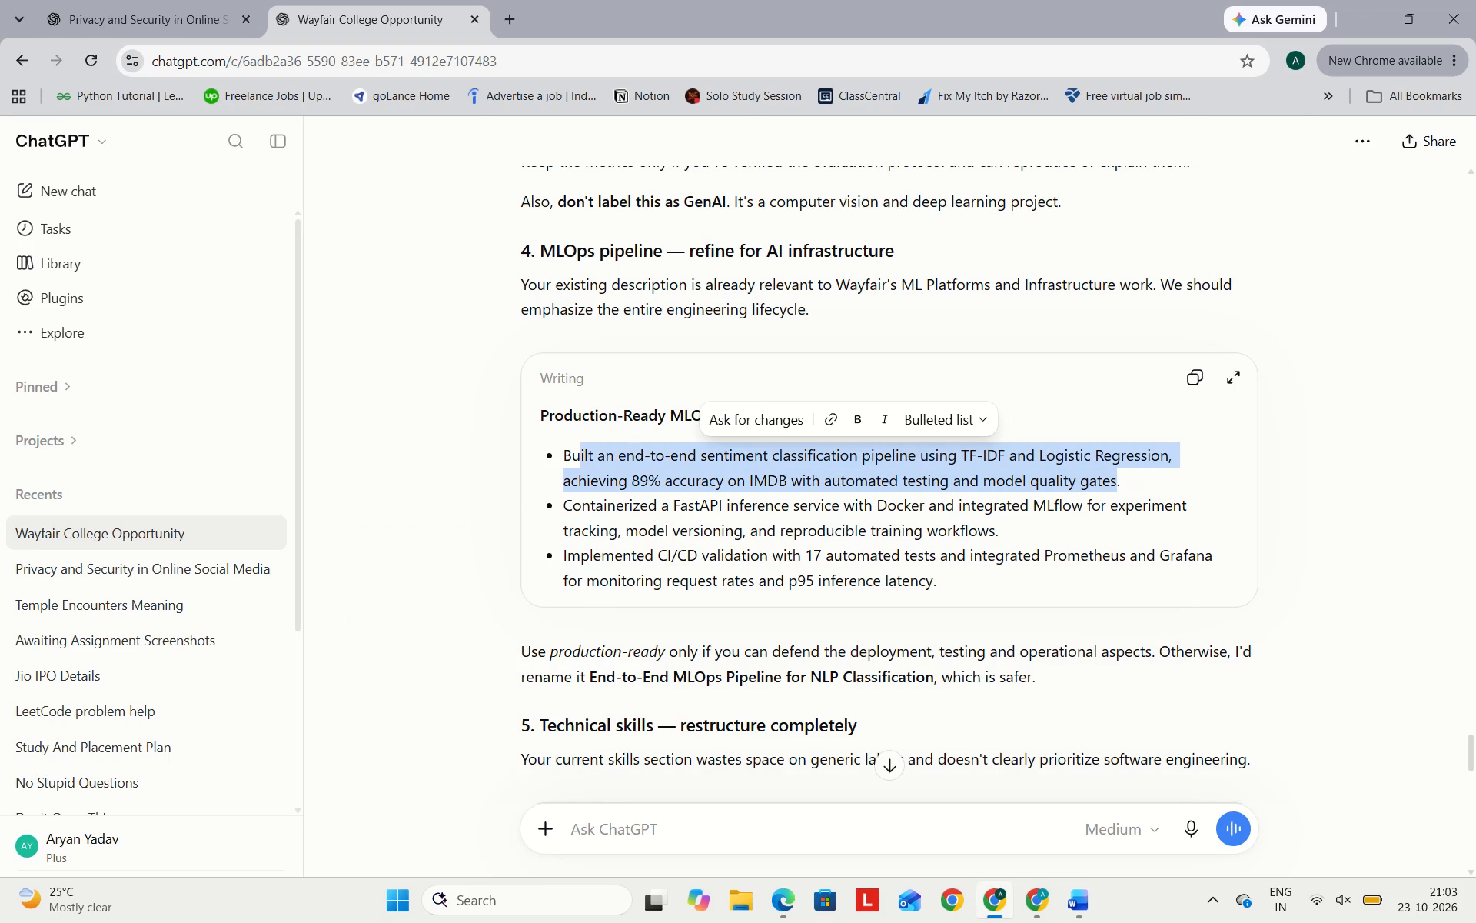
pyautogui.hotkey('alt', 'Tab')
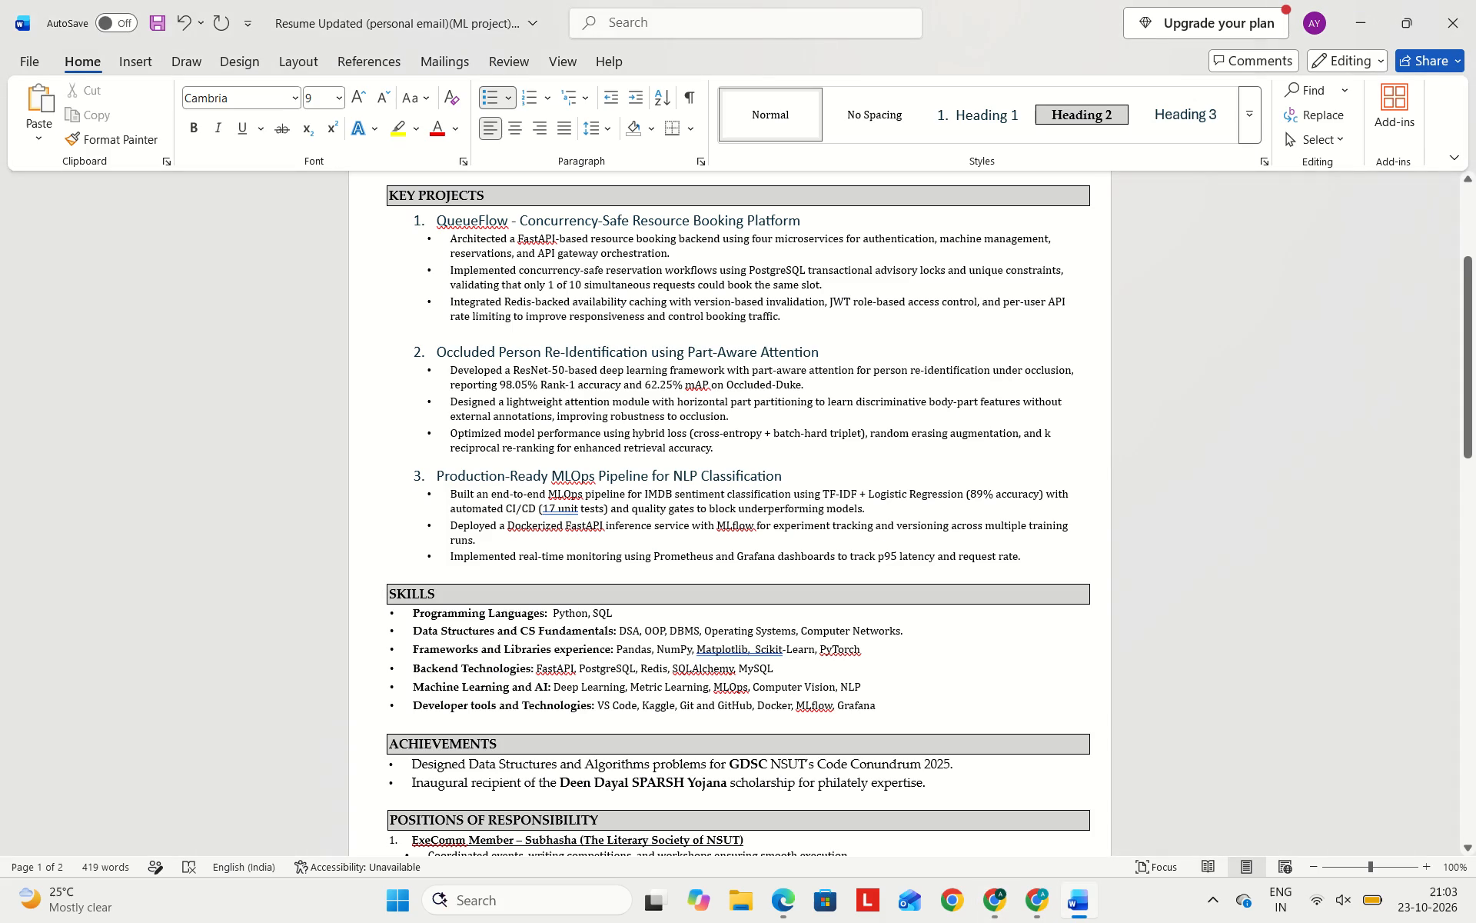
pyautogui.moveTo(848, 505); pyautogui.dragTo(511, 487)
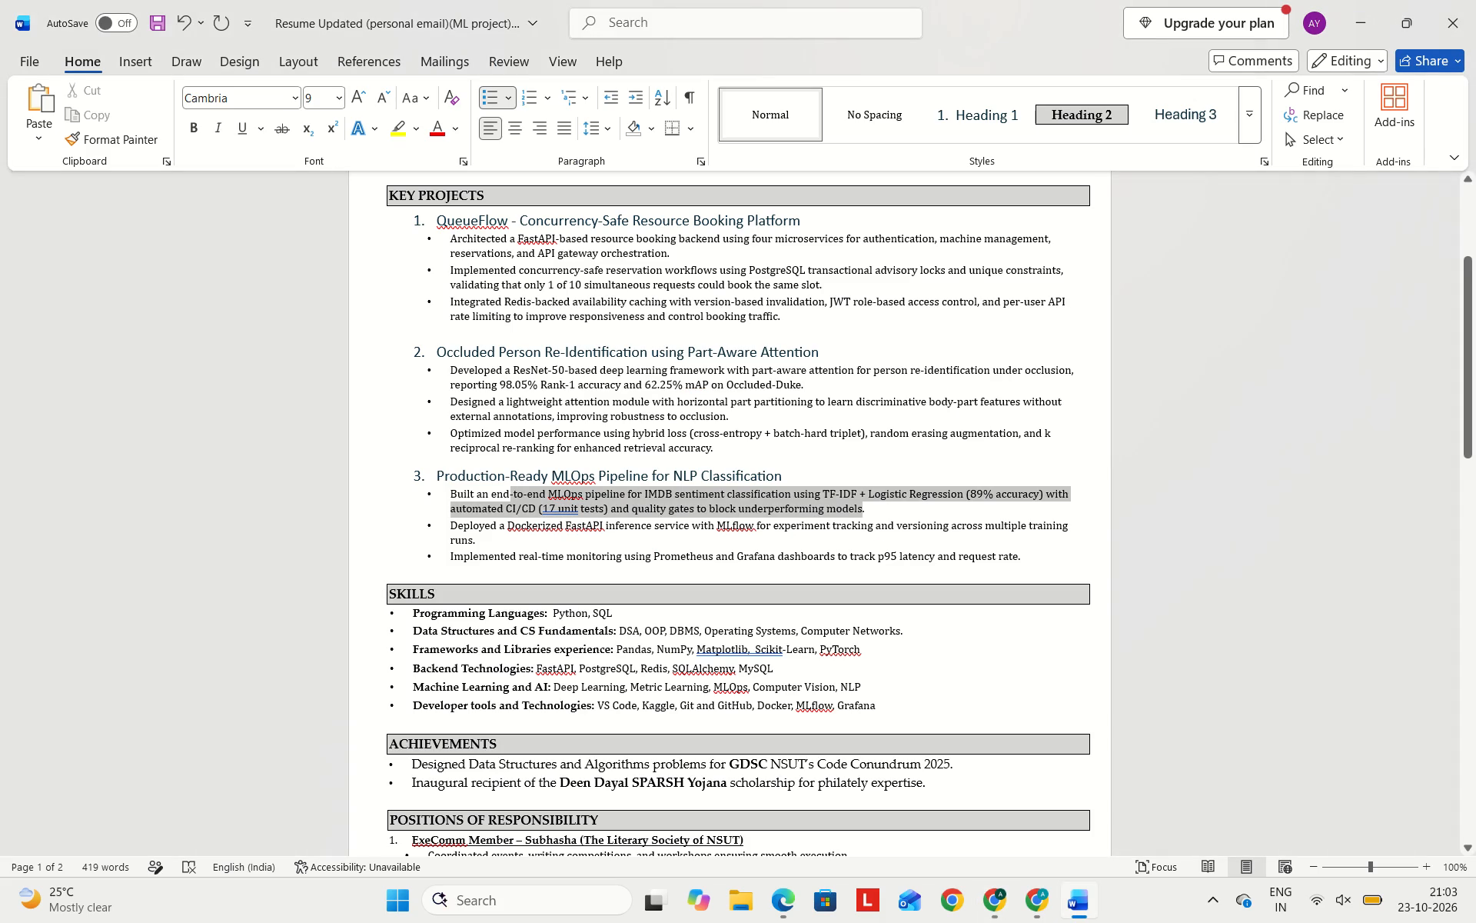
pyautogui.moveTo(511, 487); pyautogui.dragTo(479, 489)
pyautogui.press('BackSpace')
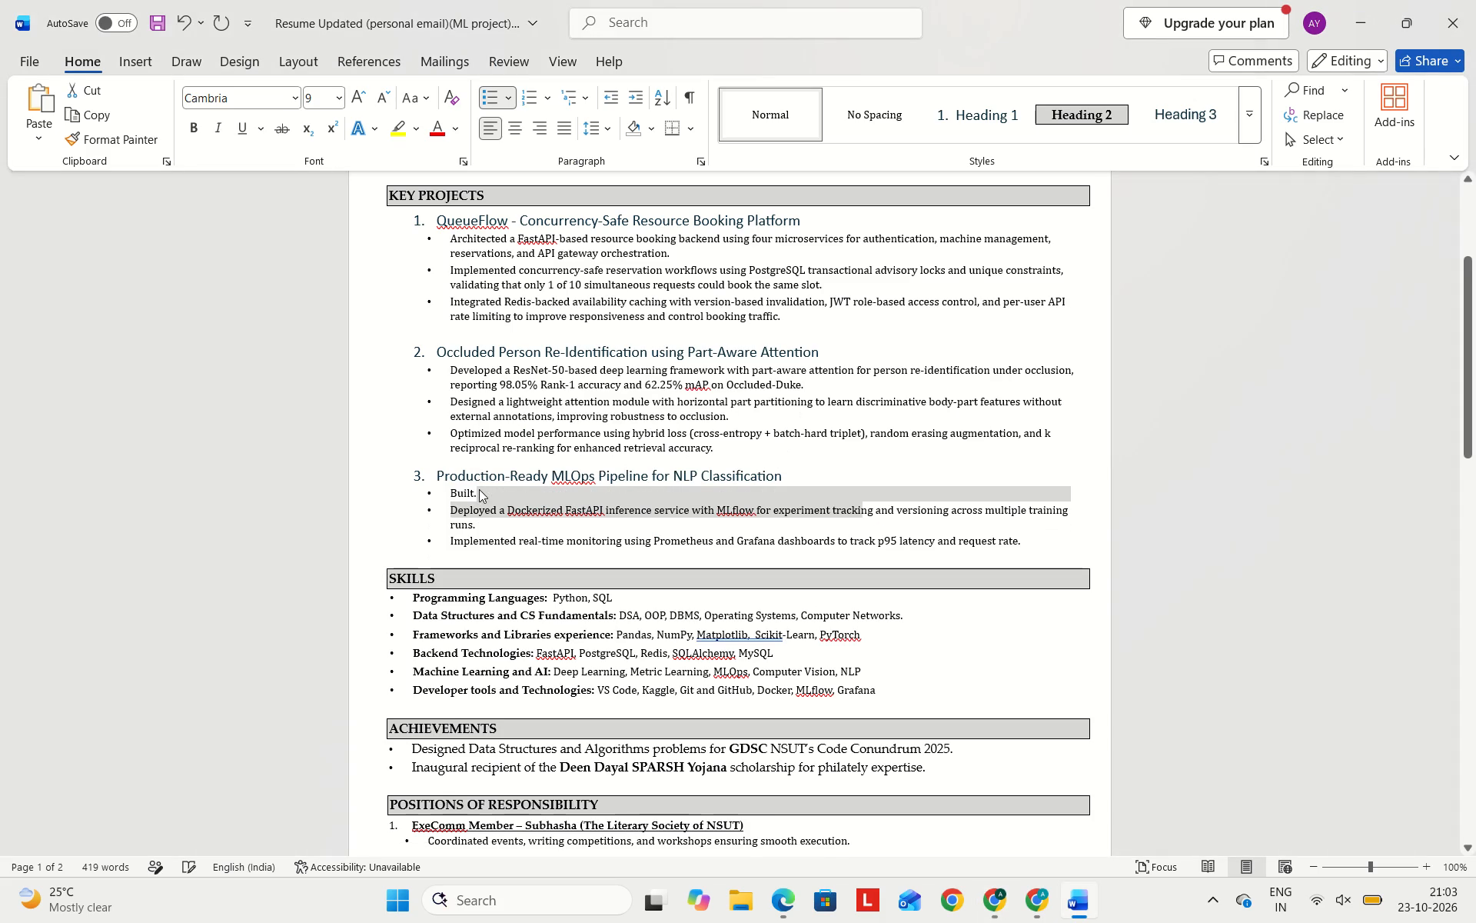
pyautogui.press('BackSpace')
pyautogui.press('BackSpace')
pyautogui.press('BackSpace')
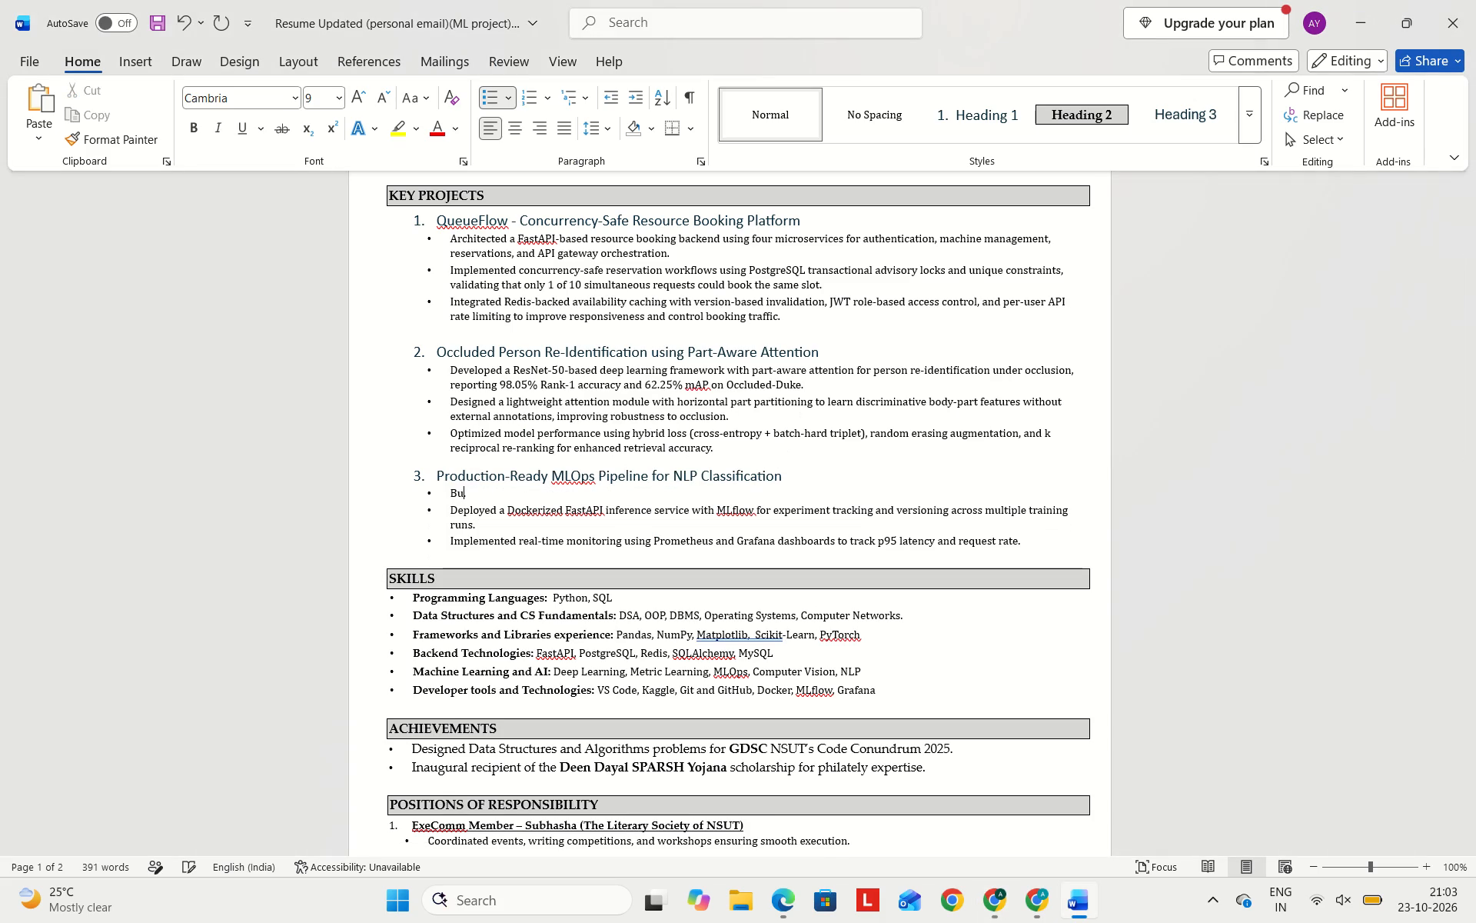
pyautogui.hotkey('ctrl', 'v')
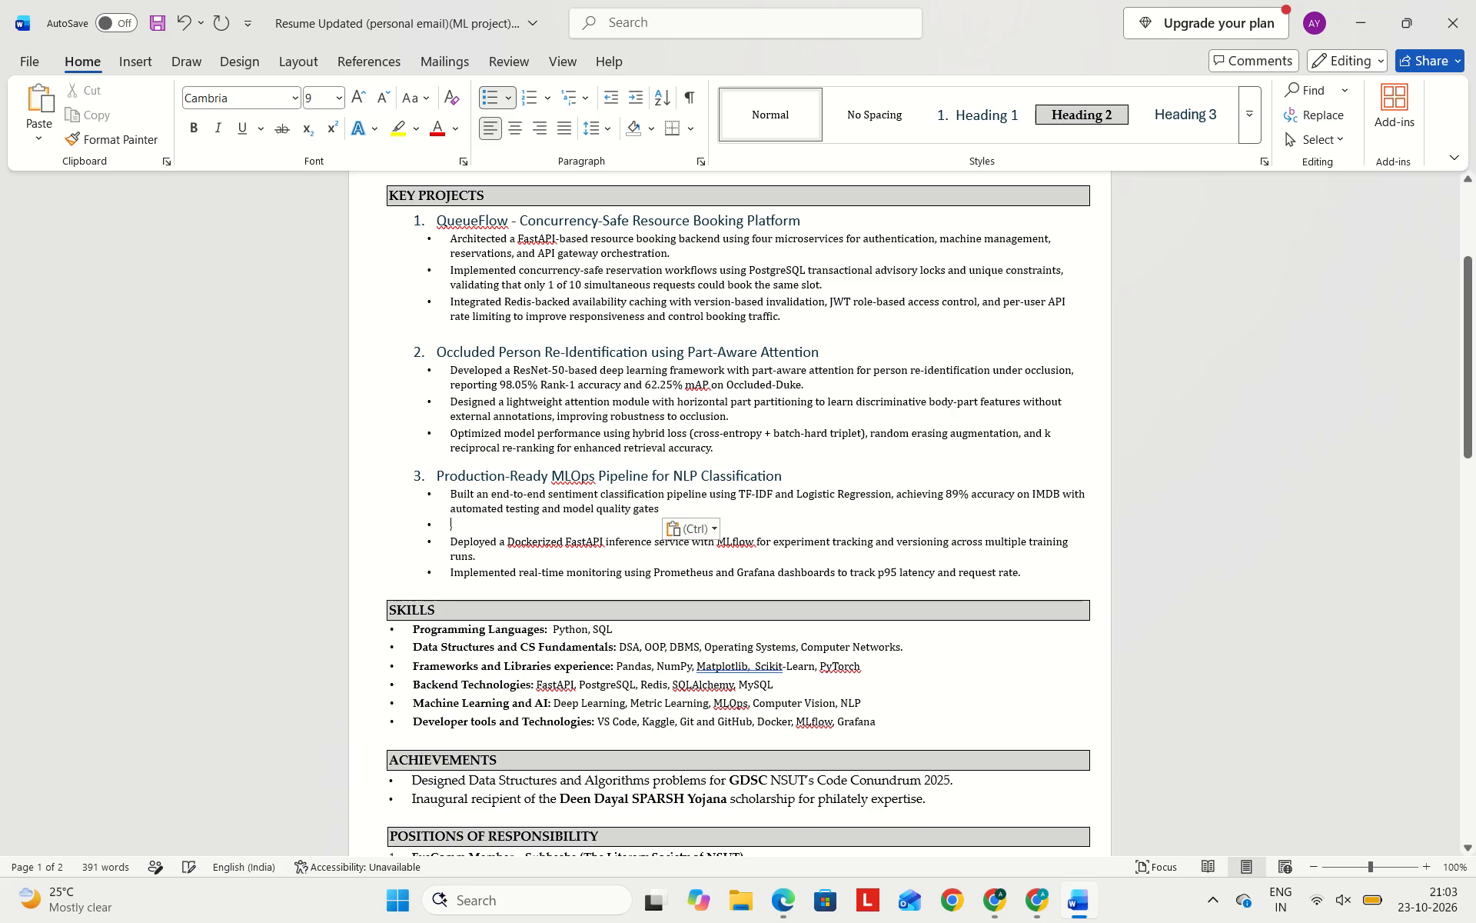
# Remove the empty bullet after the first MLOps Pipeline bullet and end its text "model quality gates" with a period.
pyautogui.press('Right')
pyautogui.press('BackSpace')
pyautogui.press('BackSpace')
pyautogui.press('BackSpace')
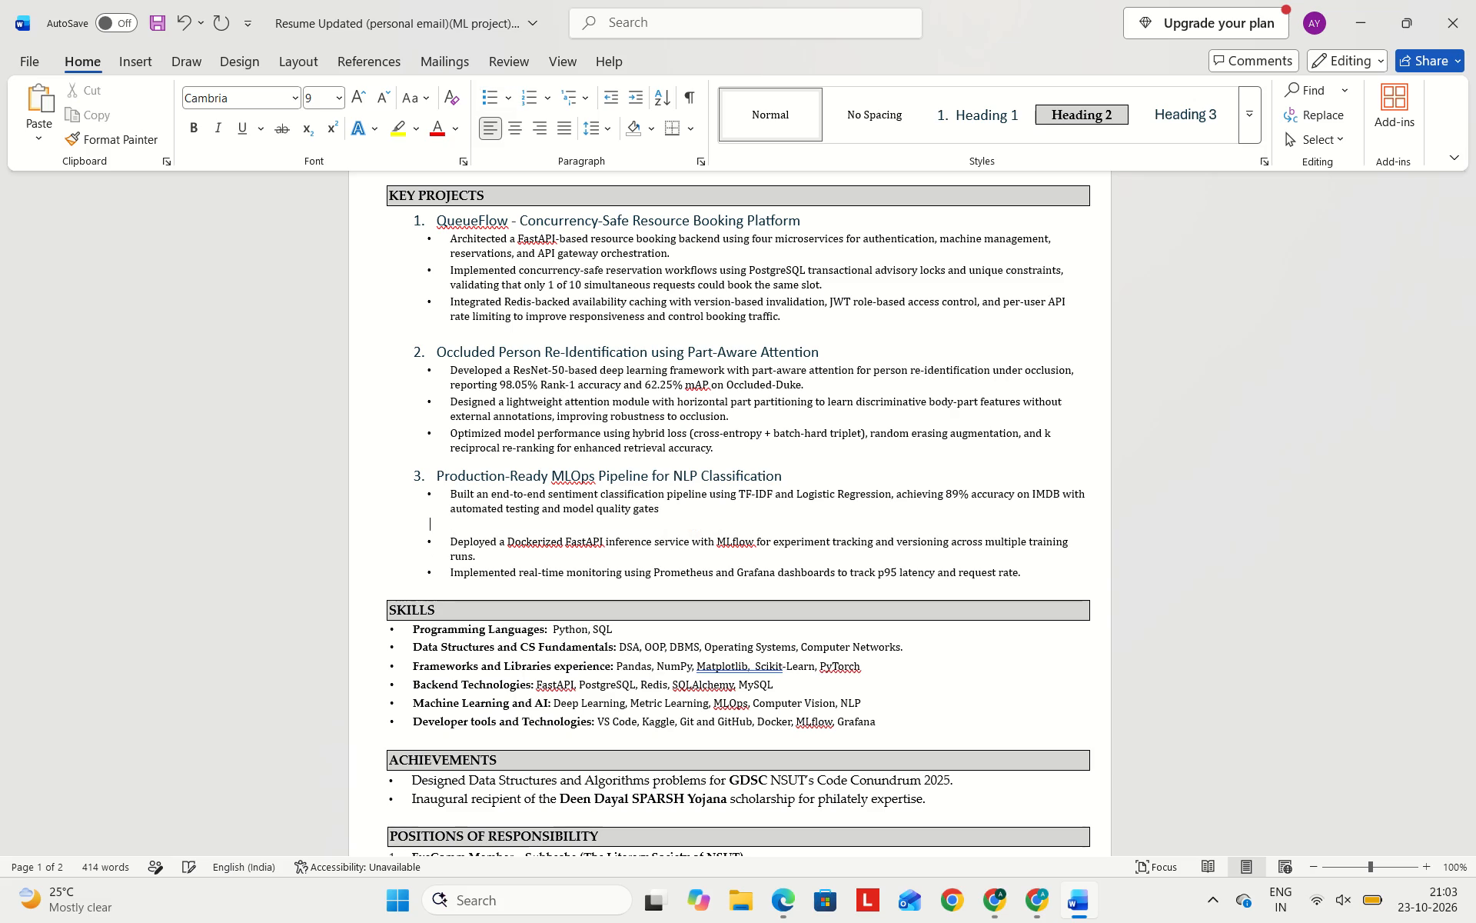
pyautogui.press('BackSpace')
pyautogui.press('BackSpace')
pyautogui.press('BackSpace')
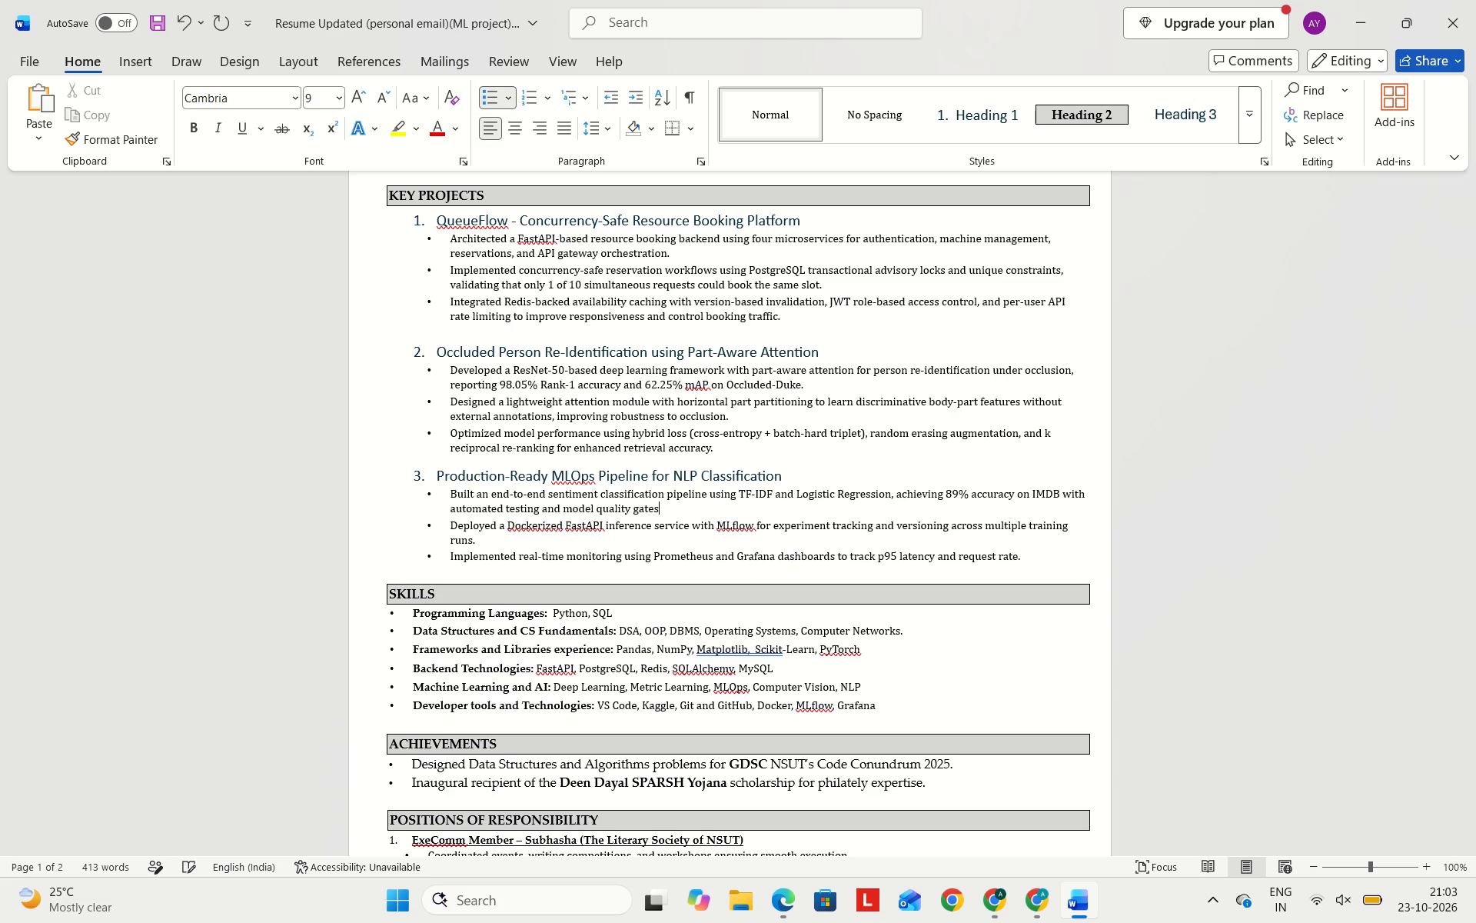
pyautogui.press('.')
# Replace Word's second MLOps Pipeline bullet with ChatGPT's version from Chrome, correcting its opening word to "Containerized".
pyautogui.hotkey('alt', 'Tab')
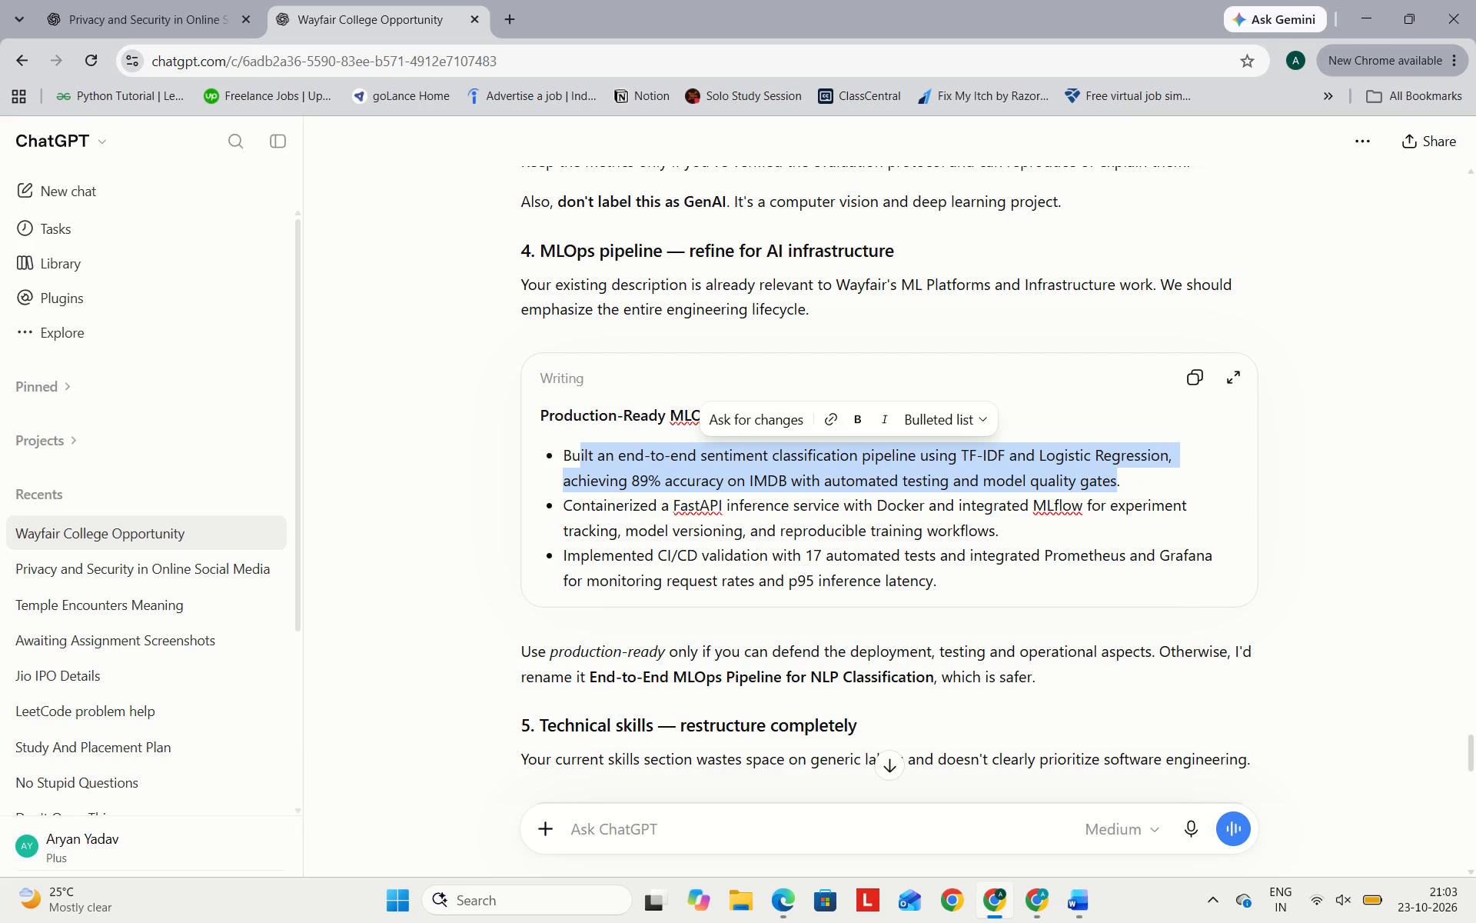
pyautogui.moveTo(994, 533); pyautogui.dragTo(613, 523)
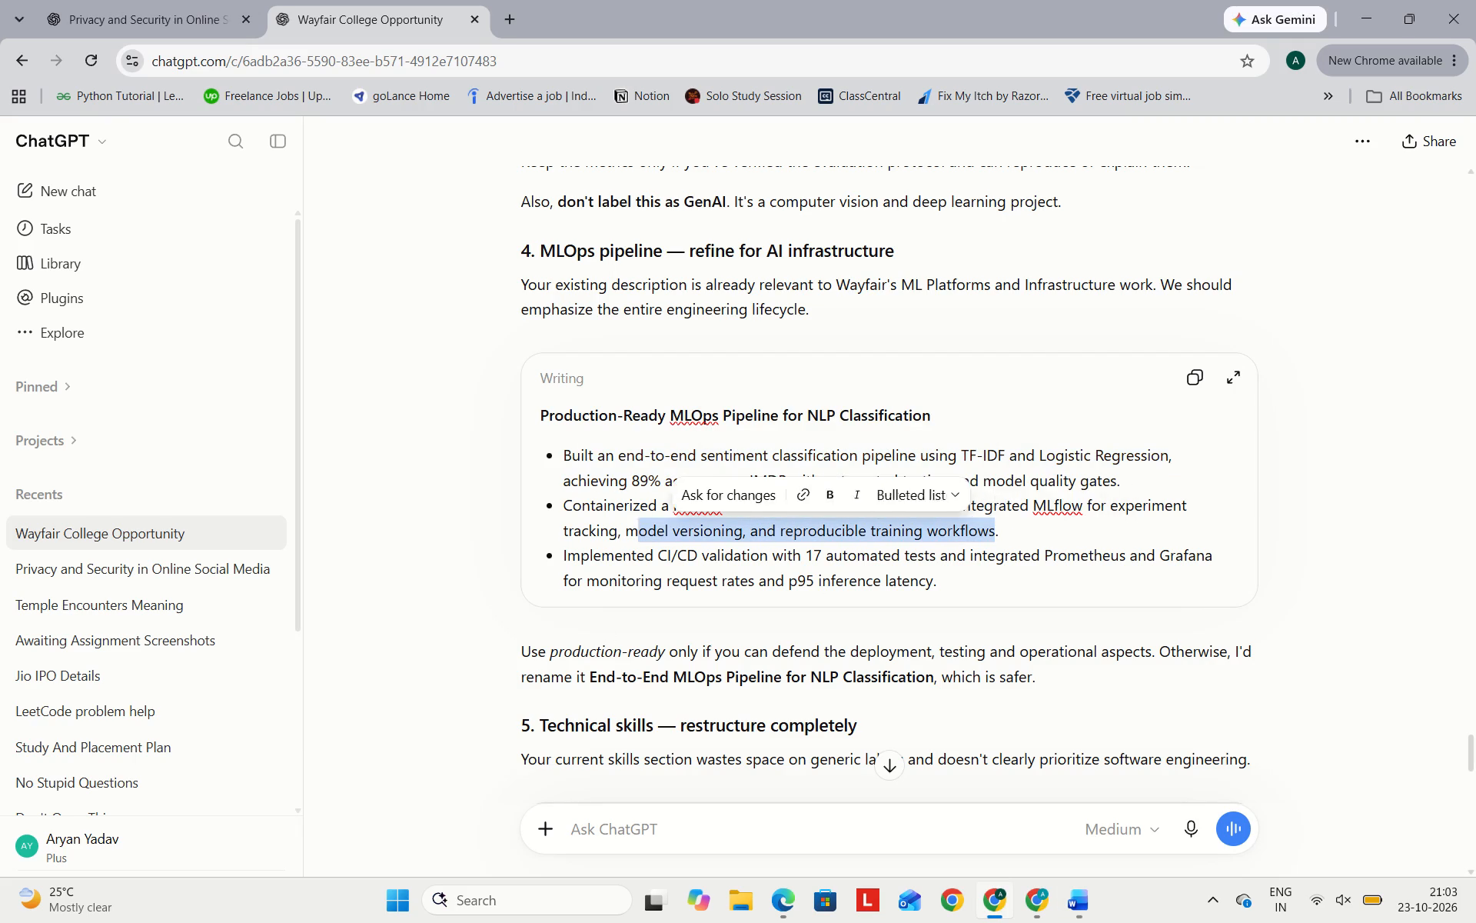
pyautogui.moveTo(613, 523); pyautogui.dragTo(573, 504)
pyautogui.hotkey('ctrl', 'c')
pyautogui.hotkey('alt', 'Tab')
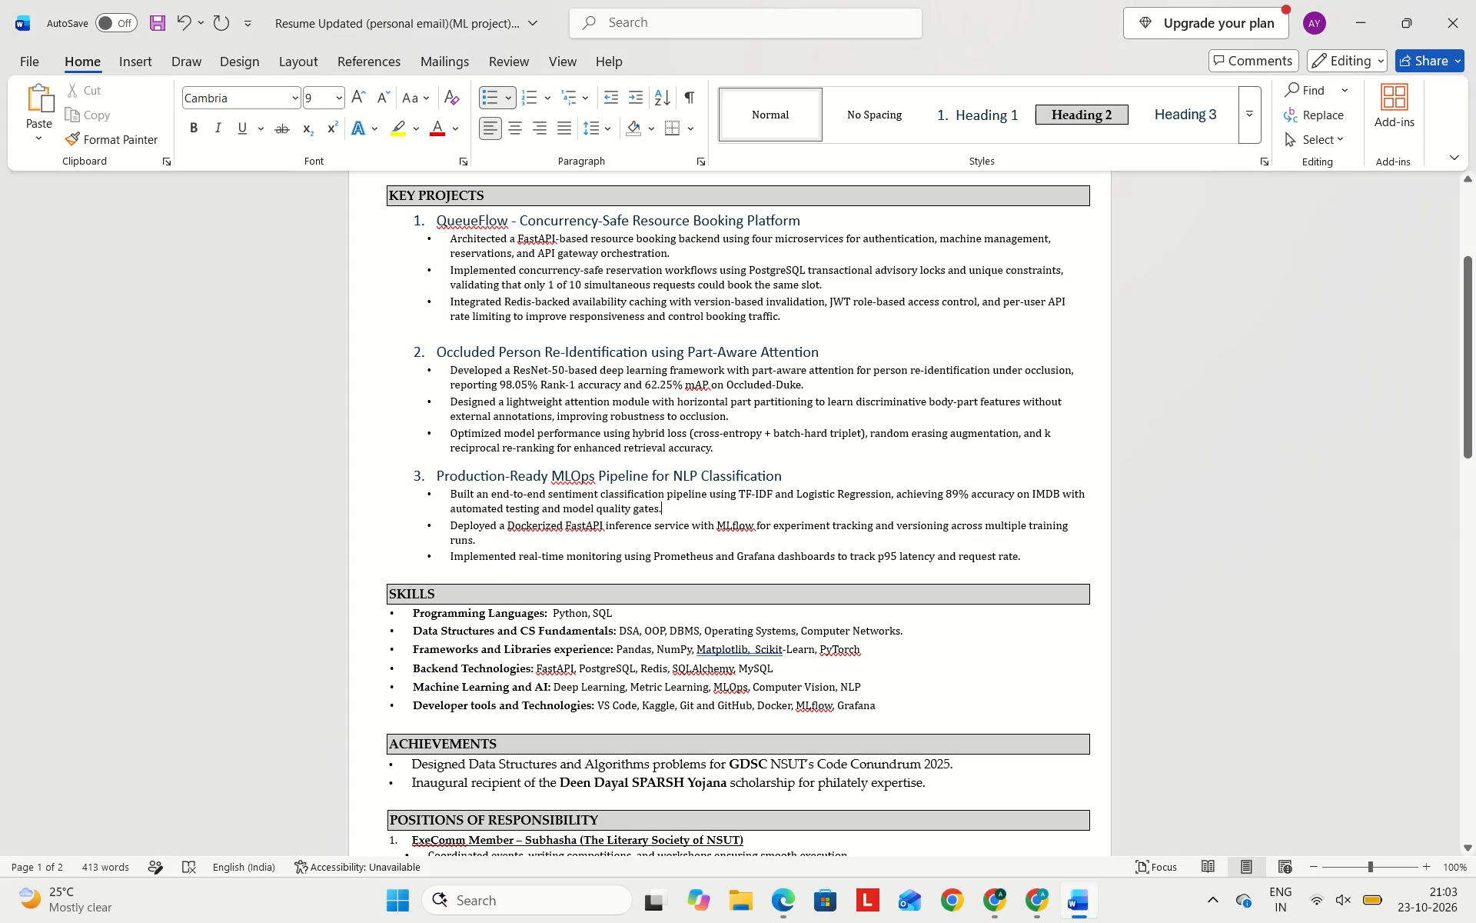
pyautogui.moveTo(470, 541); pyautogui.dragTo(454, 521)
pyautogui.press('BackSpace')
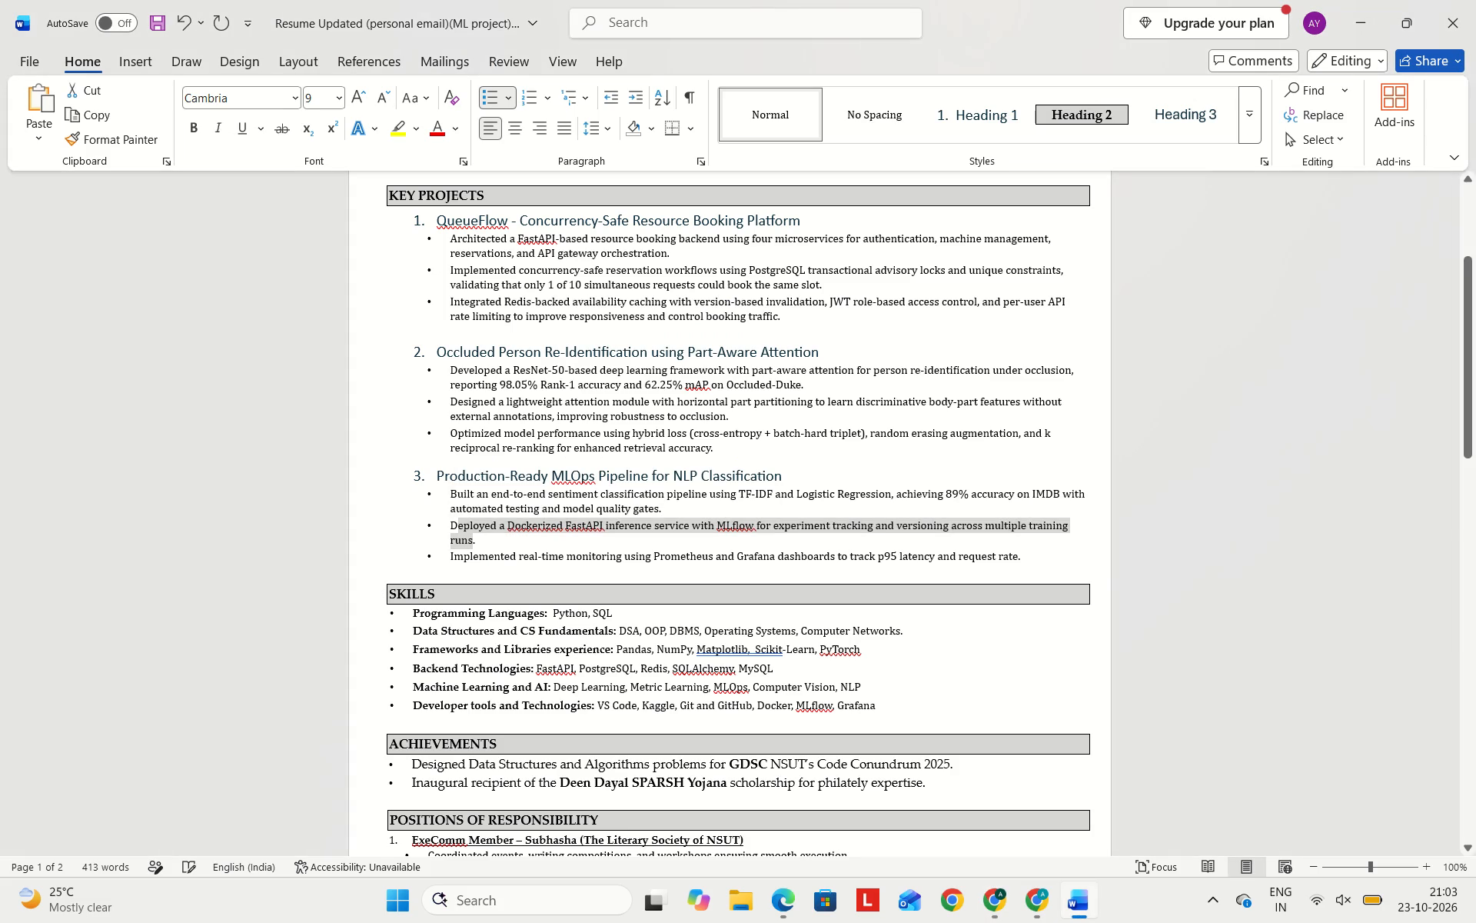
pyautogui.hotkey('ctrl', 'v')
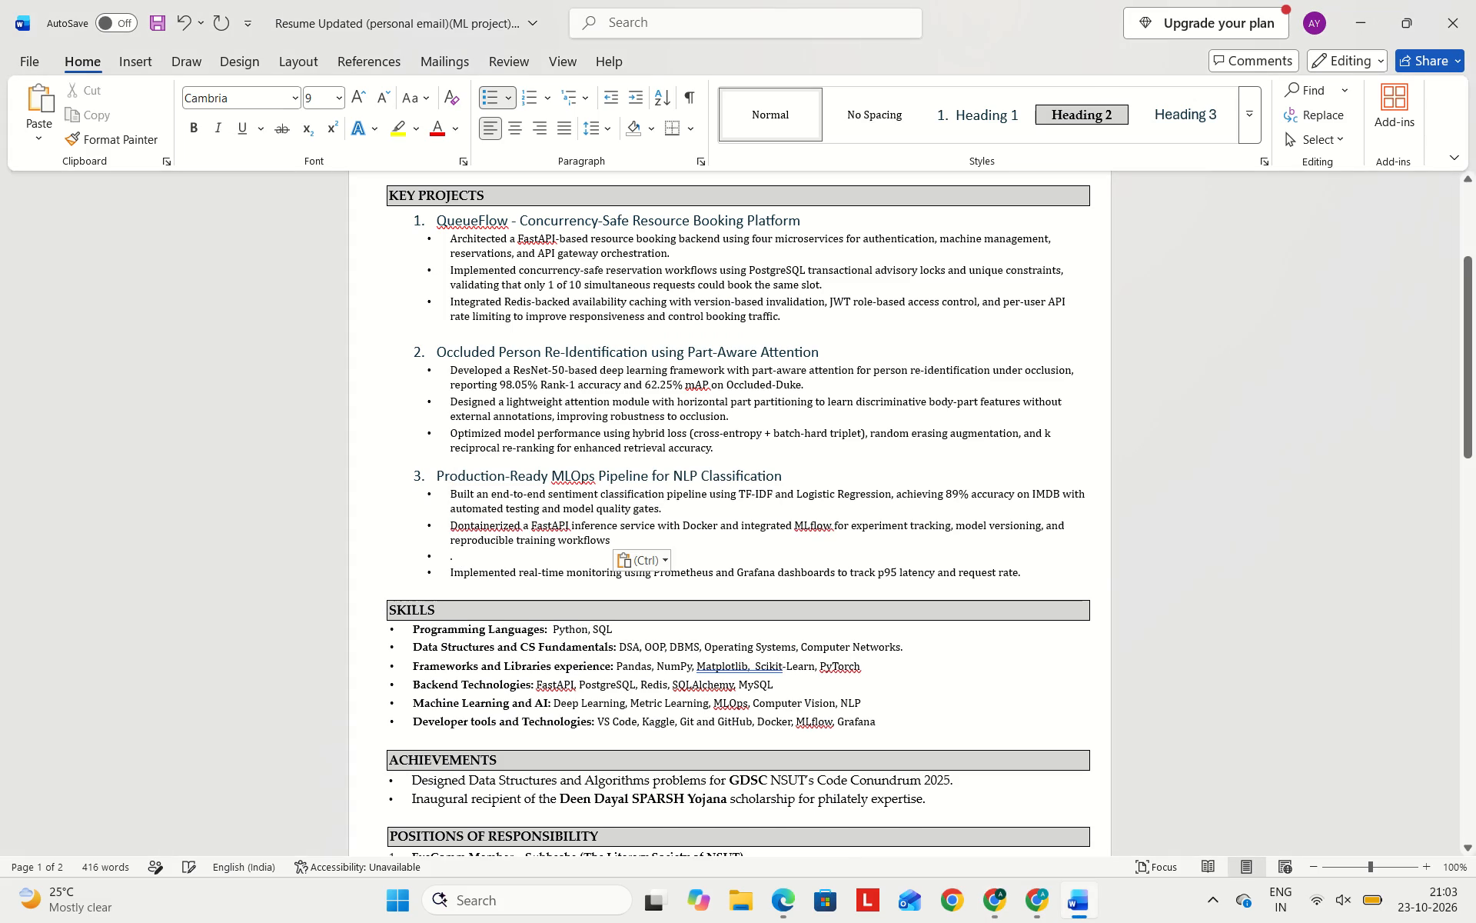
pyautogui.click(457, 526)
pyautogui.press('c')
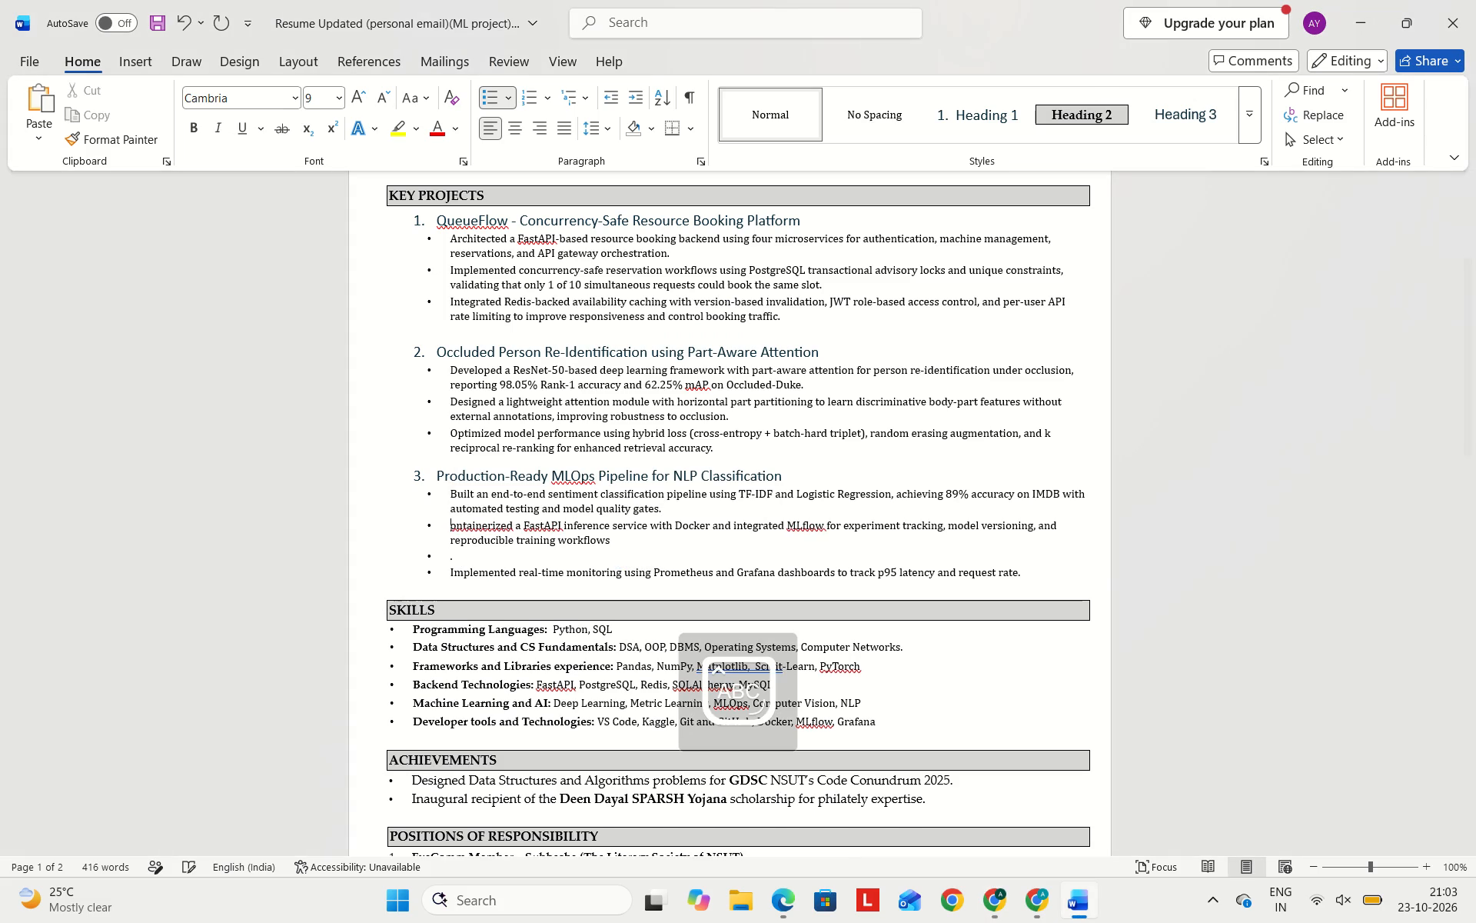
# Remove the leftover "." bullet after the second MLOps Pipeline bullet and end its text with "workflows.".
pyautogui.click(497, 555)
pyautogui.press('BackSpace')
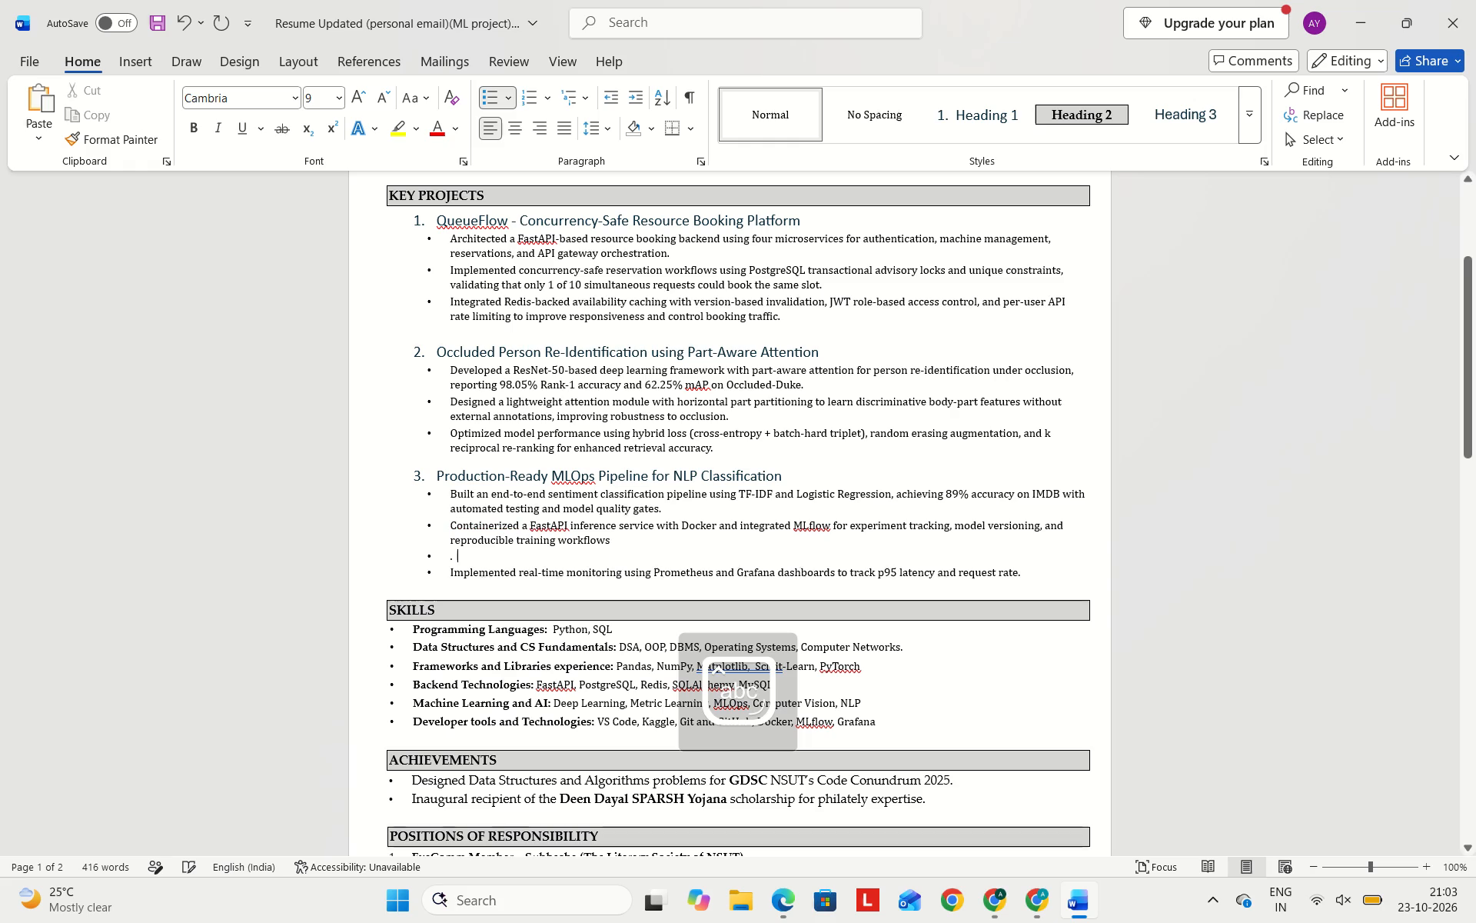
pyautogui.press('BackSpace')
pyautogui.press('BackSpace')
pyautogui.press('BackSpace')
pyautogui.press('BackSpace')
pyautogui.press('BackSpace')
pyautogui.press('BackSpace')
pyautogui.press('BackSpace')
pyautogui.press('BackSpace')
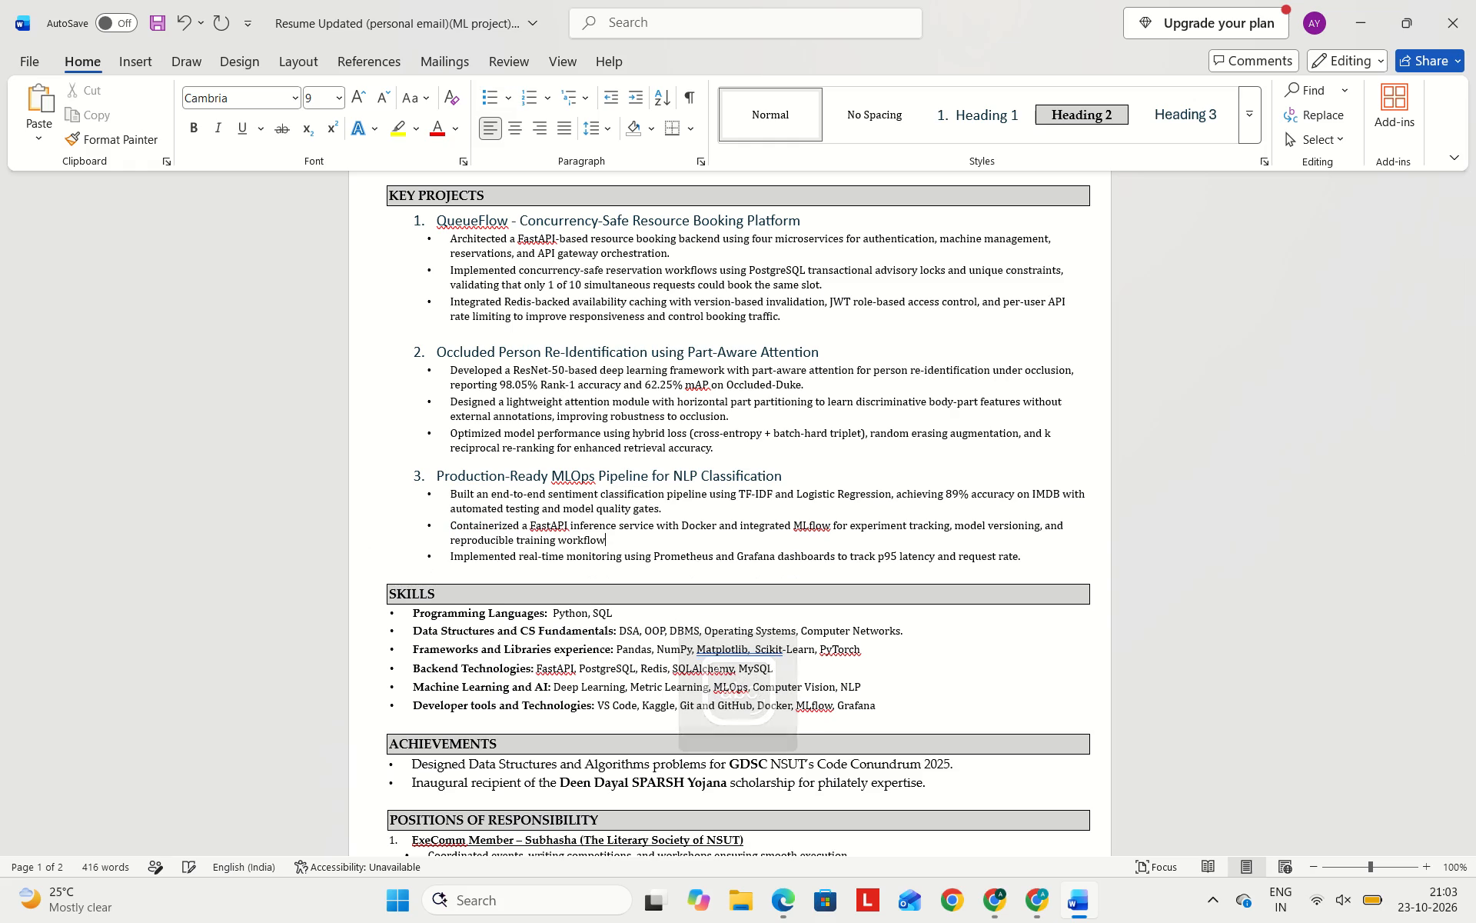
pyautogui.write('s.')
# Replace Word's third MLOps Pipeline bullet with ChatGPT's version from Chrome, "Implemented CI/CD validation with 17 automated tests…".
pyautogui.hotkey('alt', 'Tab')
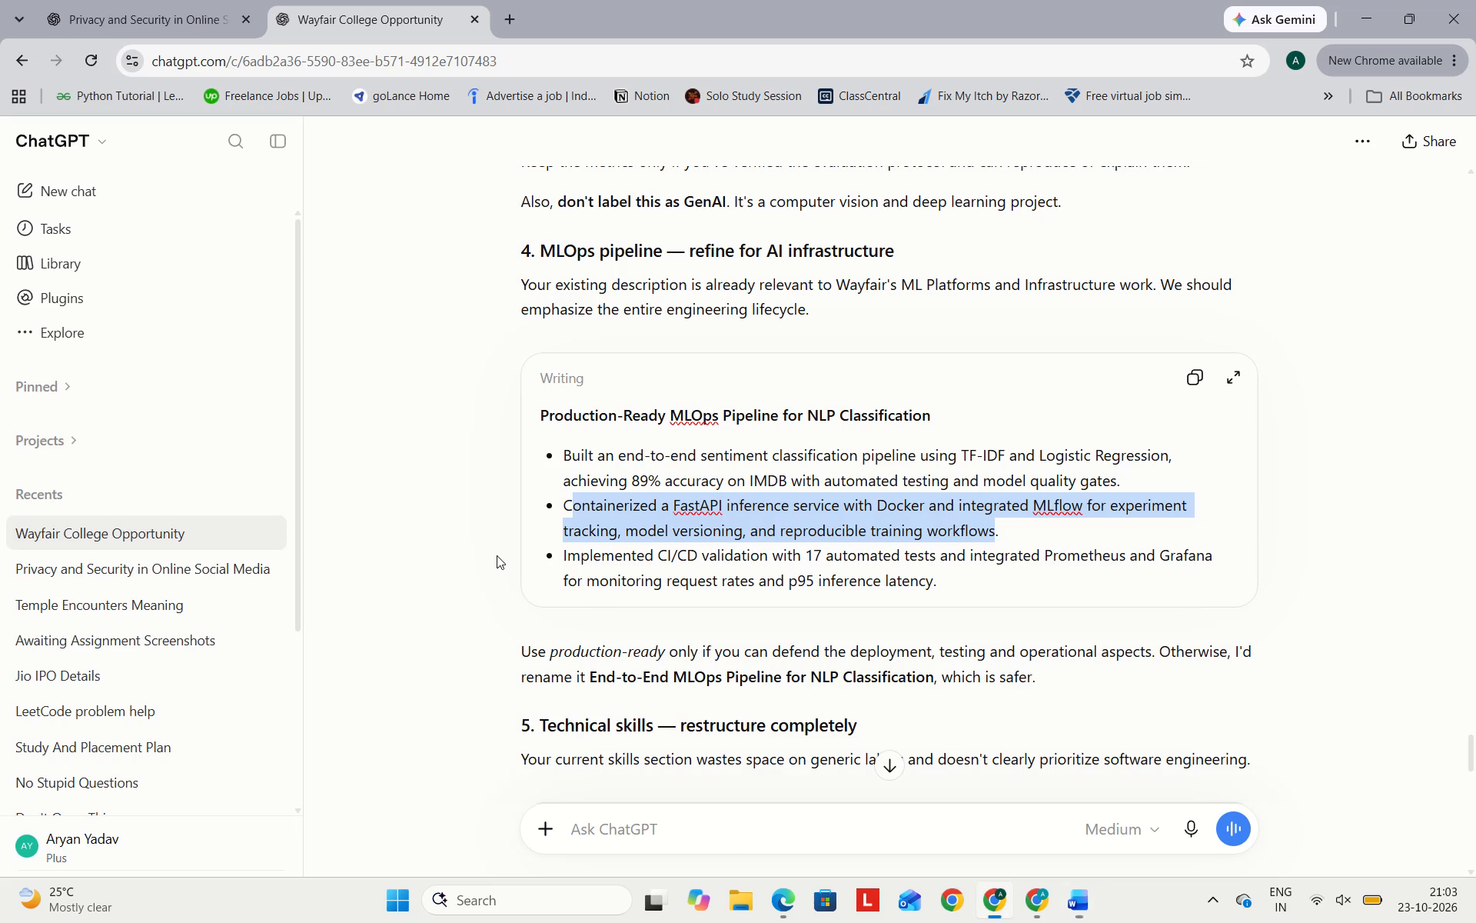
pyautogui.click(742, 613)
pyautogui.moveTo(932, 584); pyautogui.dragTo(570, 551)
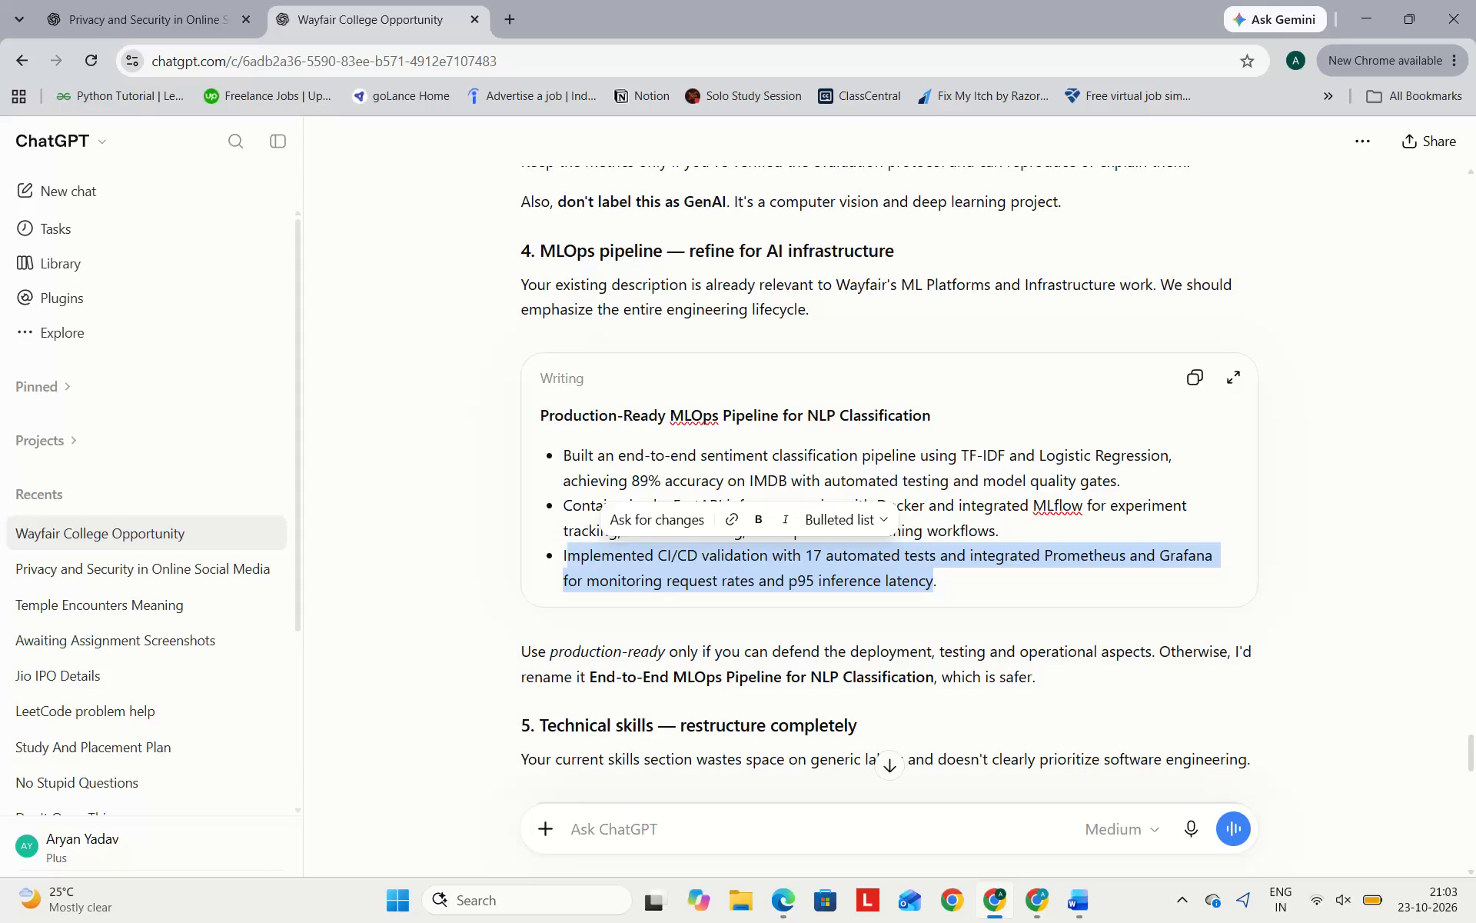
pyautogui.hotkey('ctrl', 'c')
pyautogui.hotkey('alt', 'Tab')
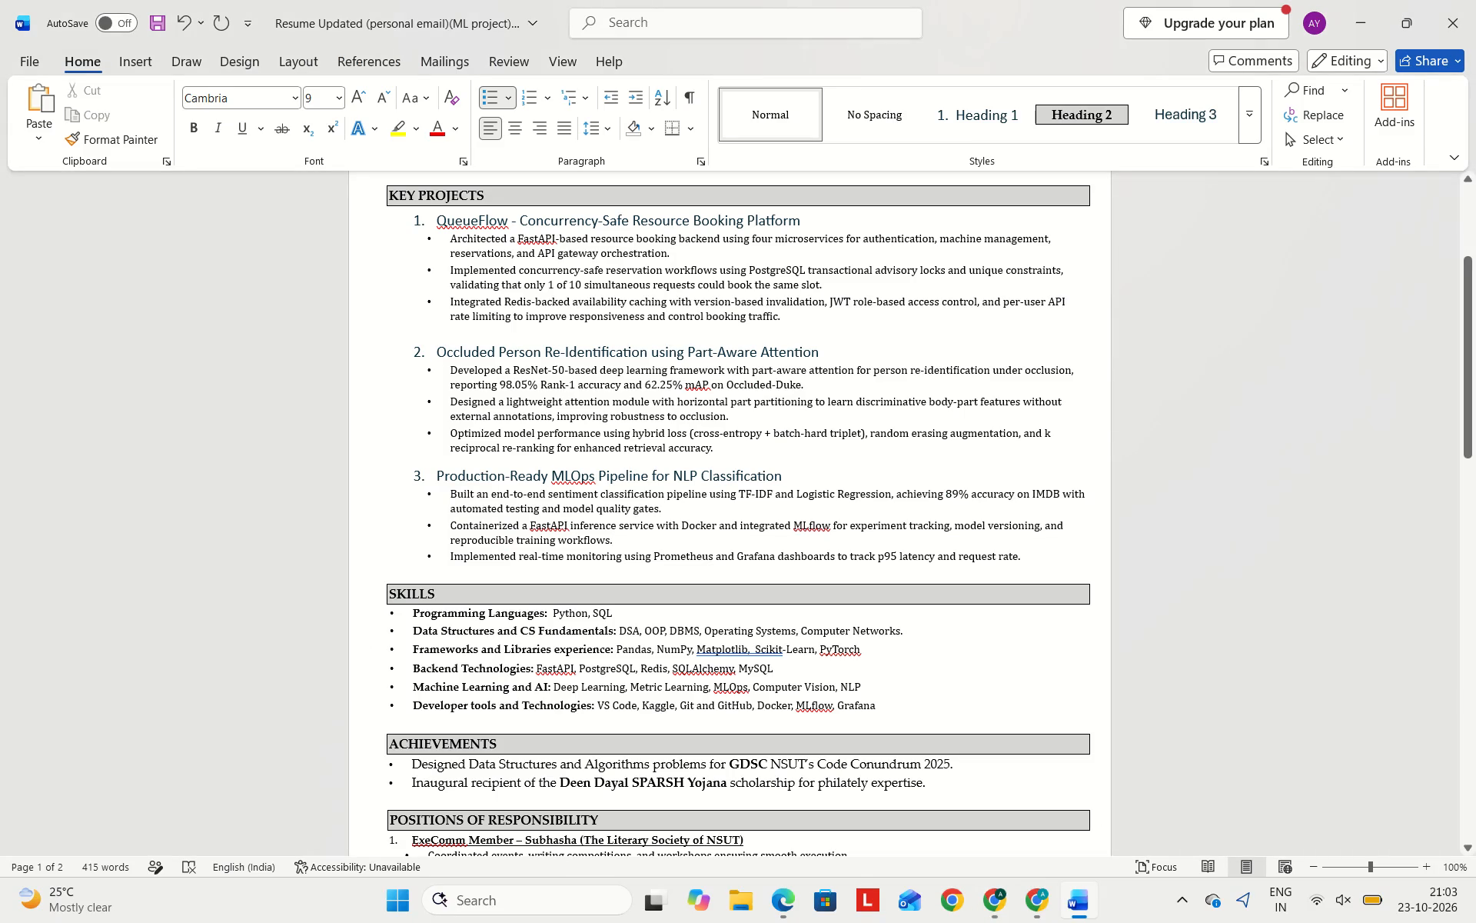
pyautogui.moveTo(1014, 558); pyautogui.dragTo(454, 561)
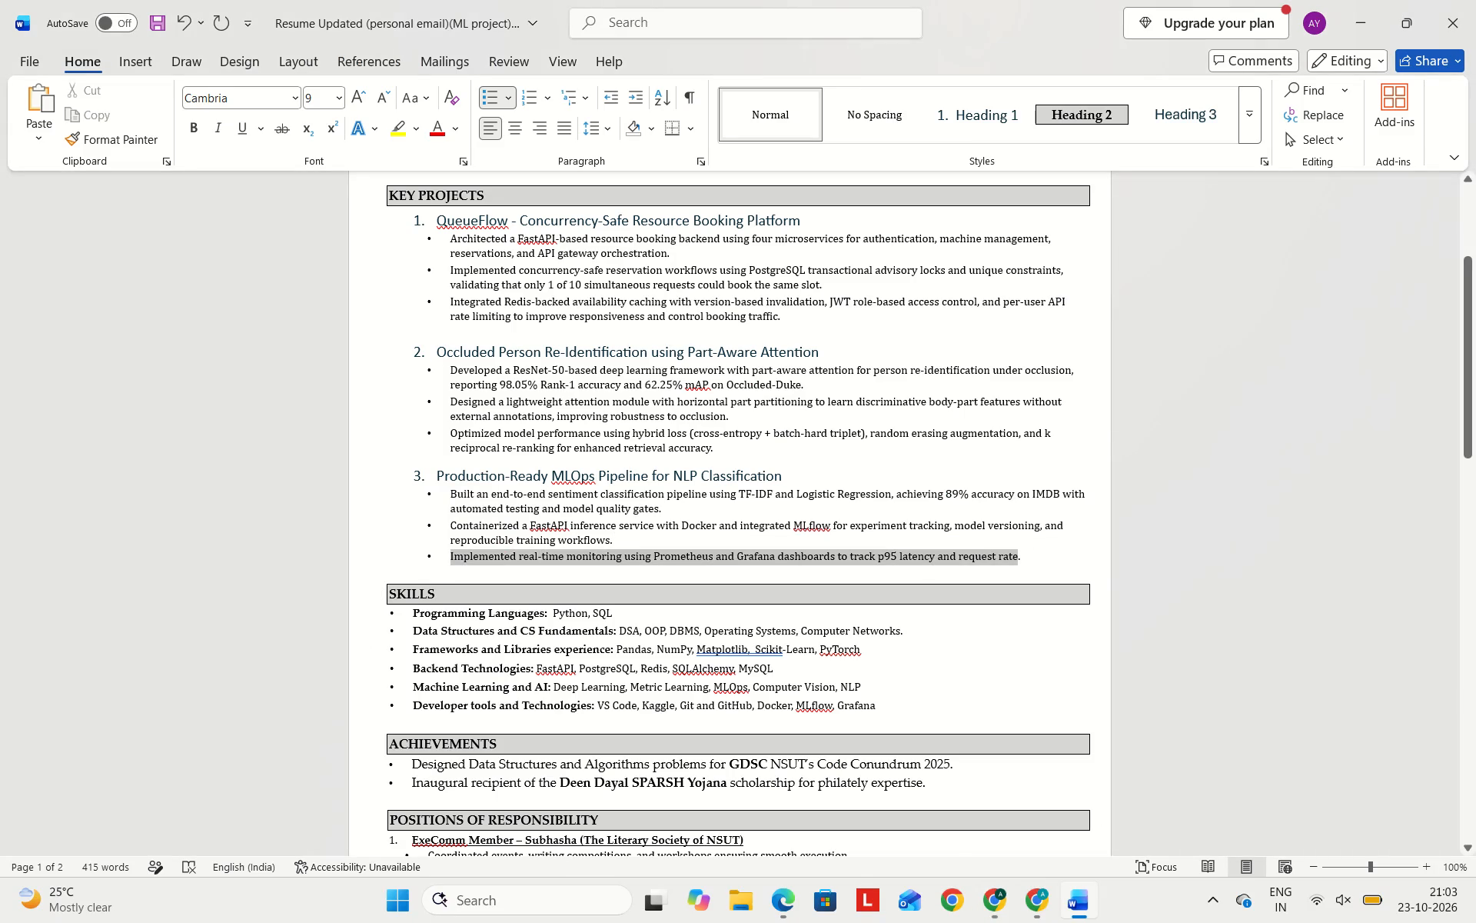
pyautogui.moveTo(454, 561); pyautogui.dragTo(462, 559)
pyautogui.press('BackSpace')
pyautogui.press('BackSpace')
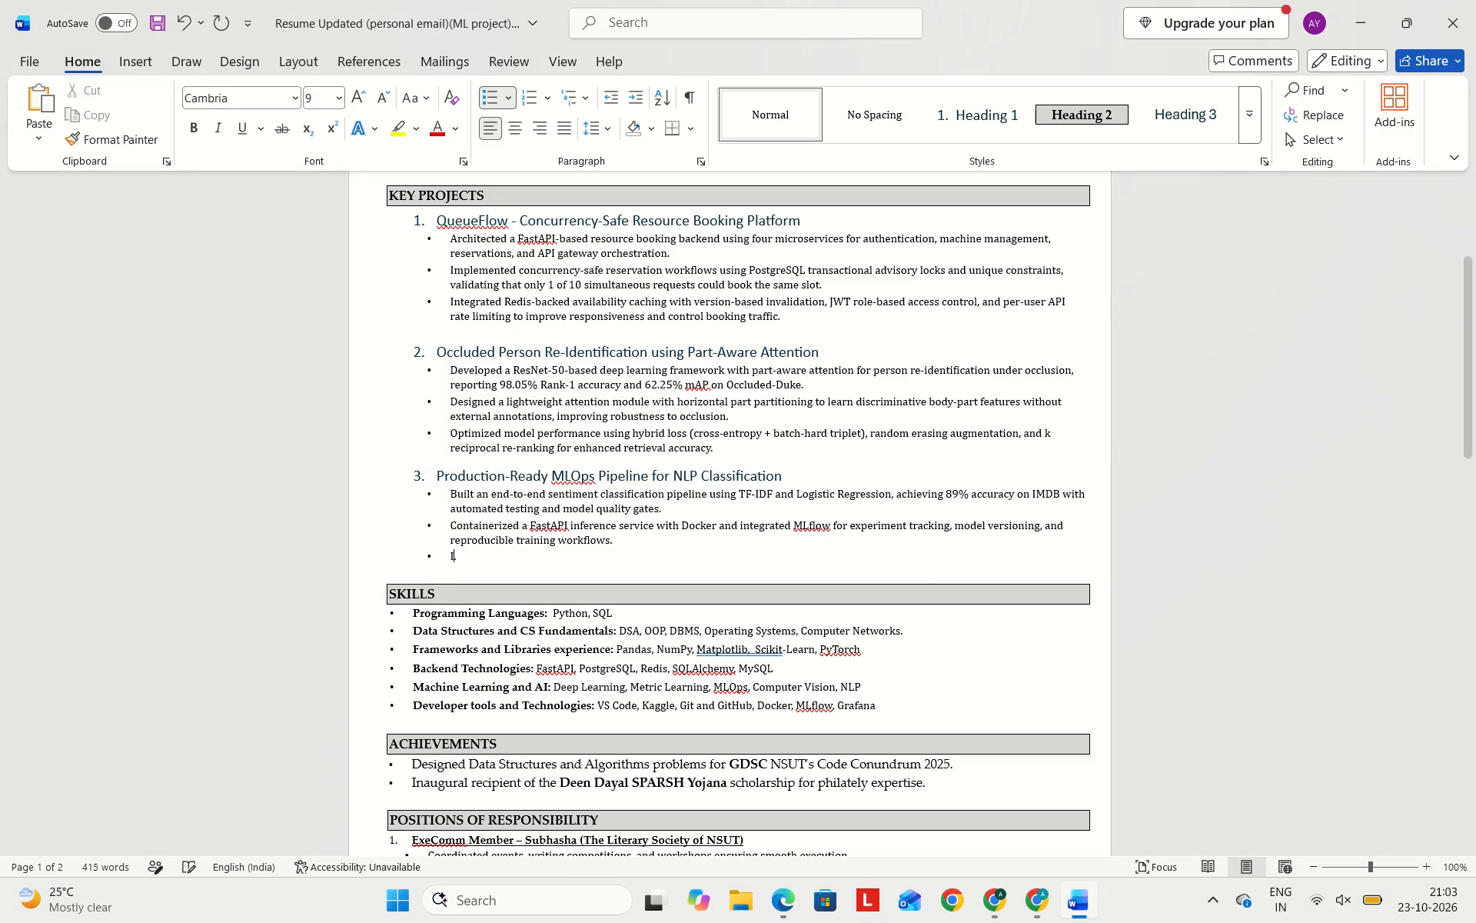
pyautogui.press('Delete')
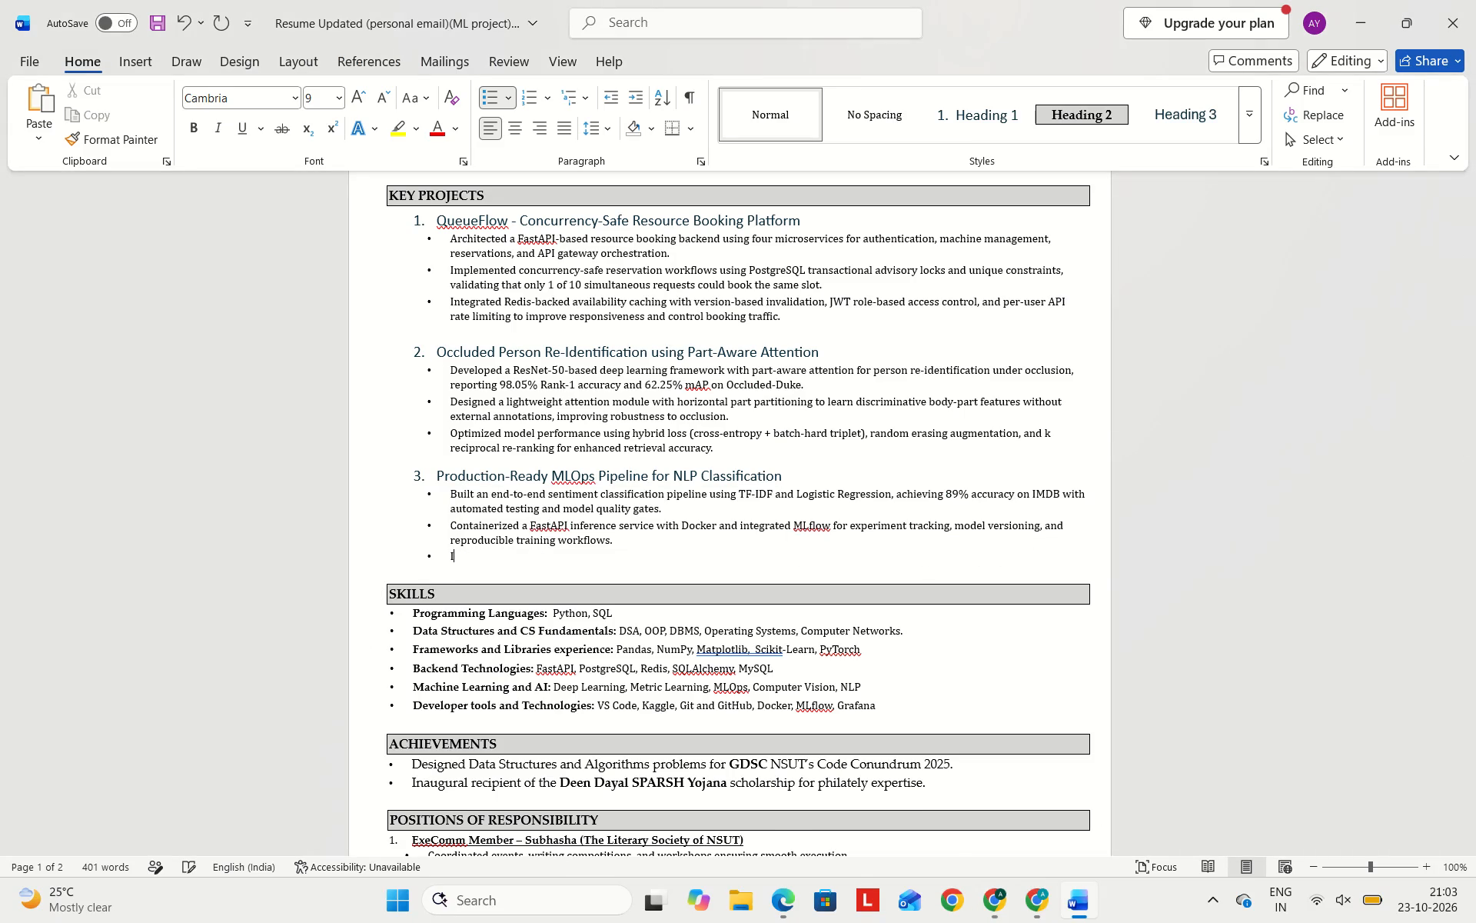
pyautogui.hotkey('ctrl', 'v')
# Remove the empty bullet after the third MLOps Pipeline bullet and end its text "p95 inference latency" with a period.
pyautogui.press('BackSpace')
pyautogui.press('BackSpace')
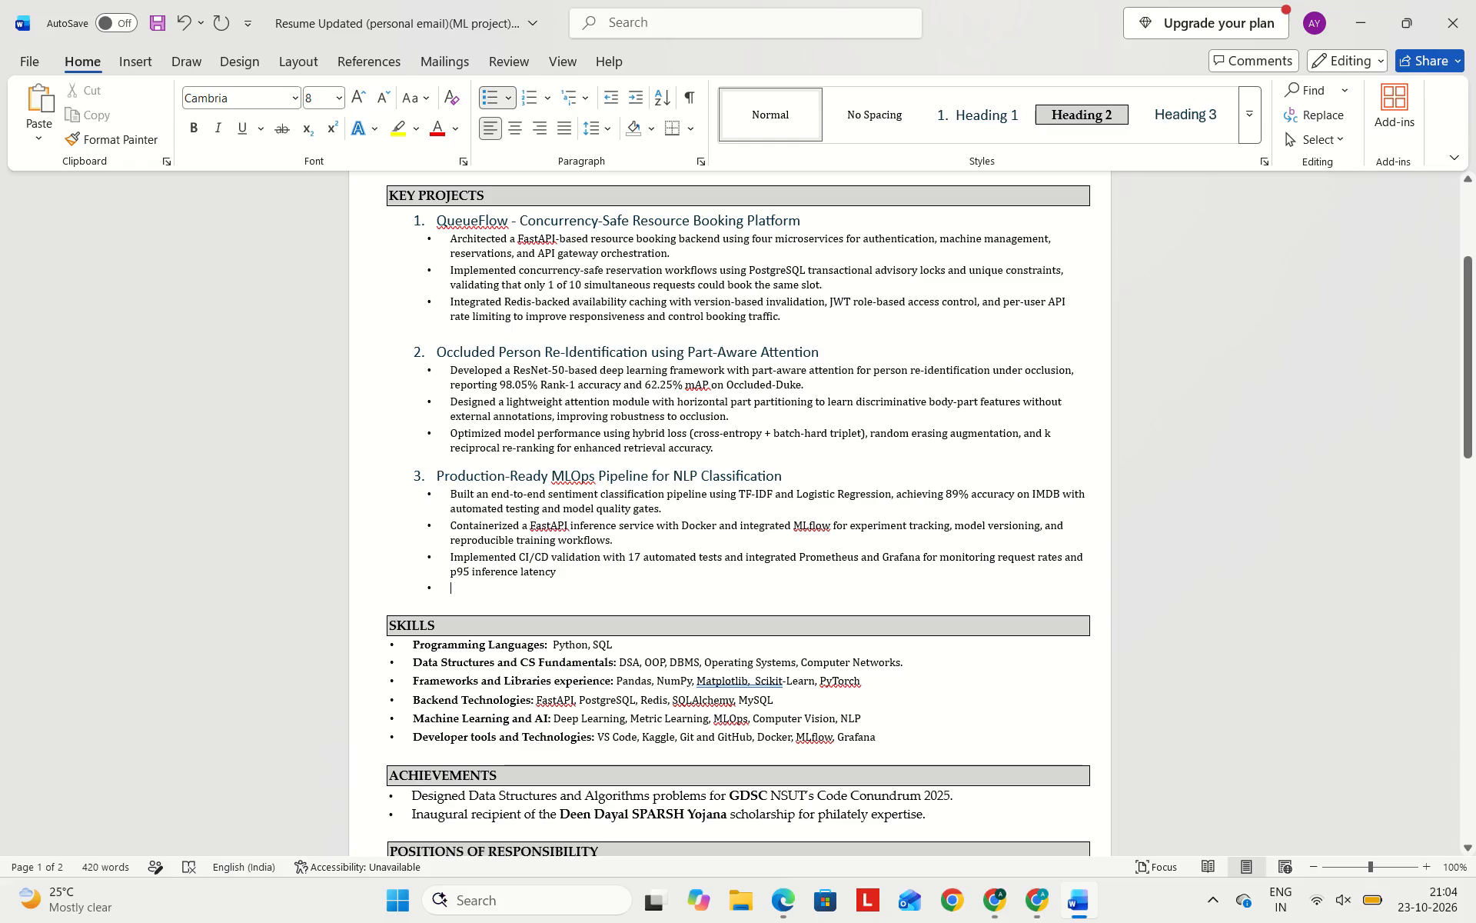
pyautogui.press('BackSpace')
pyautogui.press('BackSpace')
pyautogui.press('BackSpace')
pyautogui.press('.')
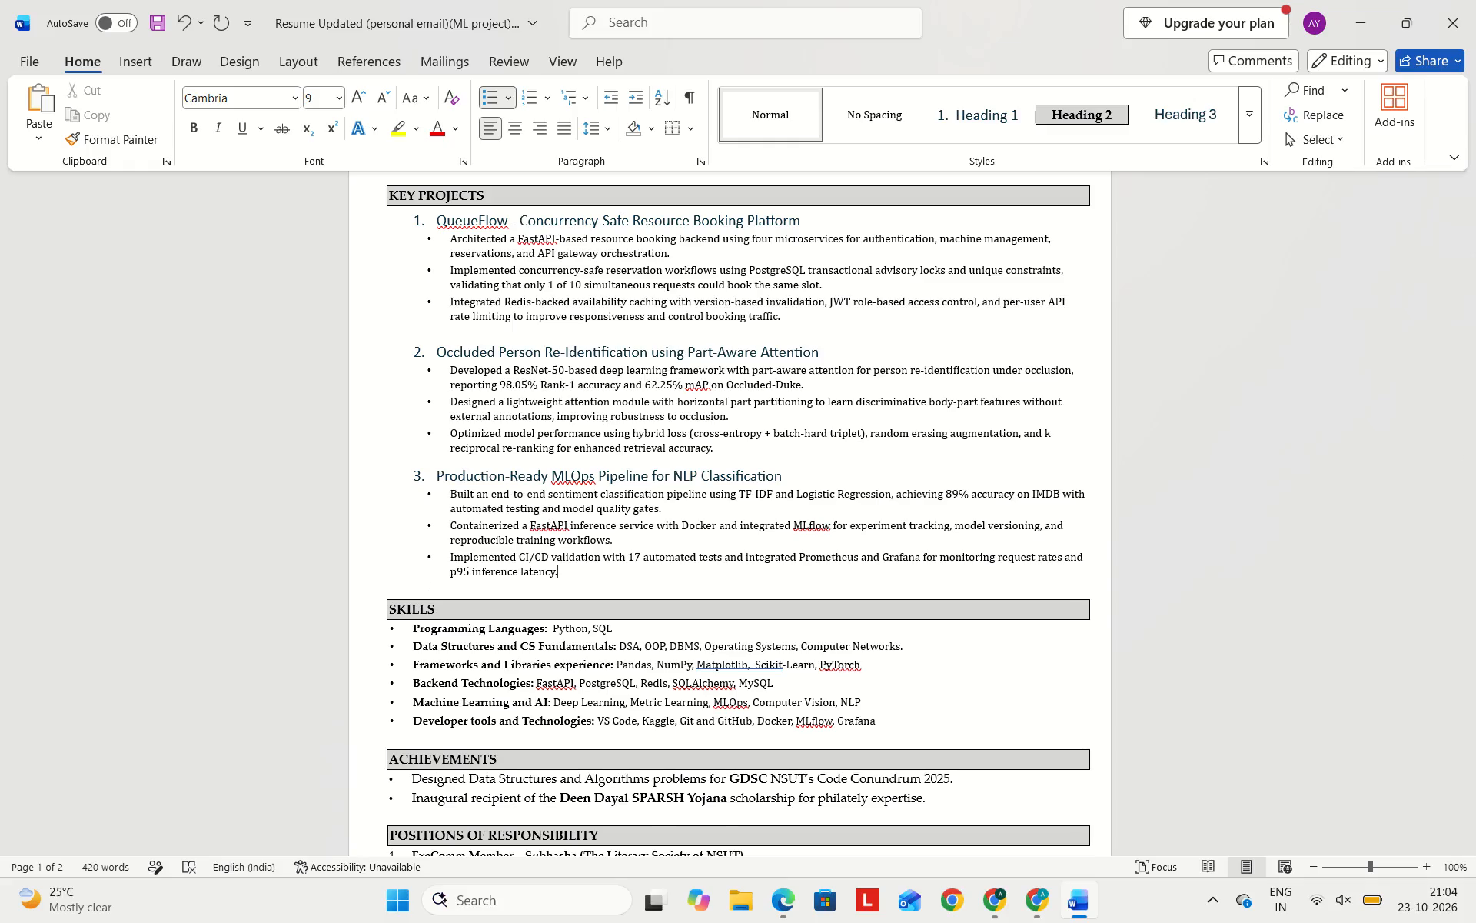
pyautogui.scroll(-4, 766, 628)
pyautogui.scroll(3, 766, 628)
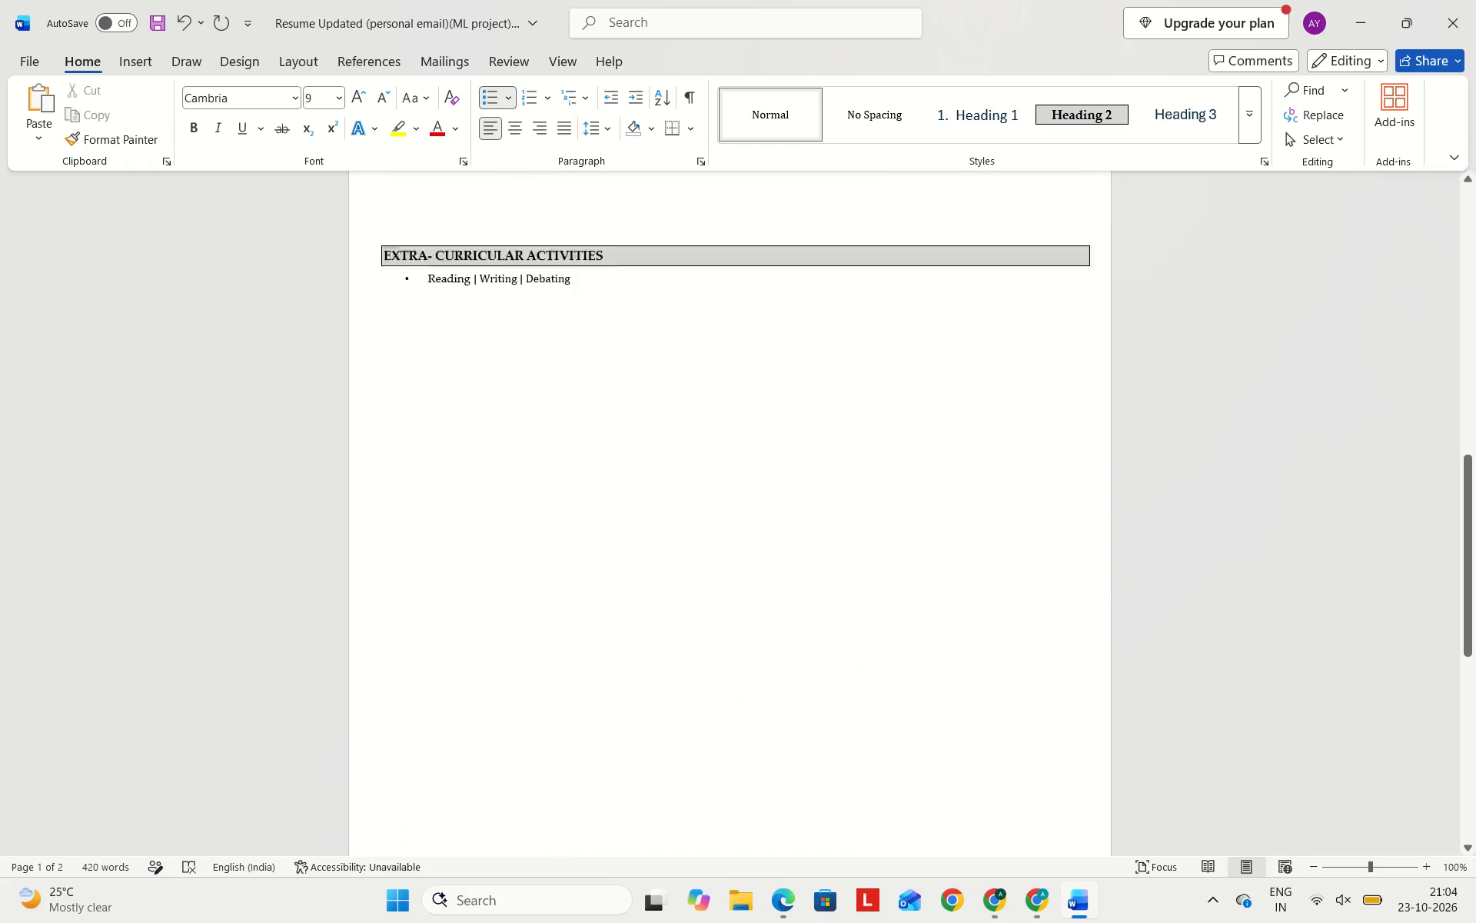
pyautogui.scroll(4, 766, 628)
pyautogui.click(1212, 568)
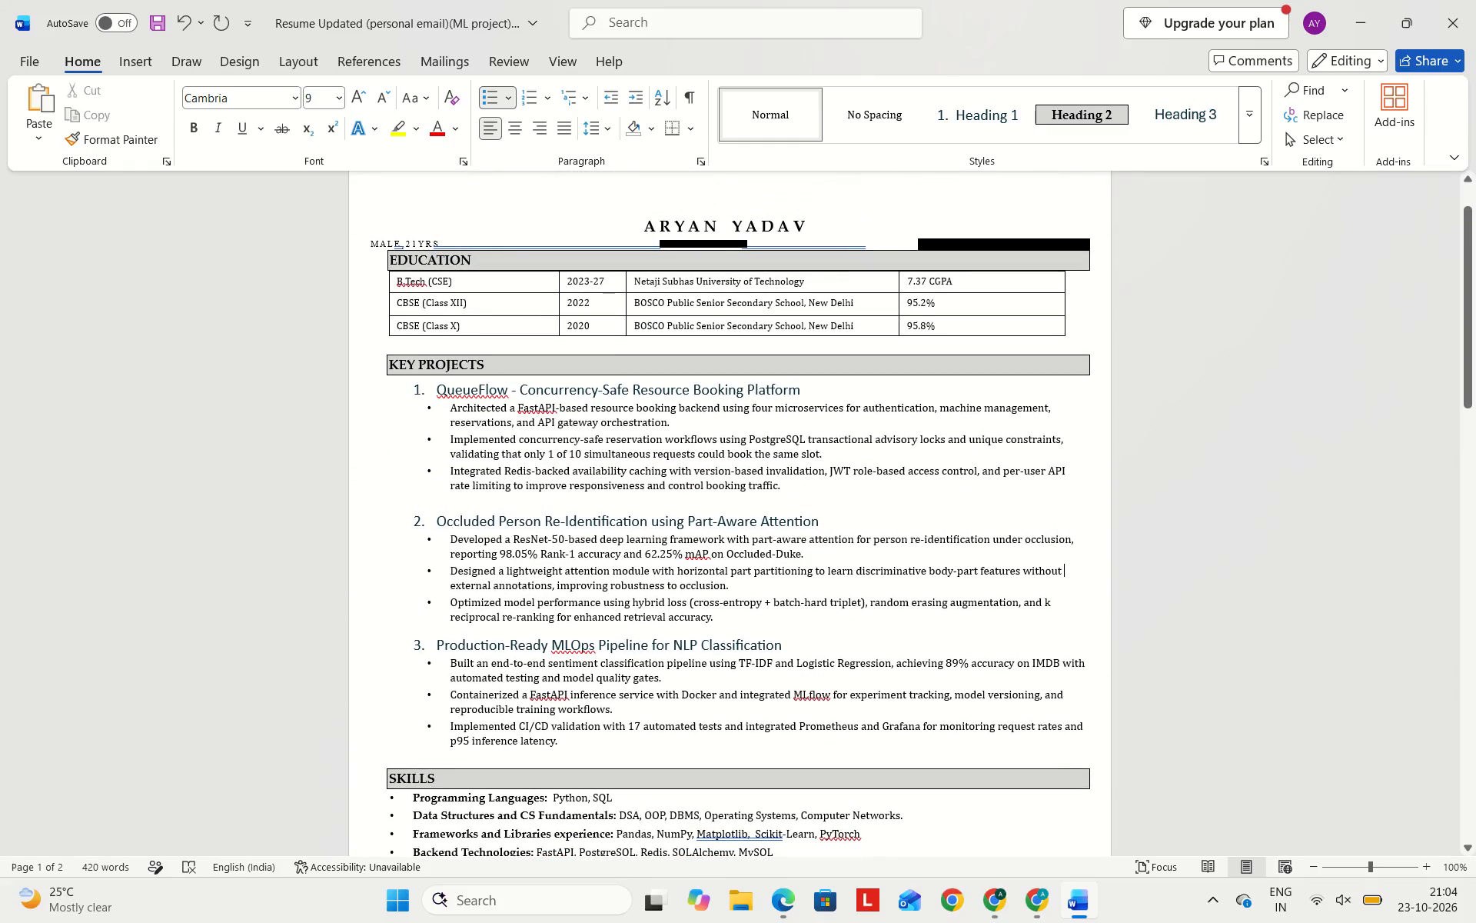
pyautogui.hotkey('alt', 'Tab')
pyautogui.click(487, 710)
pyautogui.scroll(-5, 487, 710)
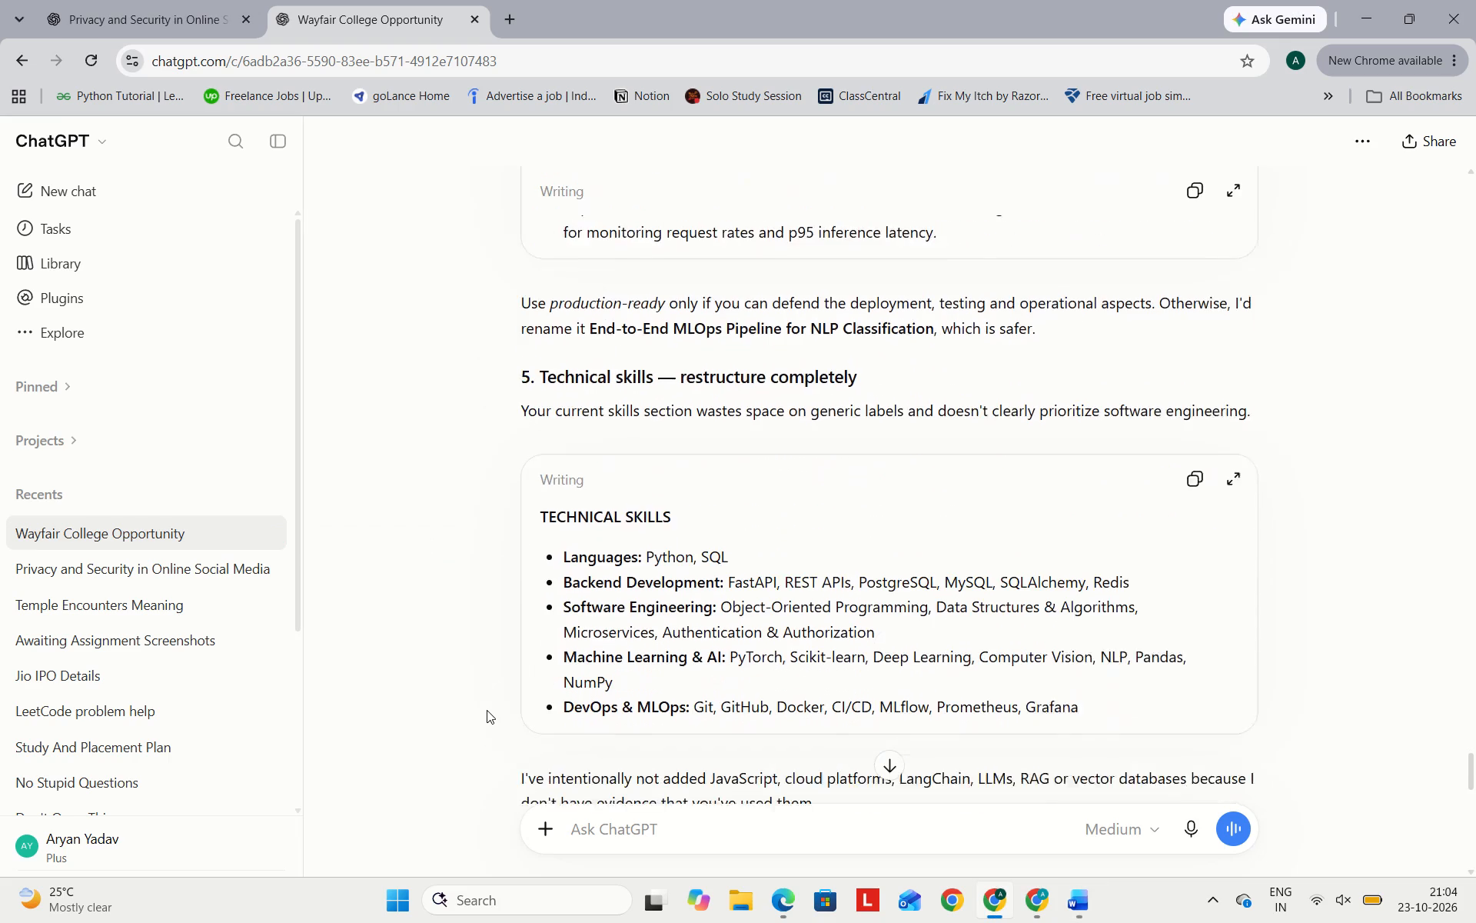
pyautogui.scroll(-2, 487, 710)
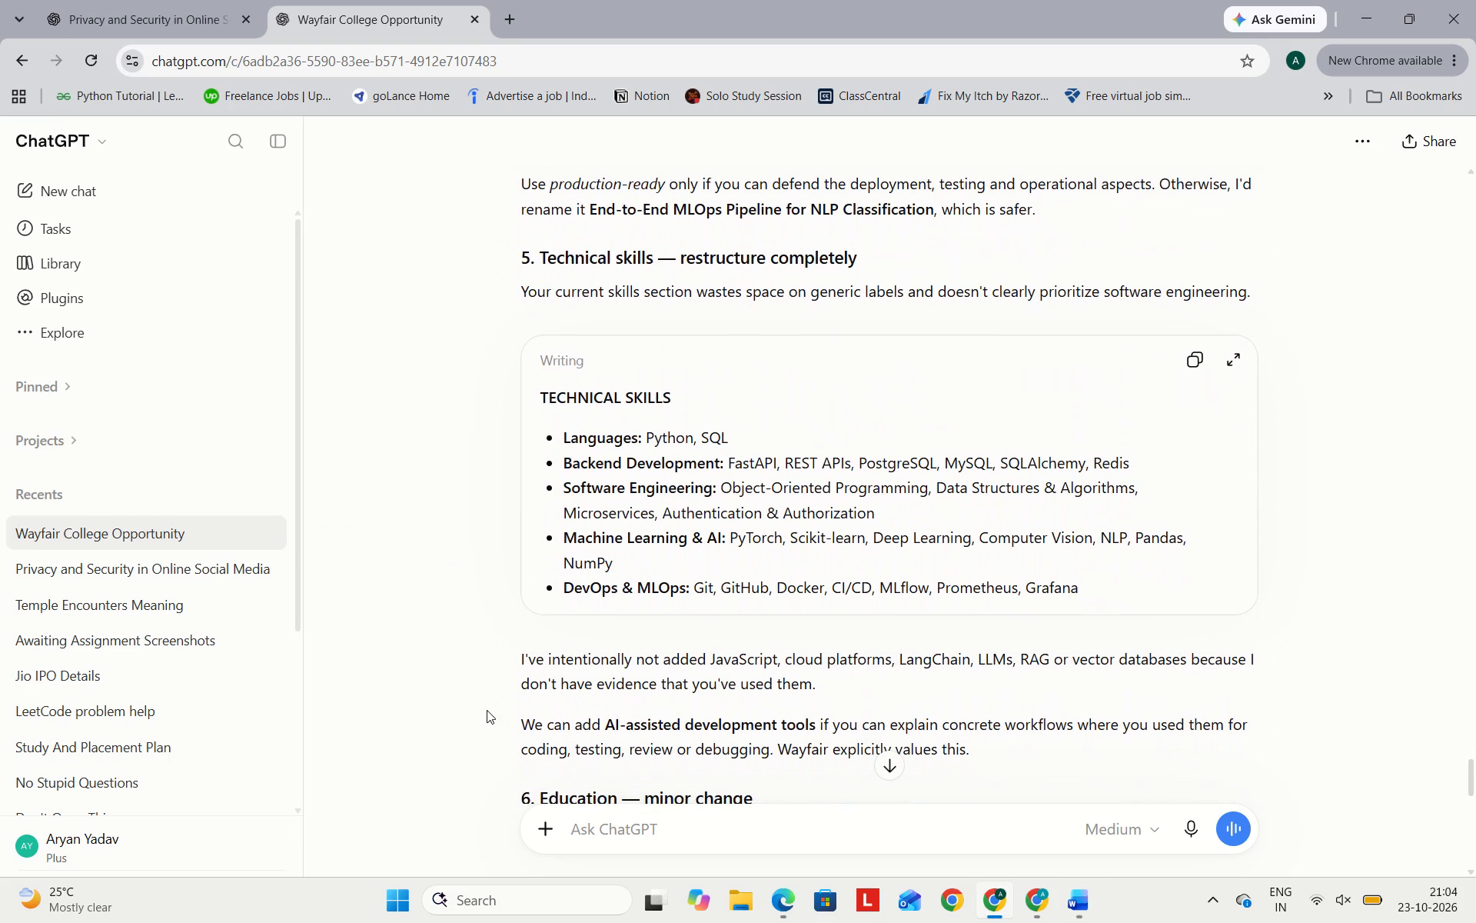
pyautogui.scroll(-4, 487, 710)
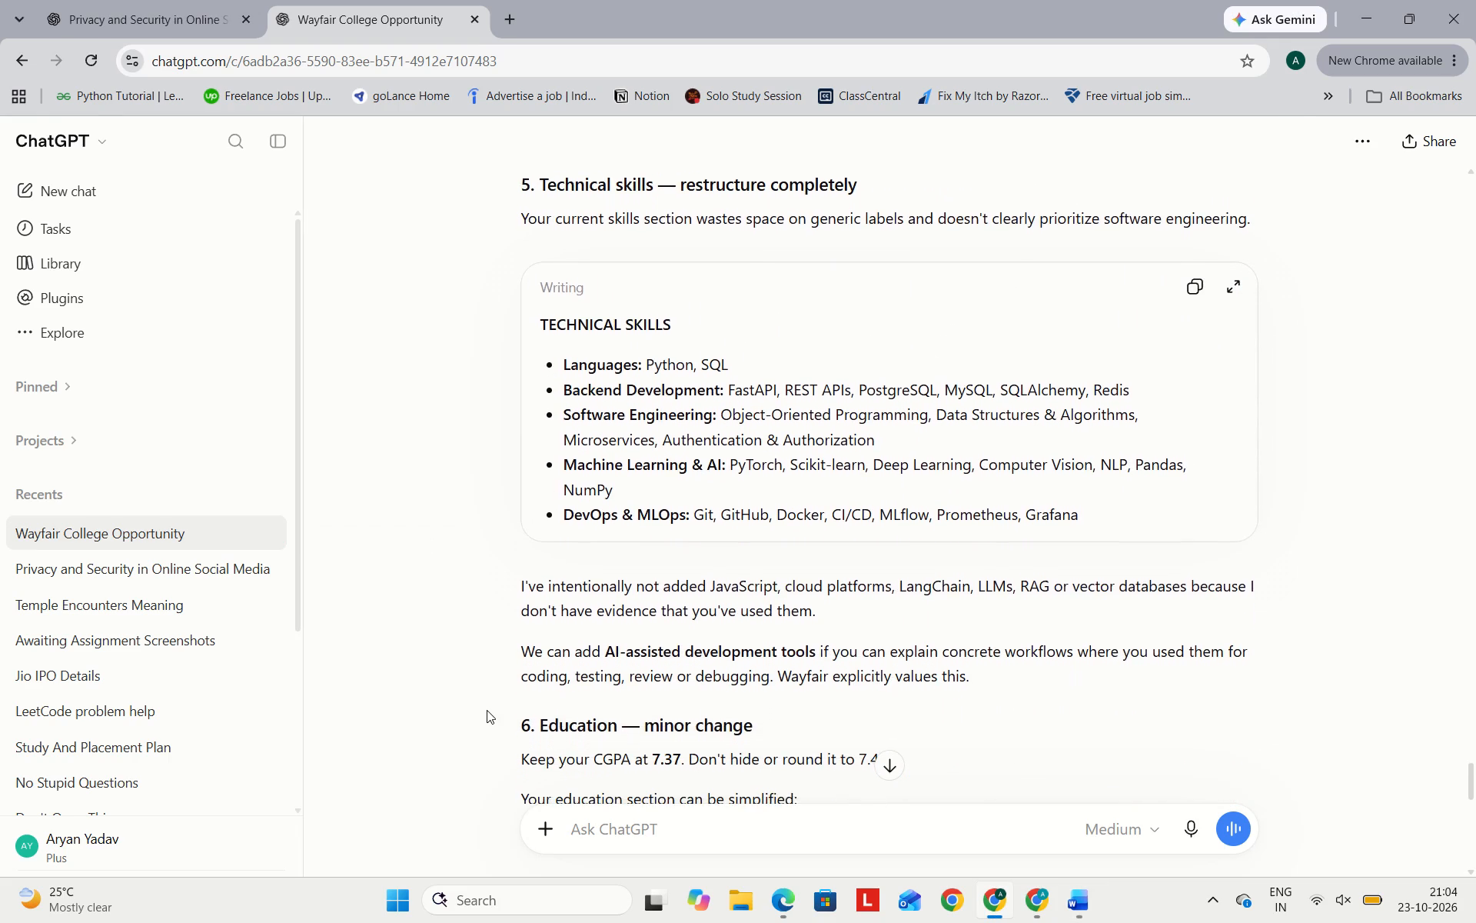
pyautogui.hotkey('alt', 'Tab')
pyautogui.scroll(-4, 487, 710)
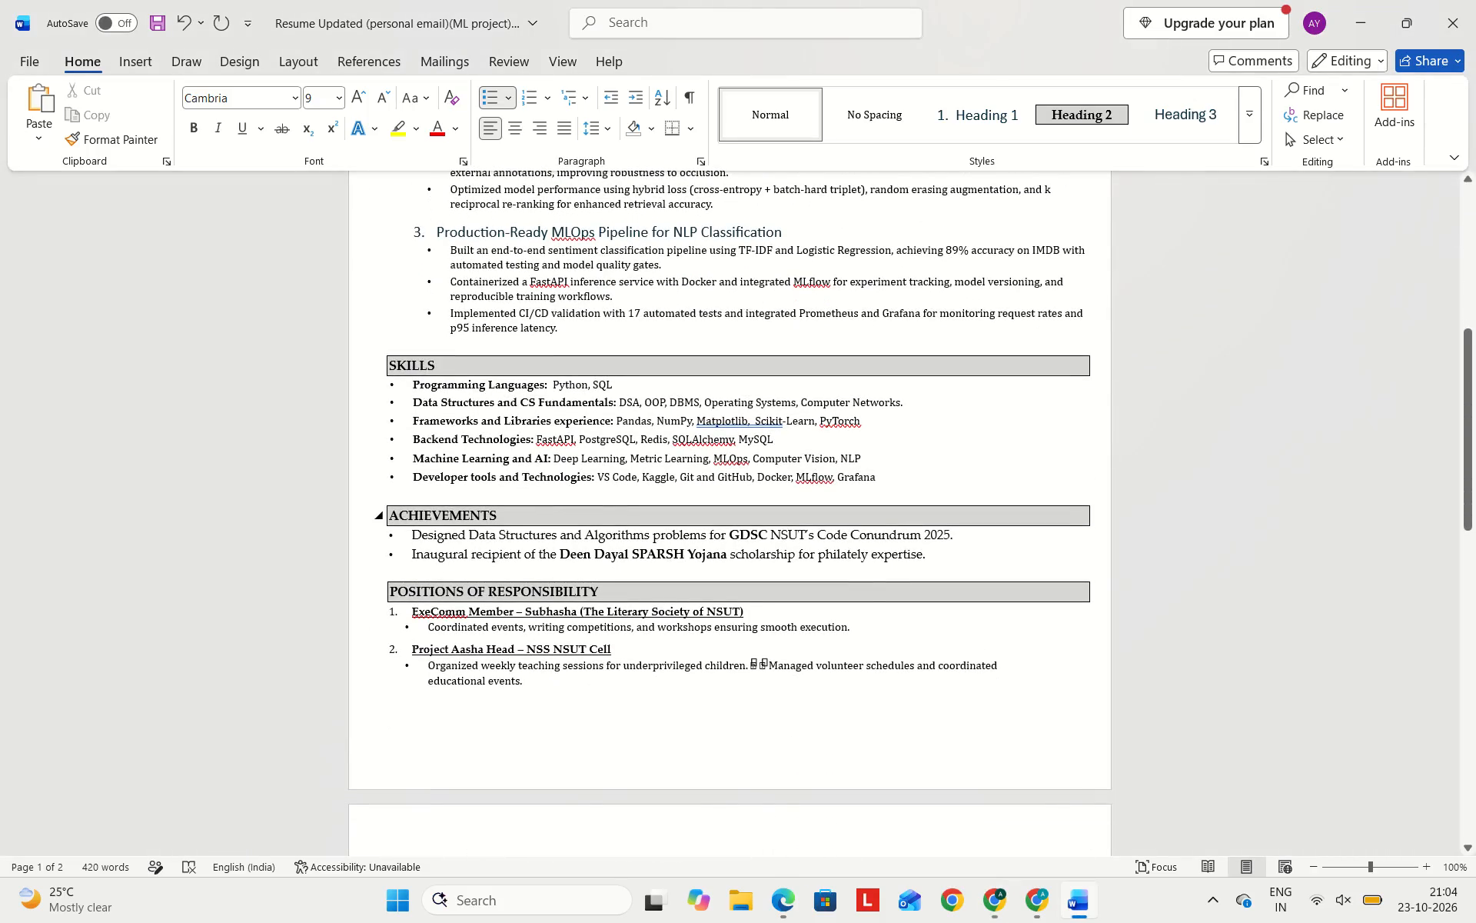
pyautogui.hotkey('alt', 'Tab')
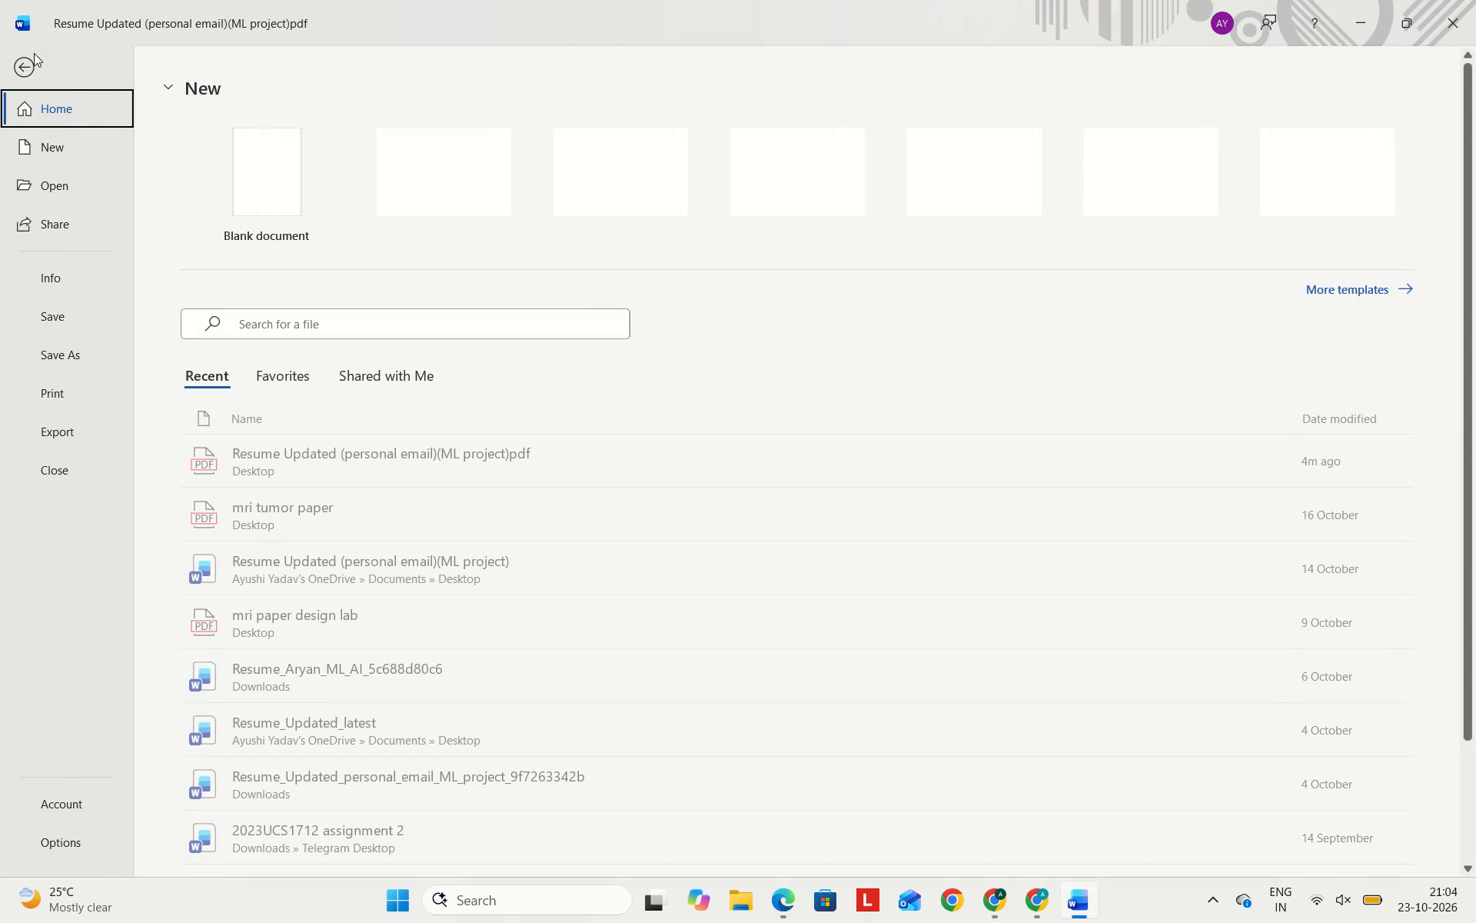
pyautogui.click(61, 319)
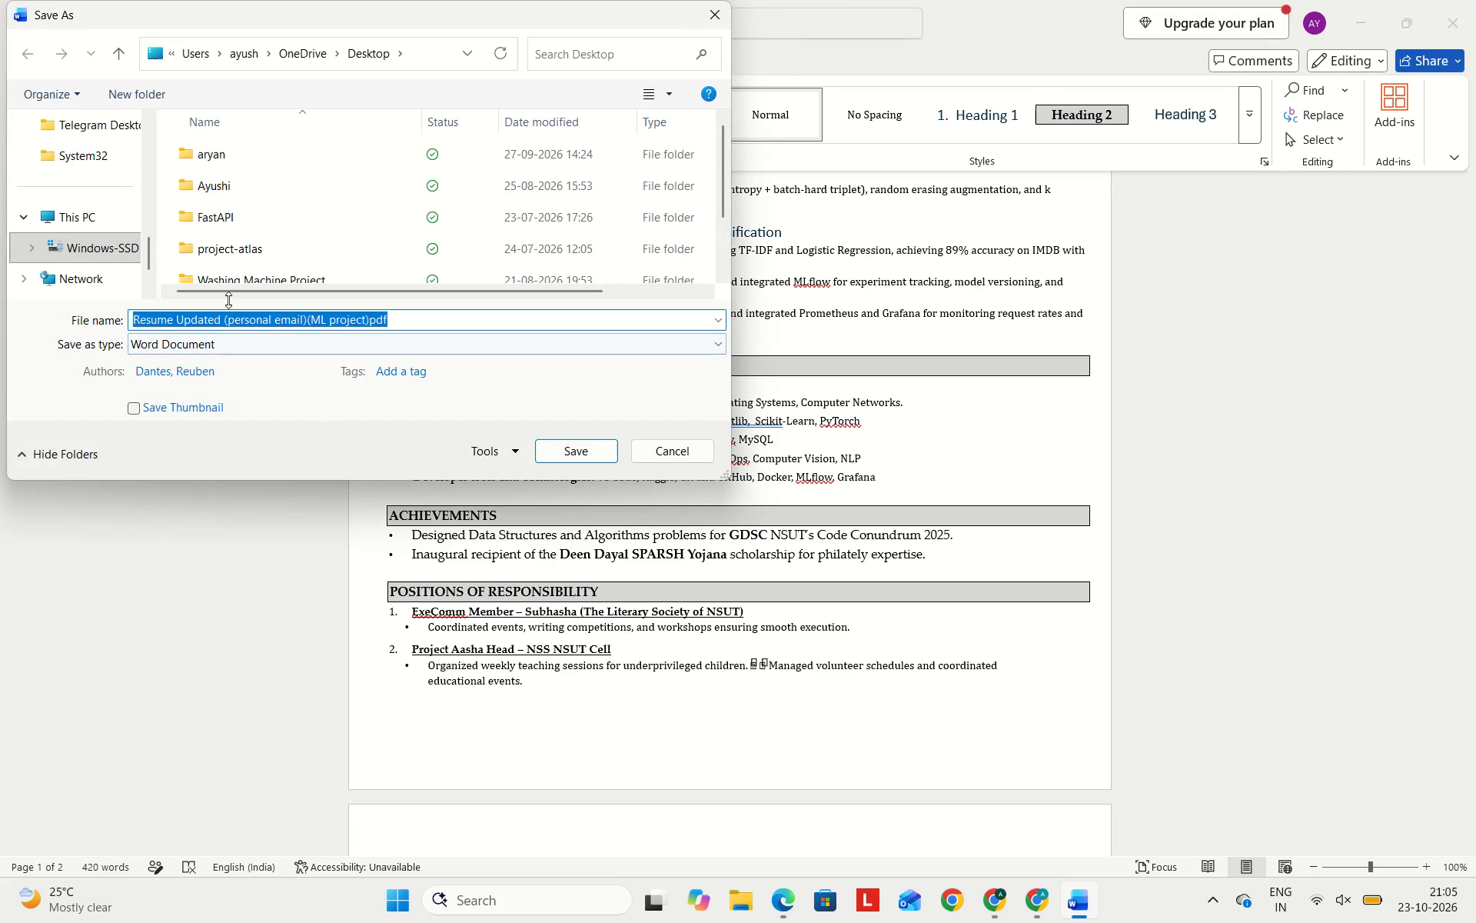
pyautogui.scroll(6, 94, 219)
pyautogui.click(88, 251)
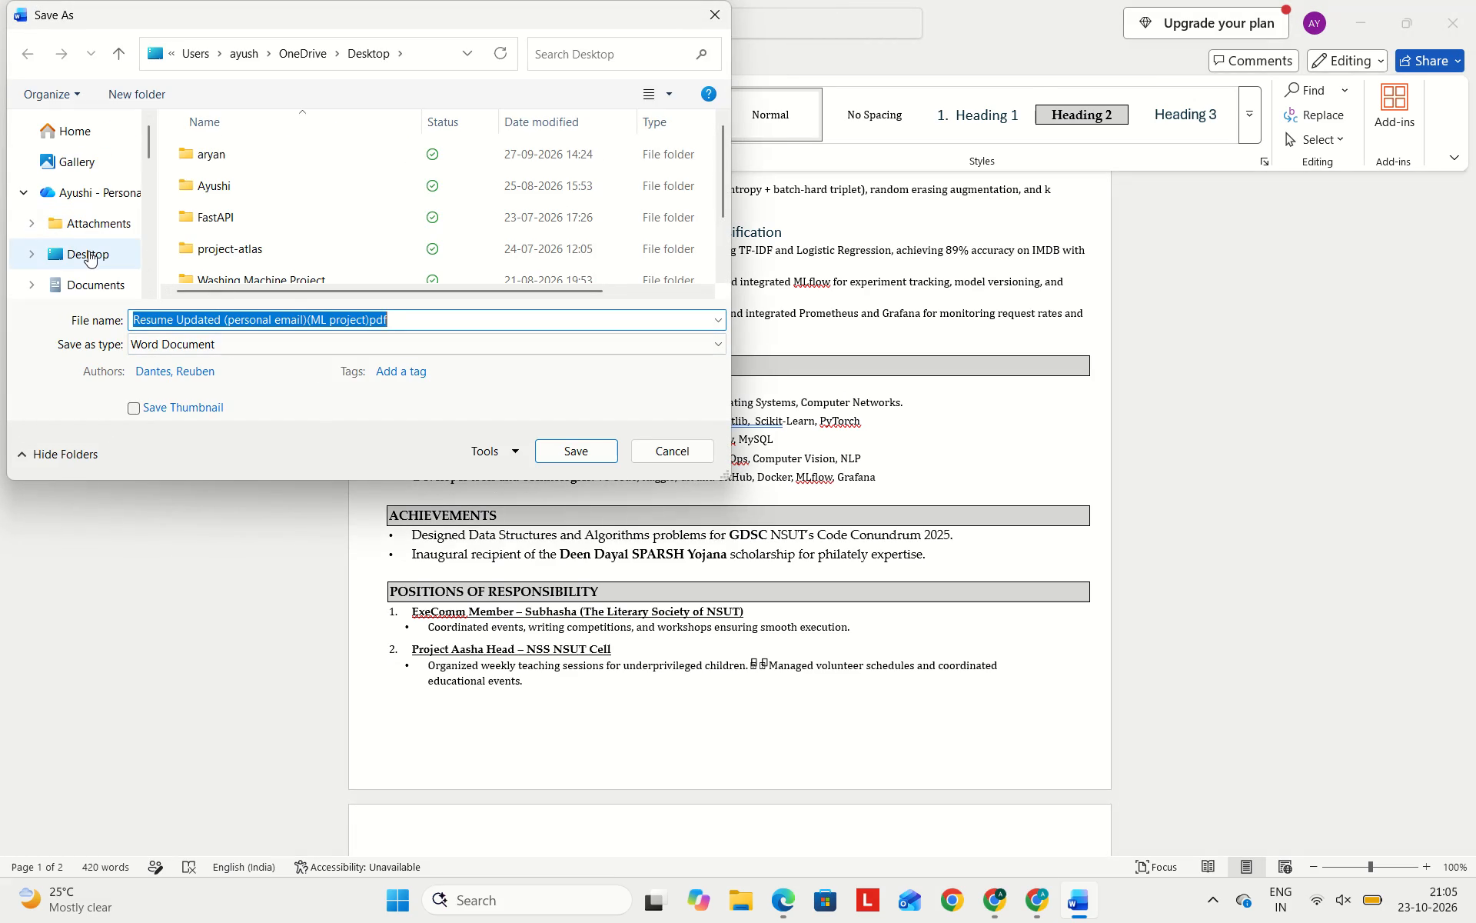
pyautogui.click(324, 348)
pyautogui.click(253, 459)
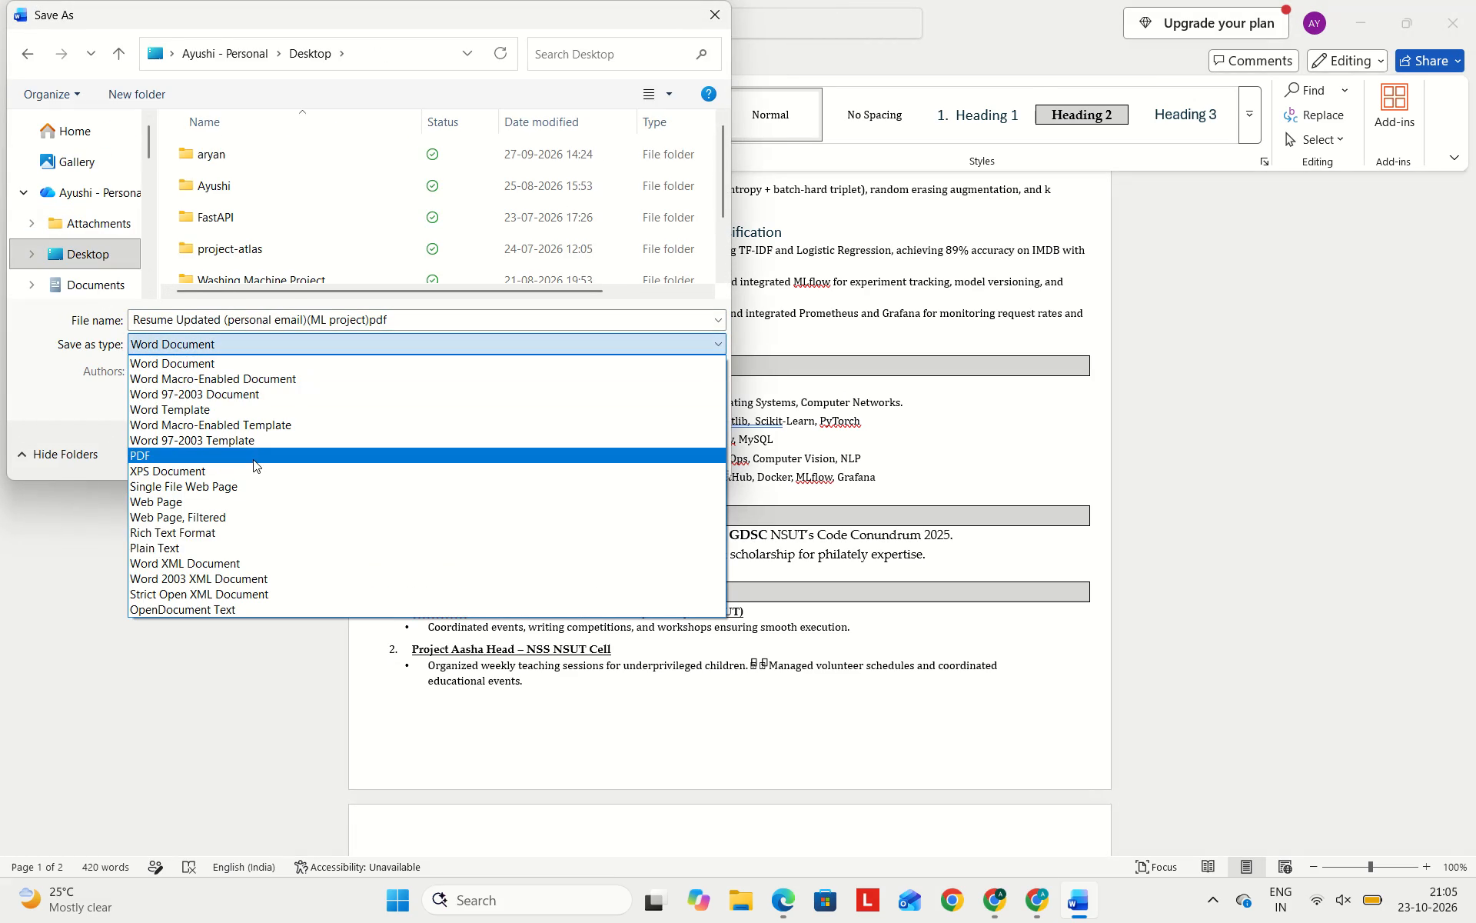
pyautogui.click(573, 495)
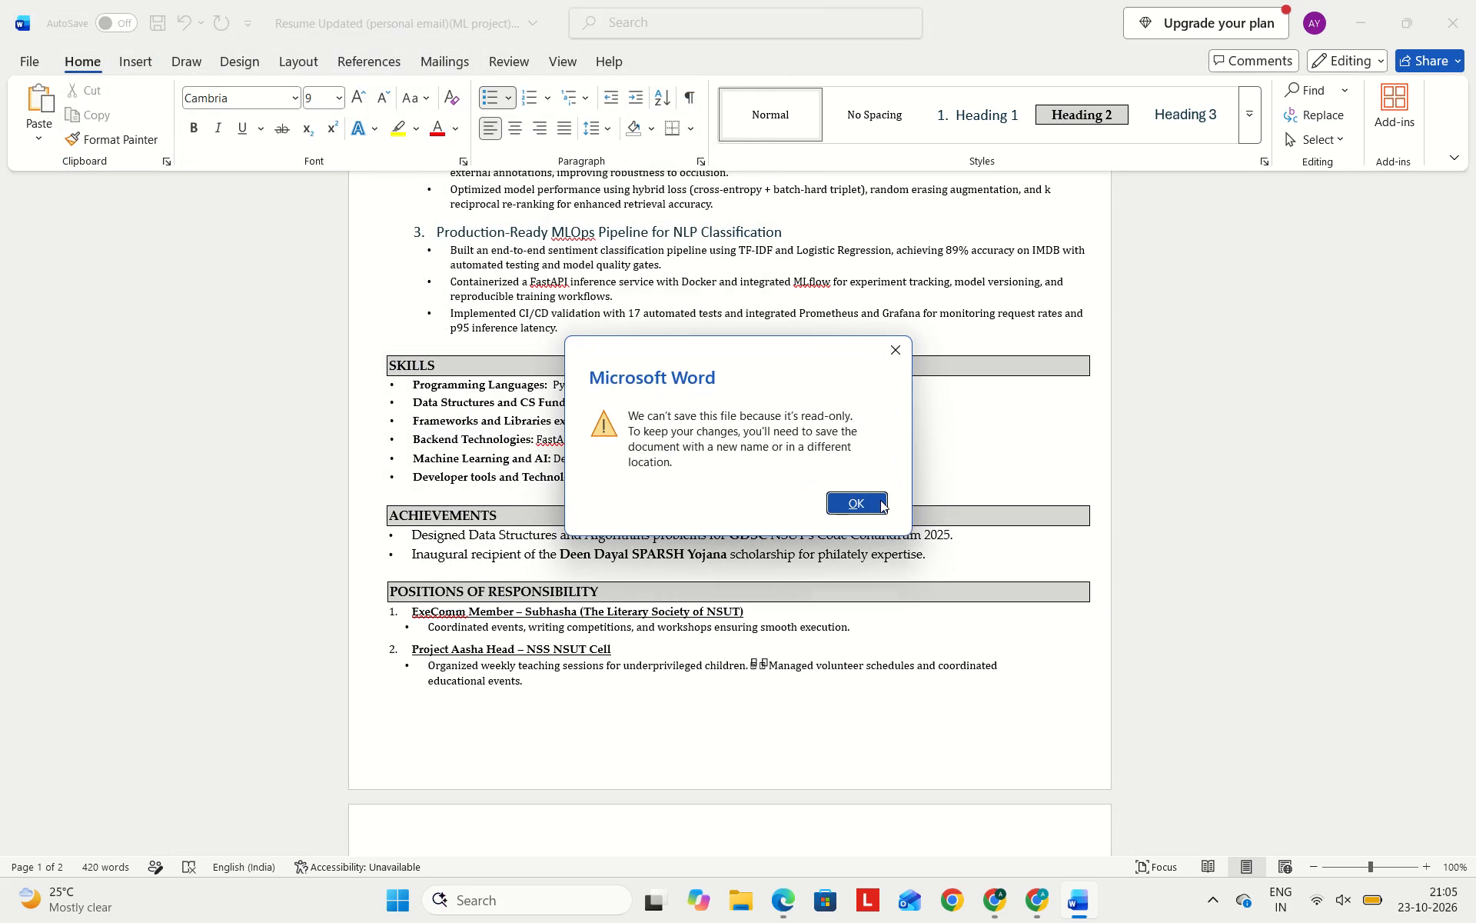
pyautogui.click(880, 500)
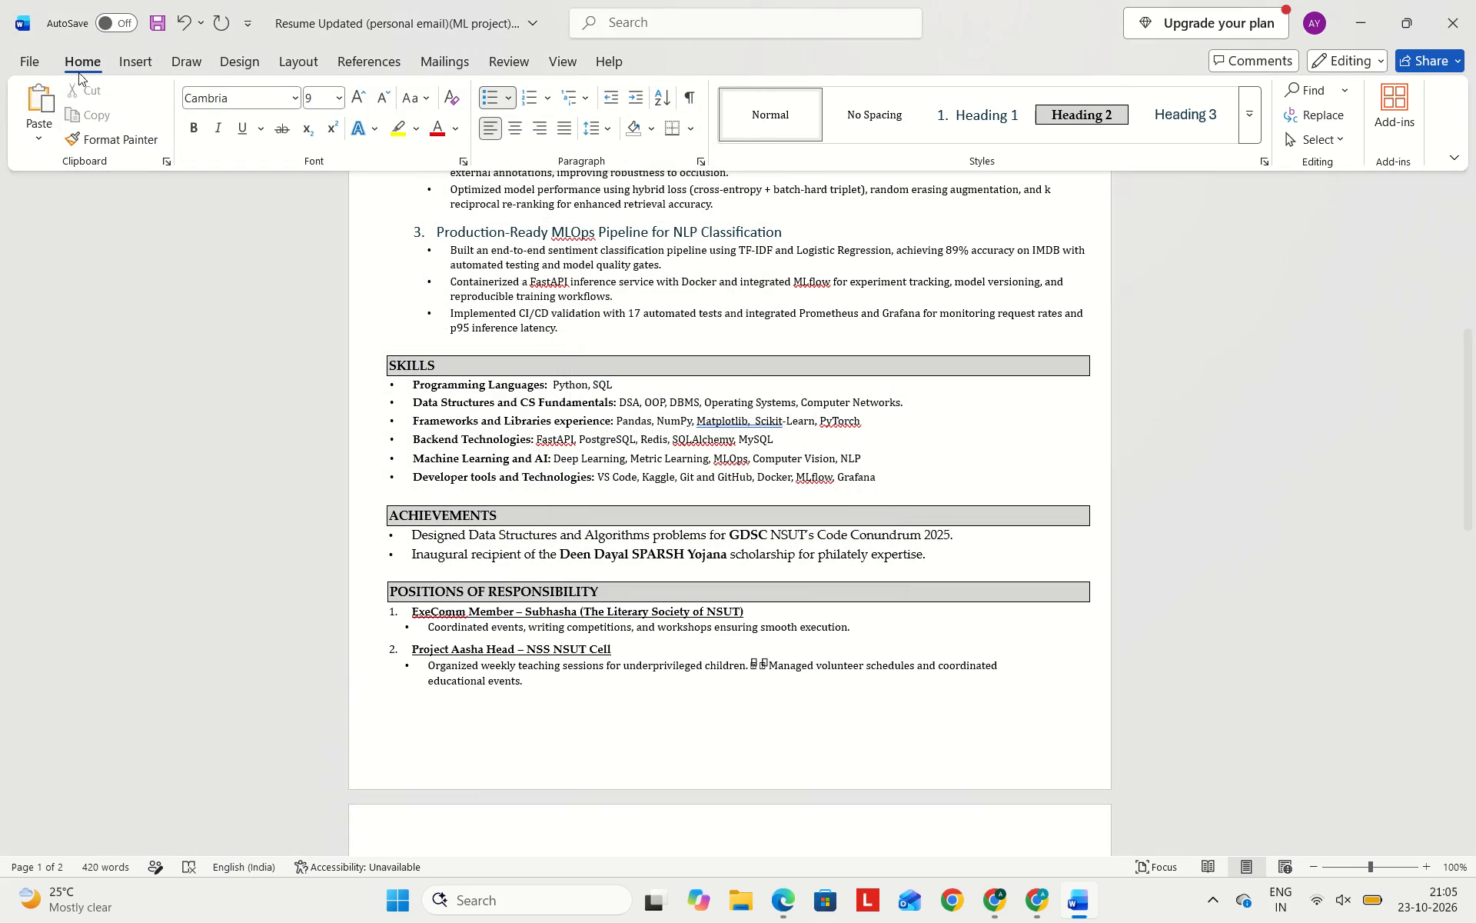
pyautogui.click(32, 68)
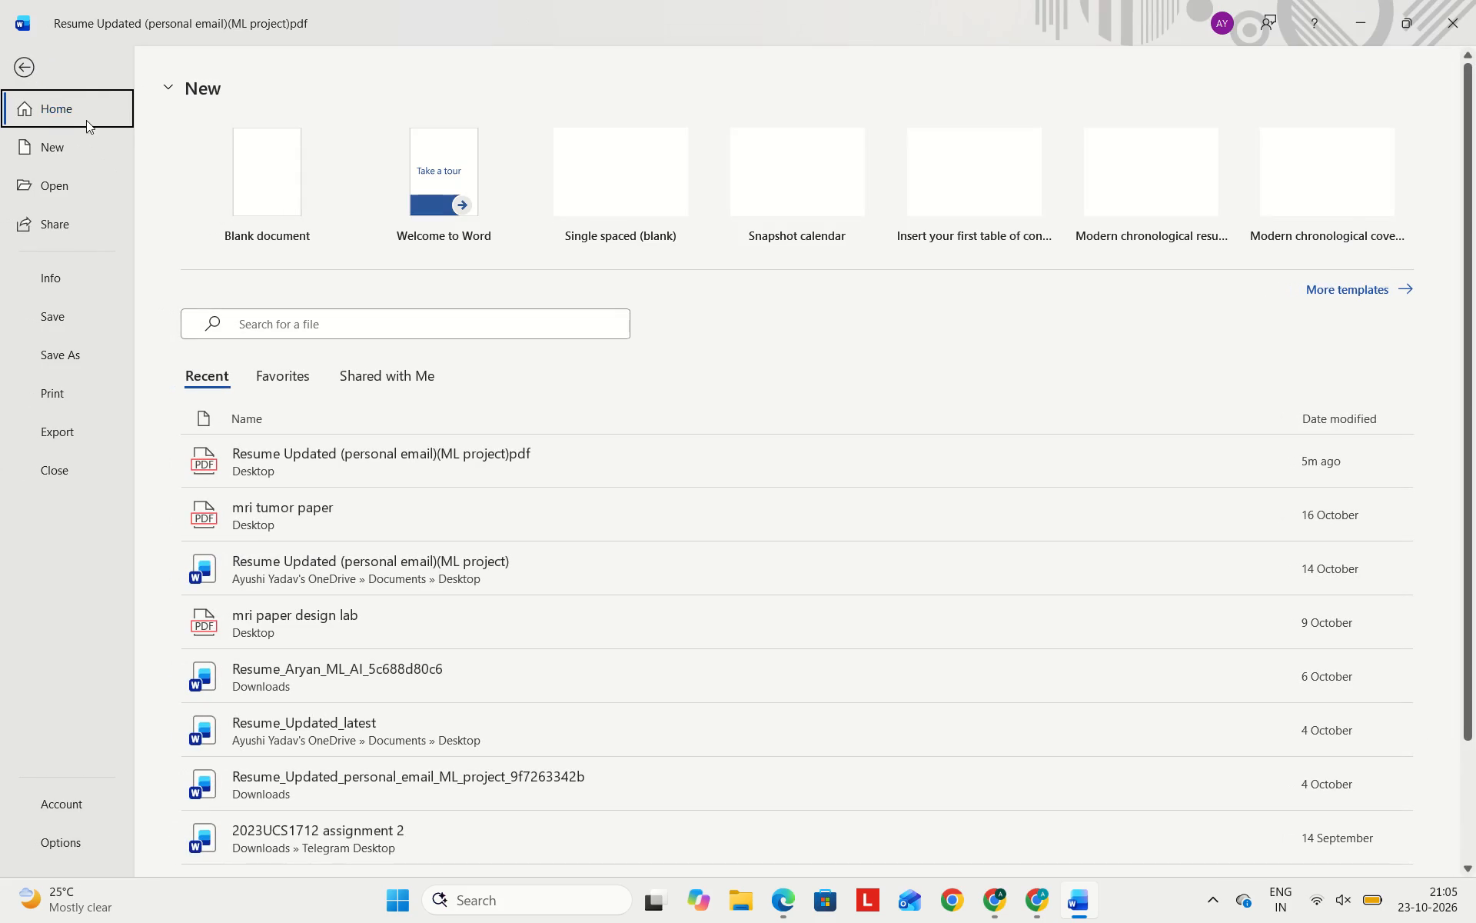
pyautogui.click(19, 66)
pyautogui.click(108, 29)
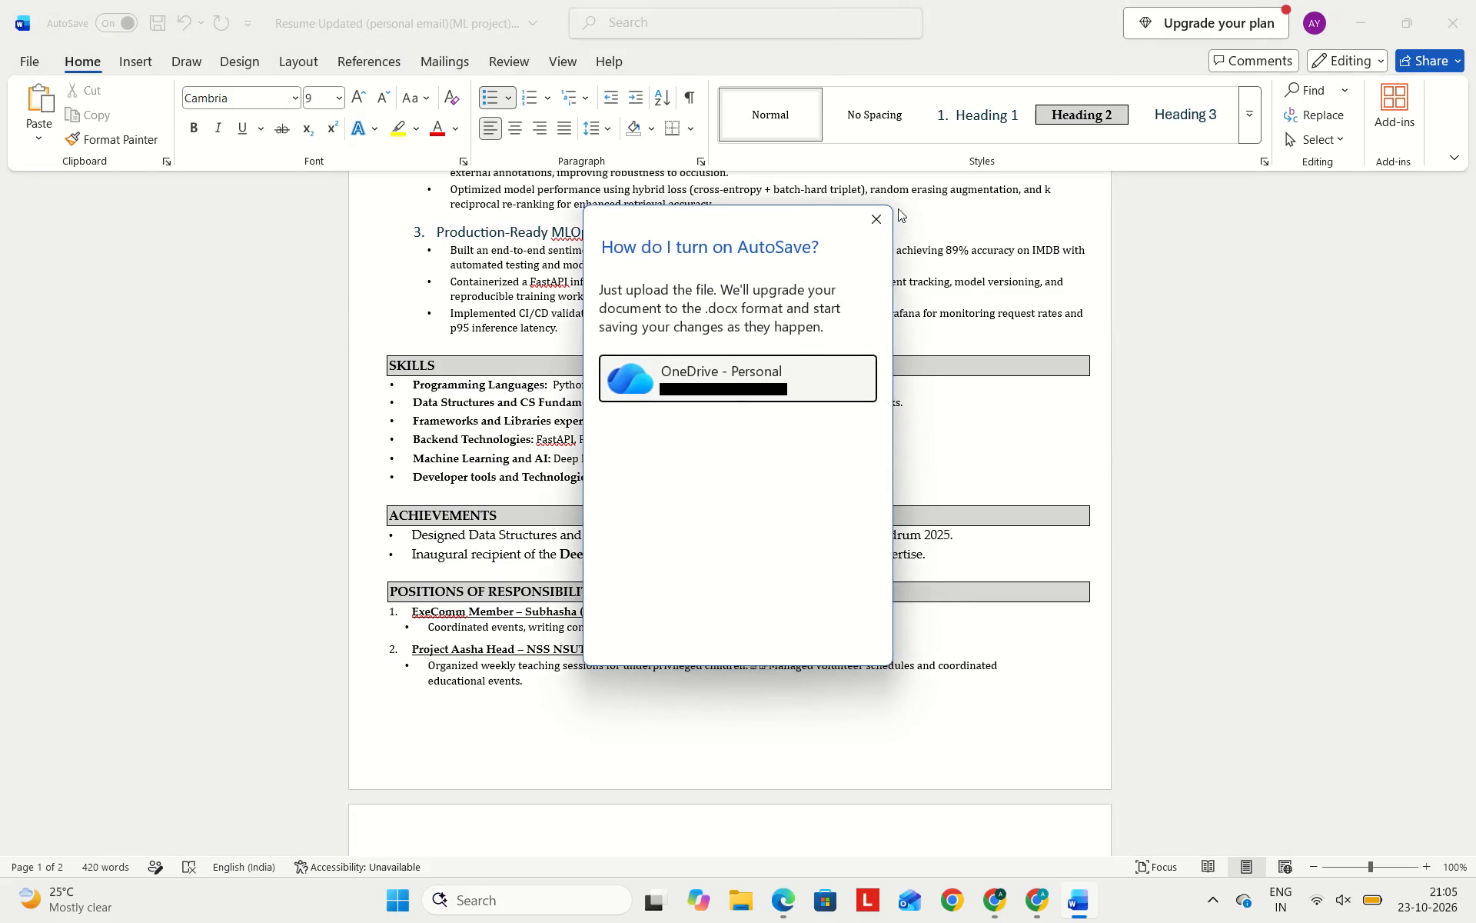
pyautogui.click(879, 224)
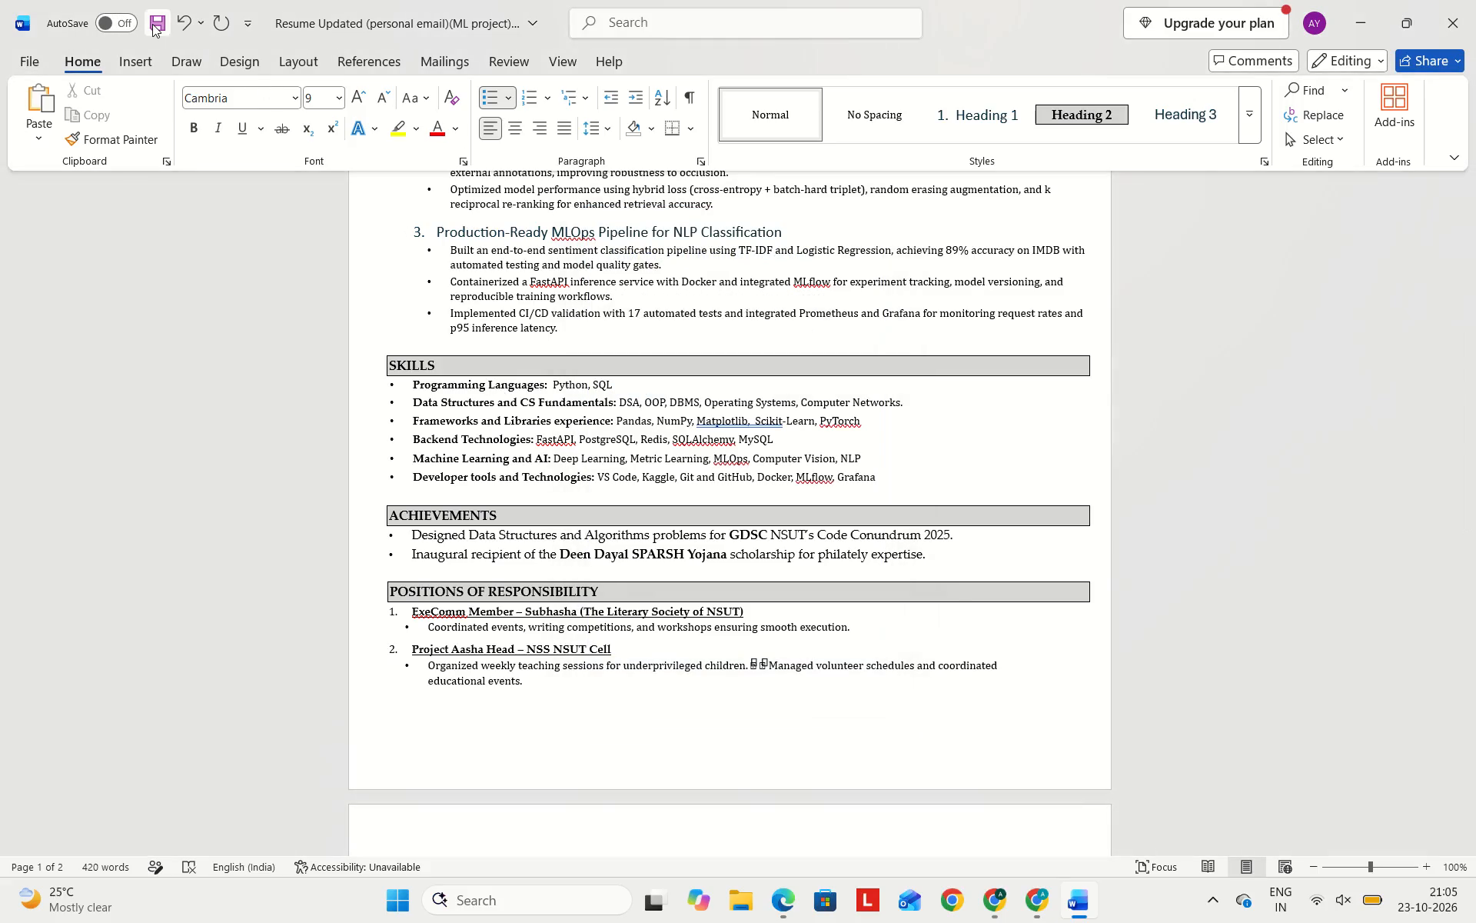
# Save the resume as a PDF named "Latest Resume with concurrency project" in the Desktop folder.
pyautogui.click(152, 24)
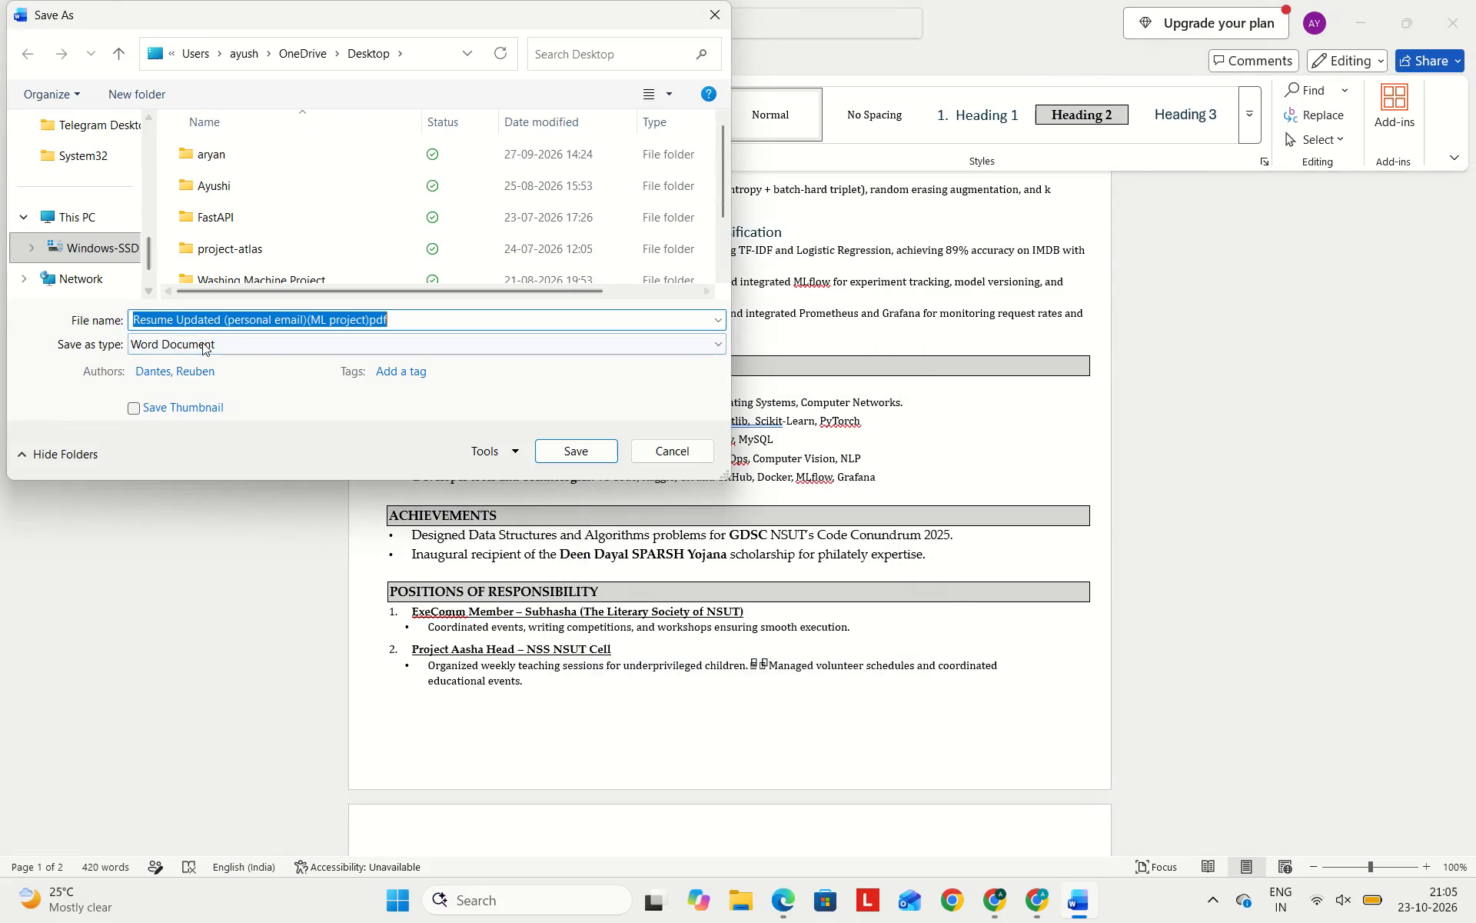
pyautogui.press('Right')
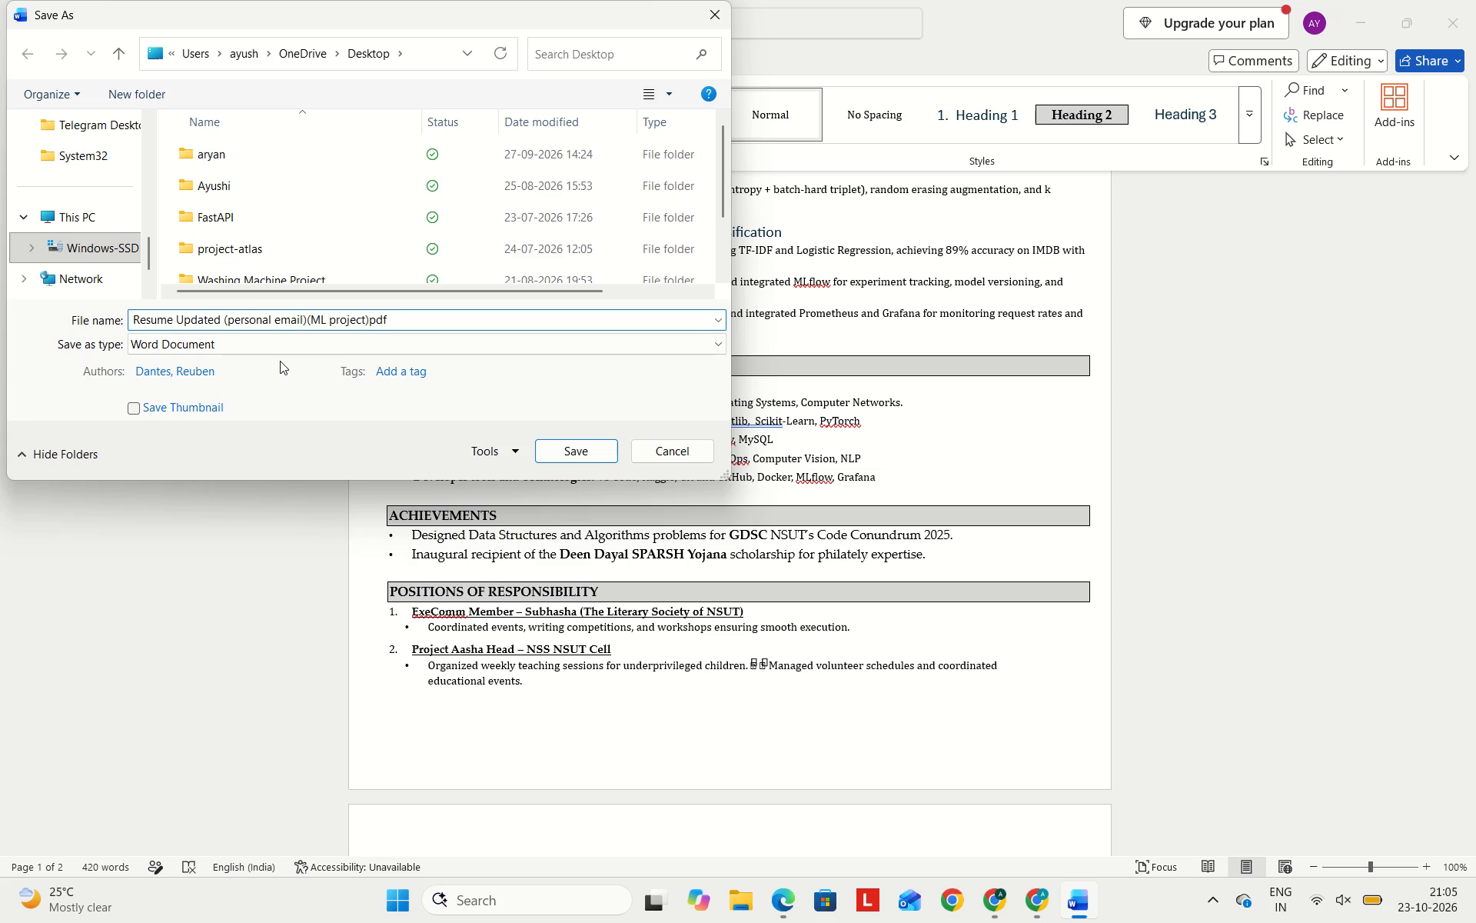
pyautogui.click(255, 344)
pyautogui.click(210, 457)
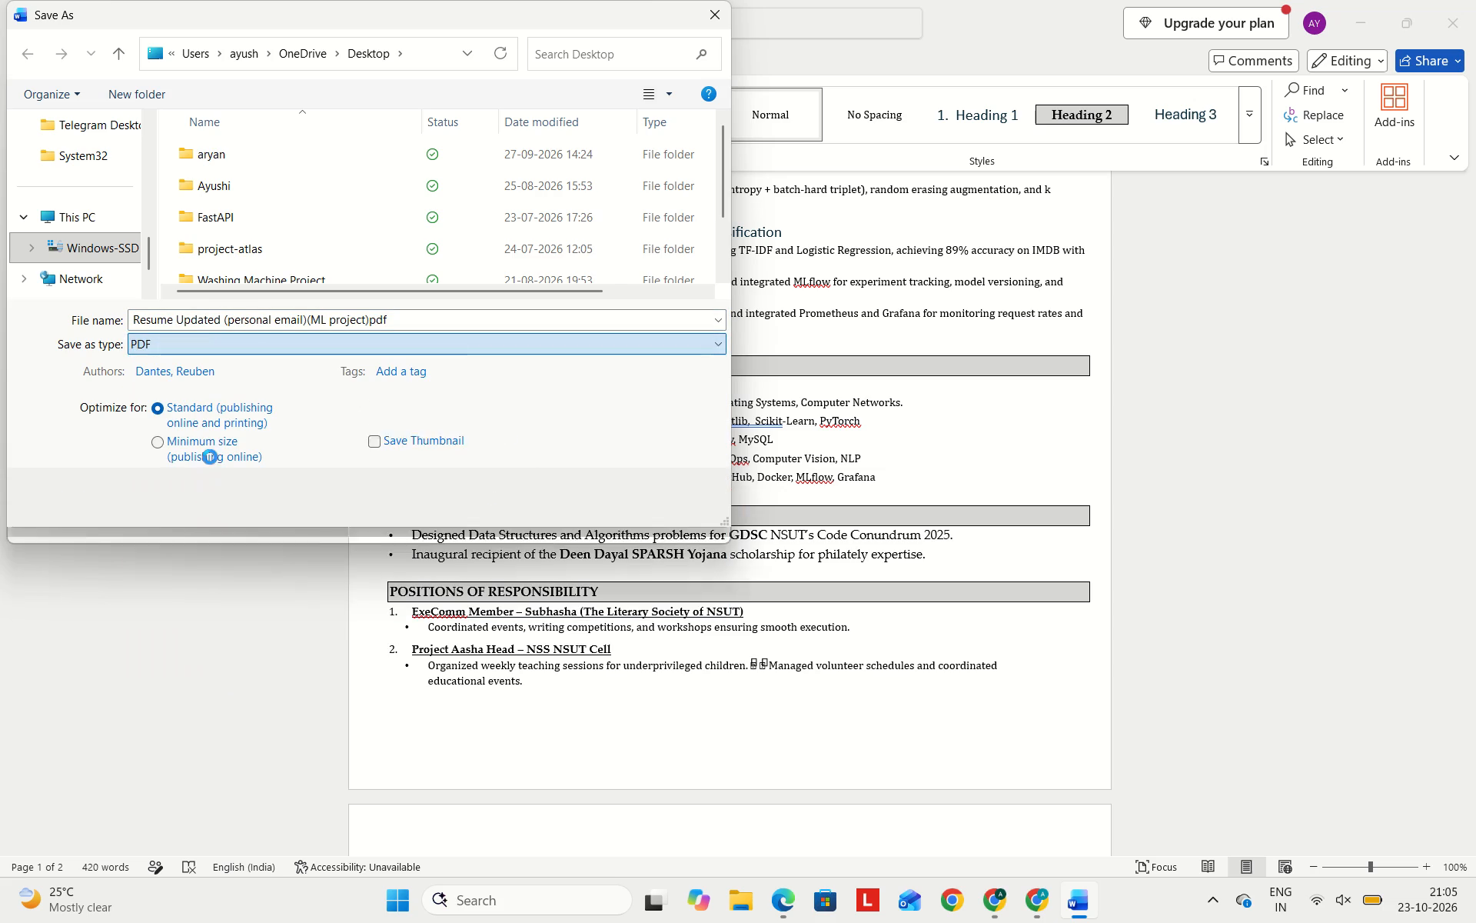
pyautogui.click(435, 324)
pyautogui.press('Right')
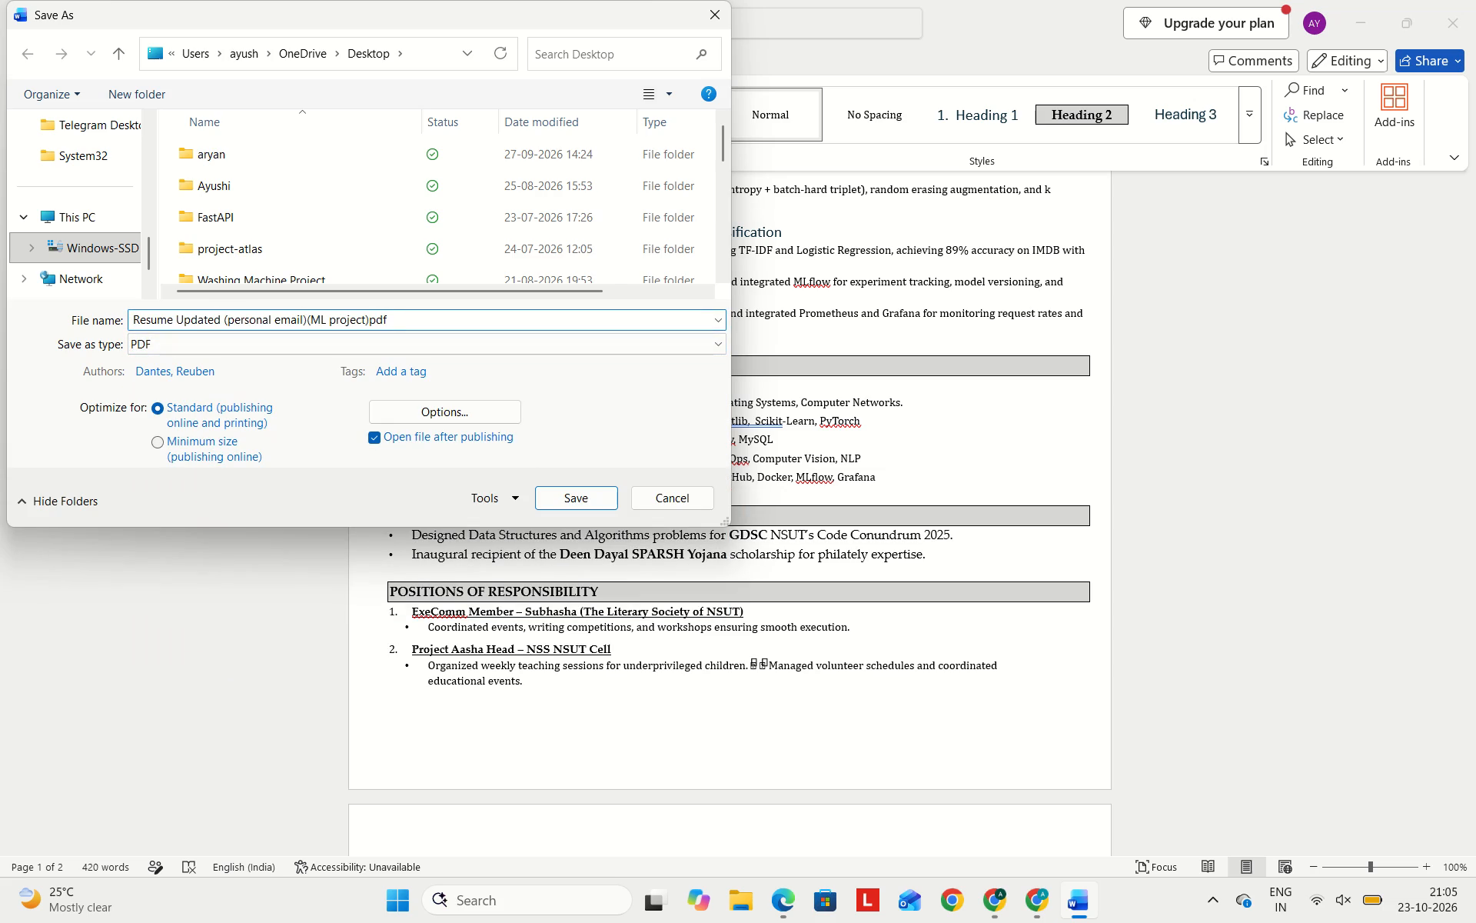
pyautogui.press('BackSpace')
pyautogui.press('BackSpace')
pyautogui.press('BackSpace')
pyautogui.press('BackSpace')
pyautogui.press('BackSpace')
pyautogui.press('BackSpace')
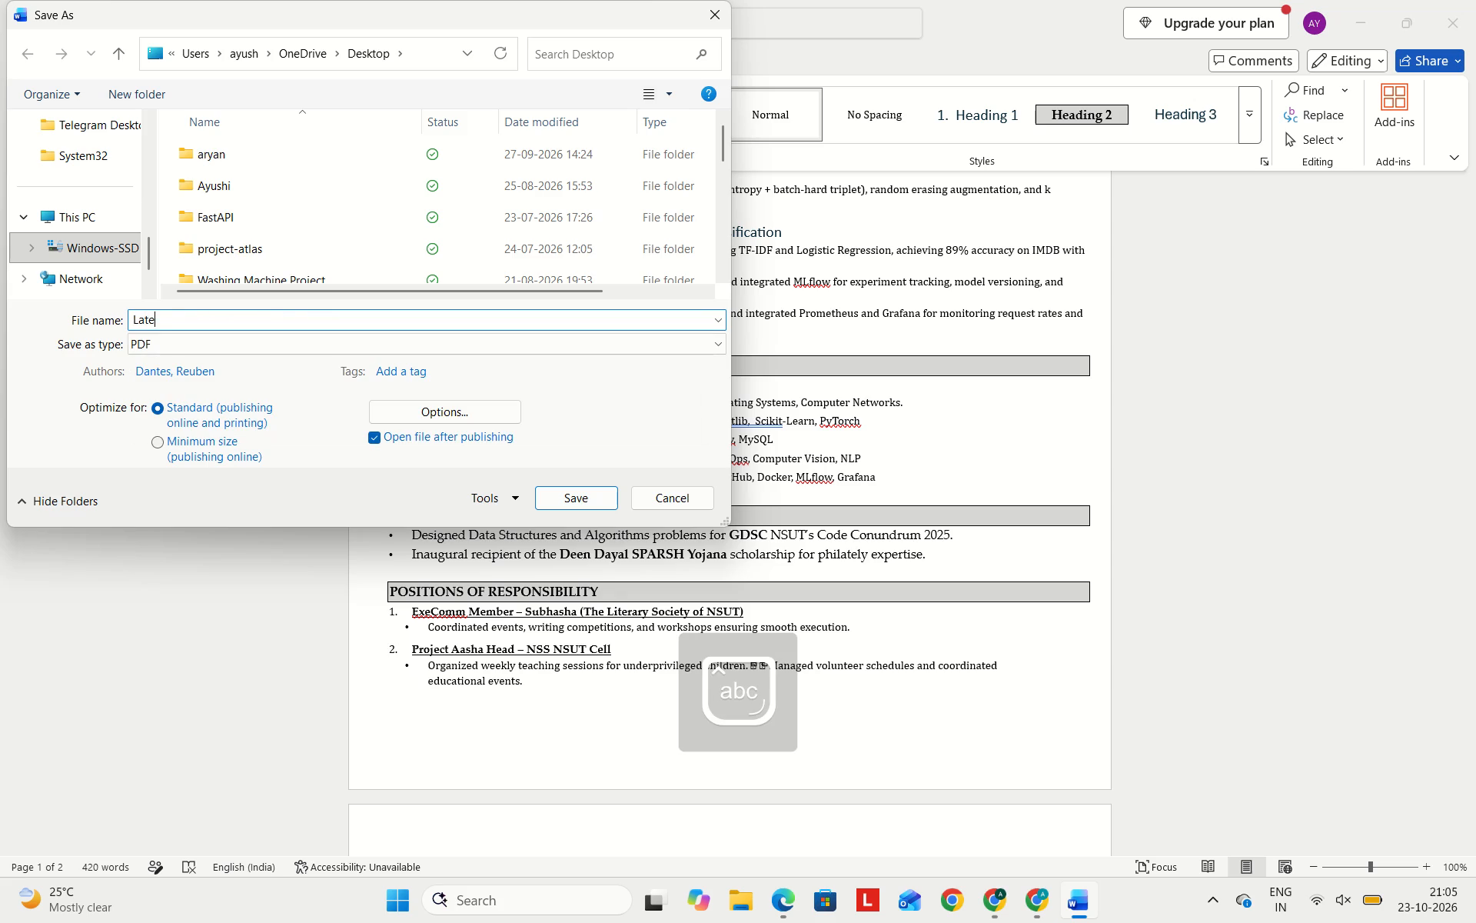
pyautogui.press('BackSpace')
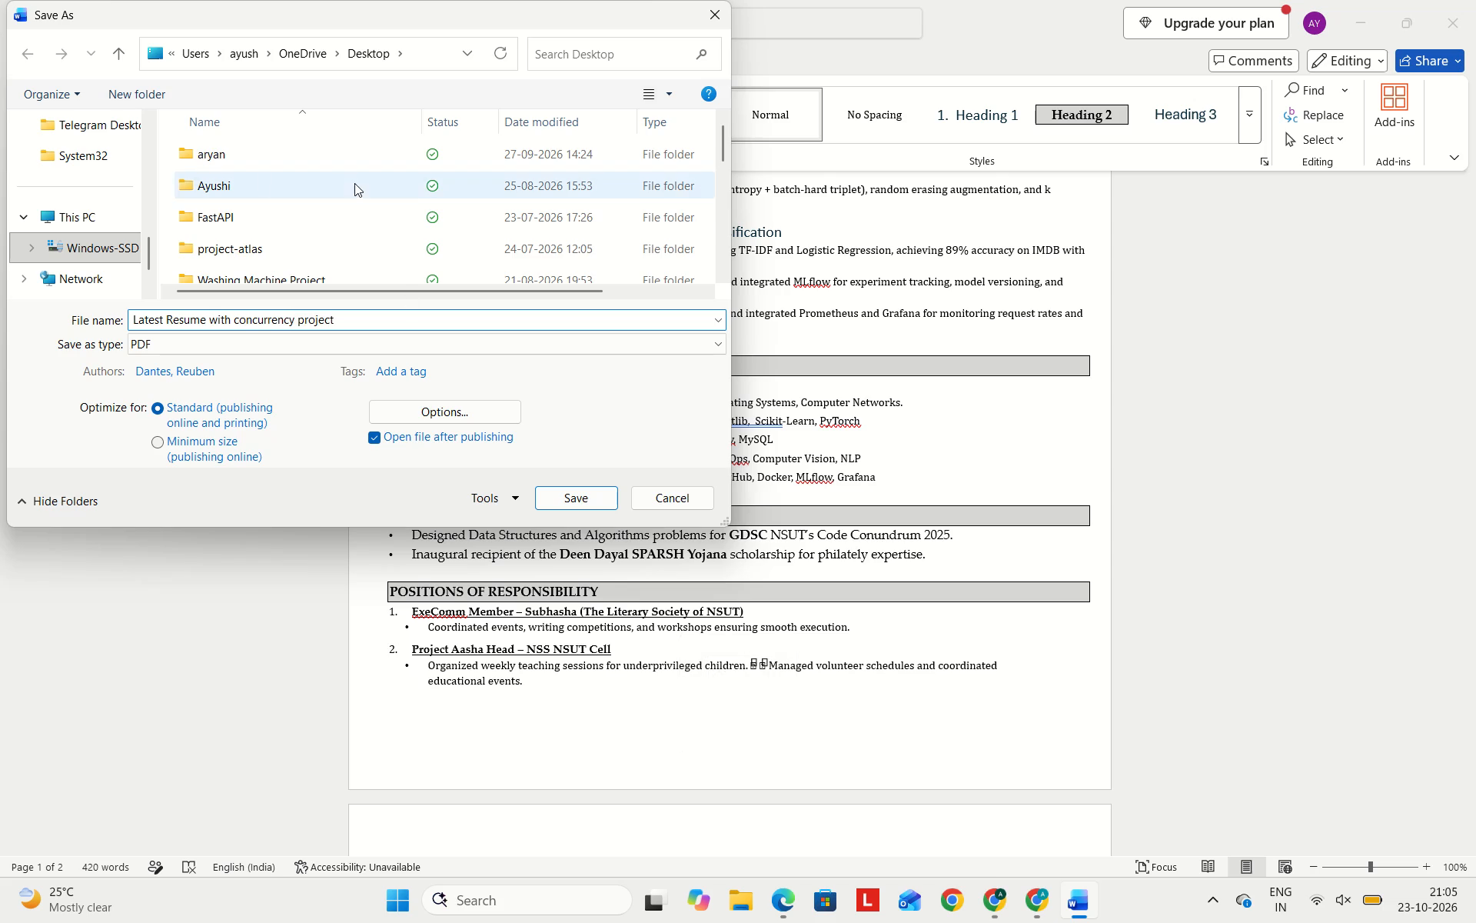
pyautogui.scroll(2, 124, 188)
pyautogui.click(87, 260)
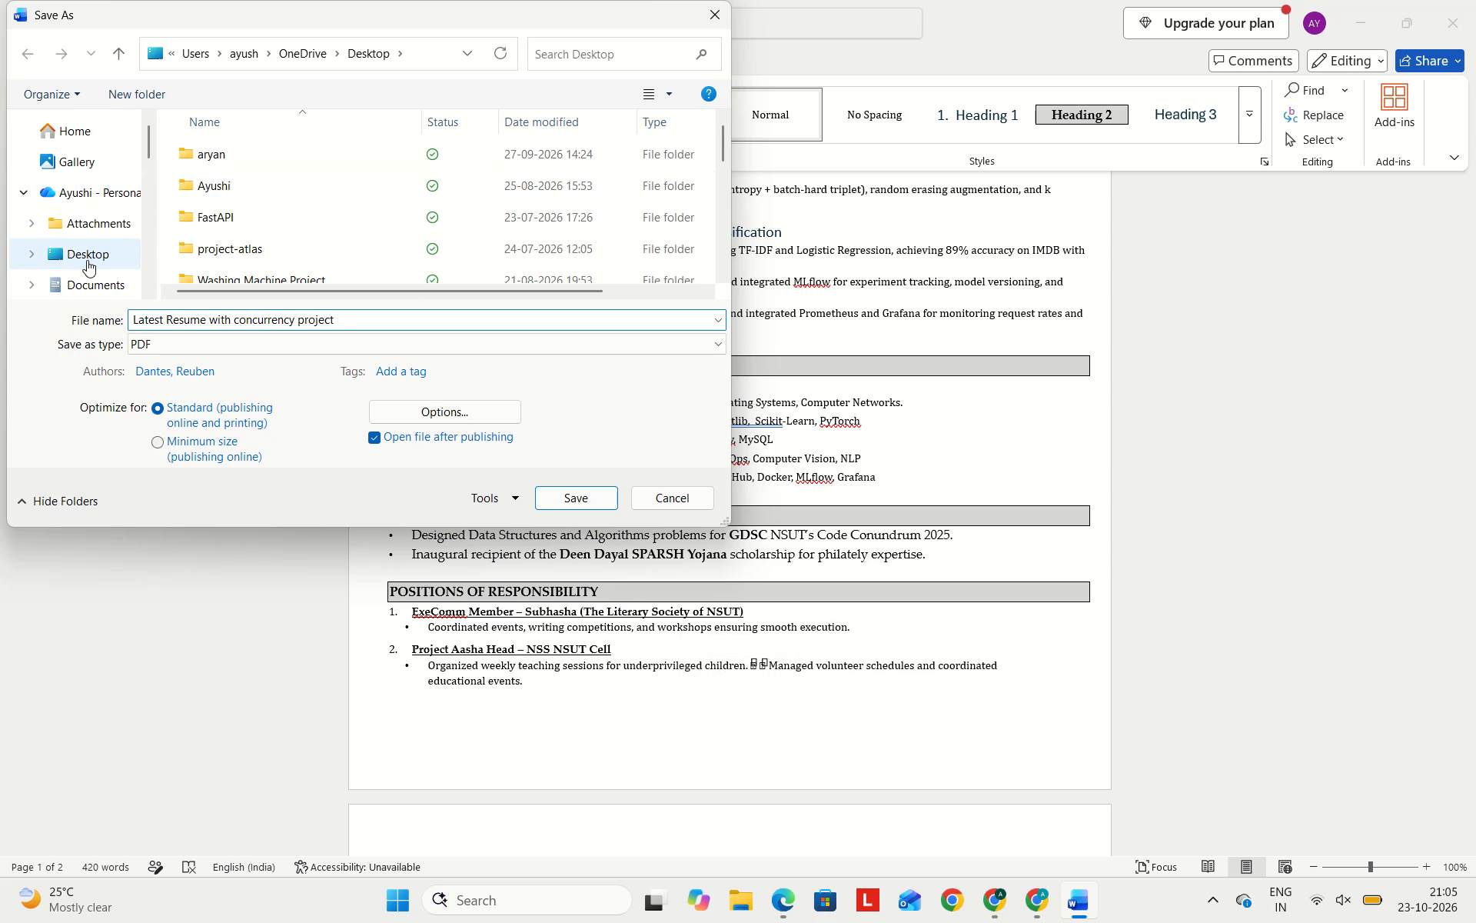
pyautogui.click(597, 500)
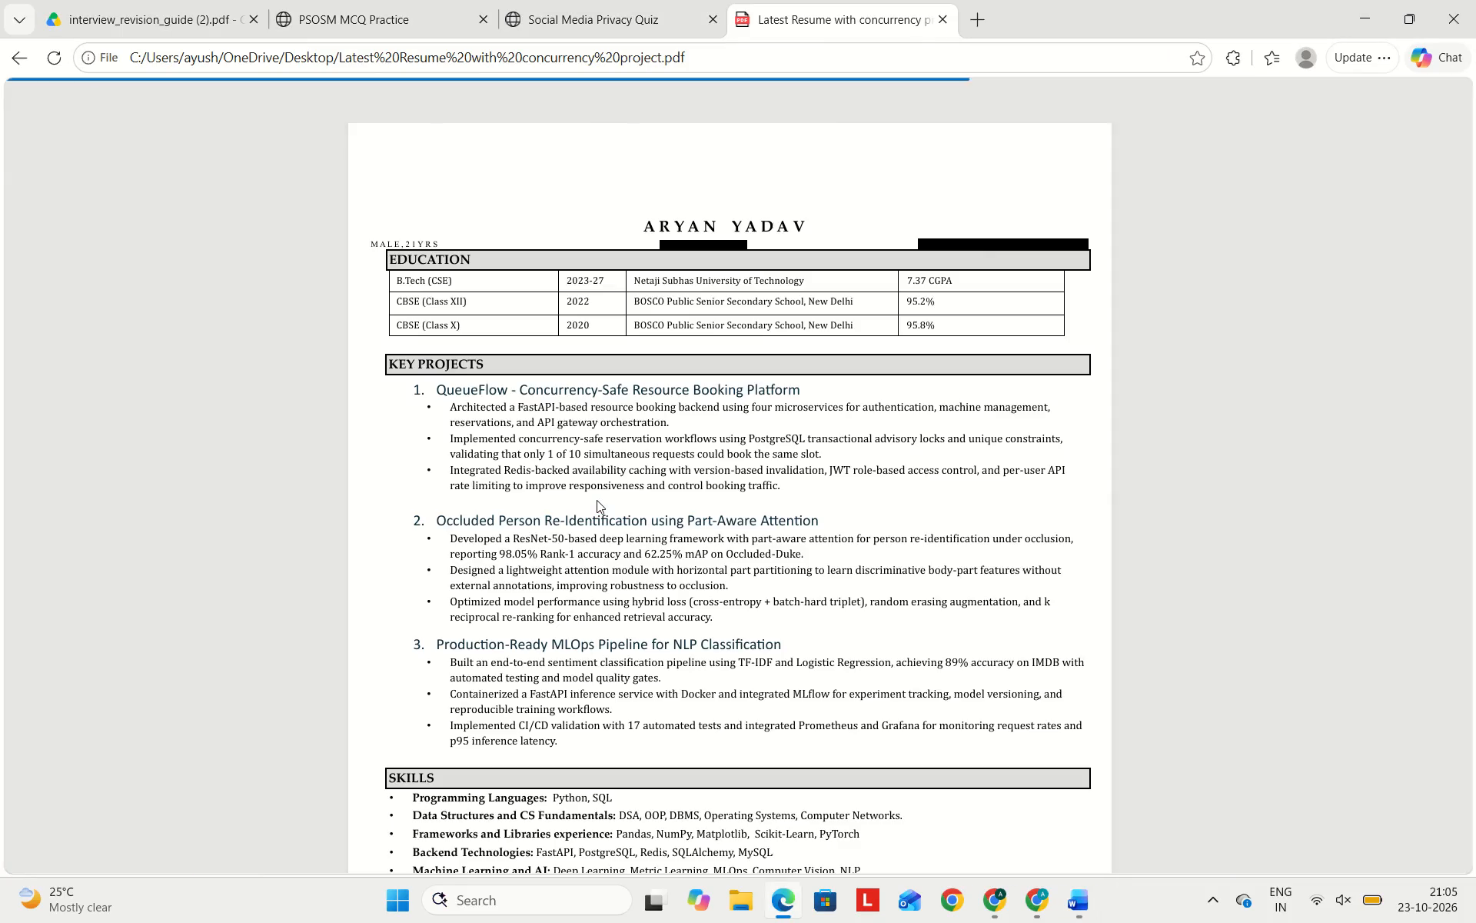
# Check the layout of the exported resume PDF in Edge across both pages, and close it.
pyautogui.scroll(-4, 597, 500)
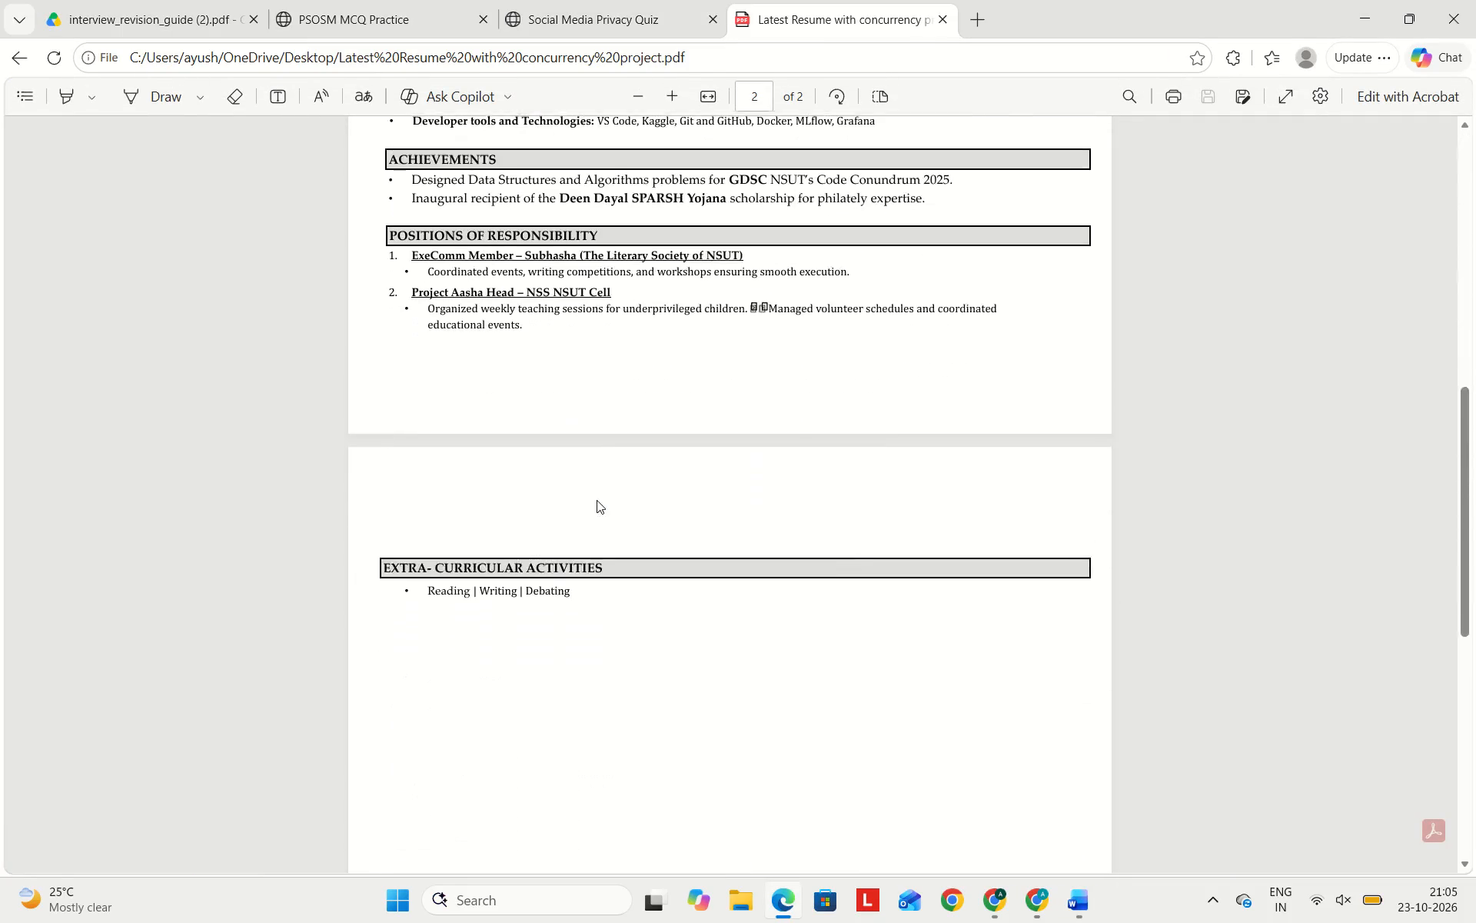
pyautogui.scroll(6, 597, 500)
pyautogui.scroll(-5, 597, 500)
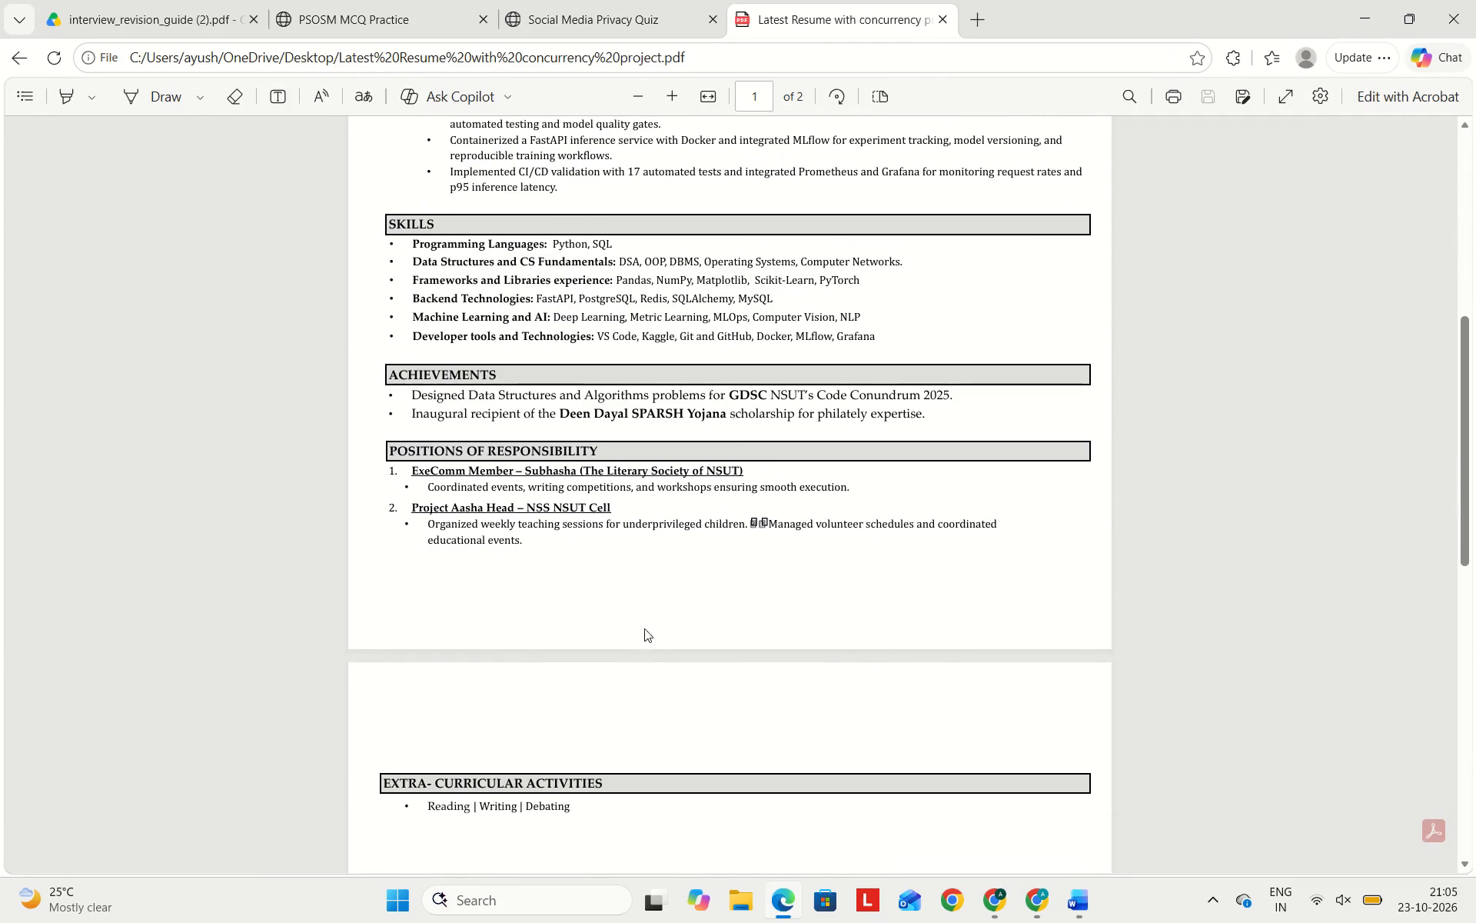
pyautogui.scroll(3, 660, 628)
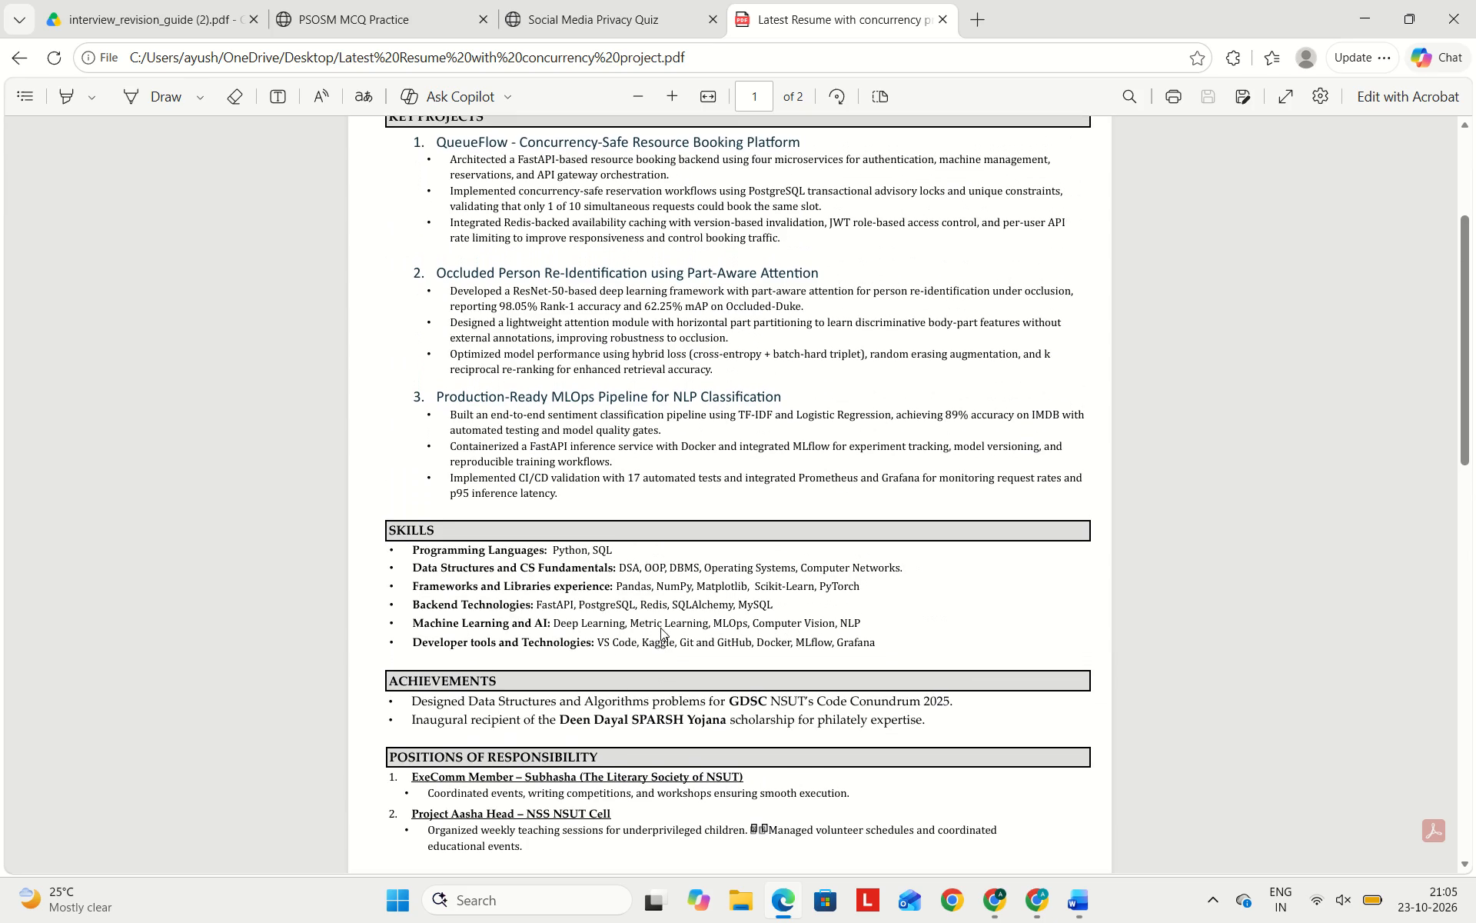
pyautogui.hotkey('alt', 'Tab')
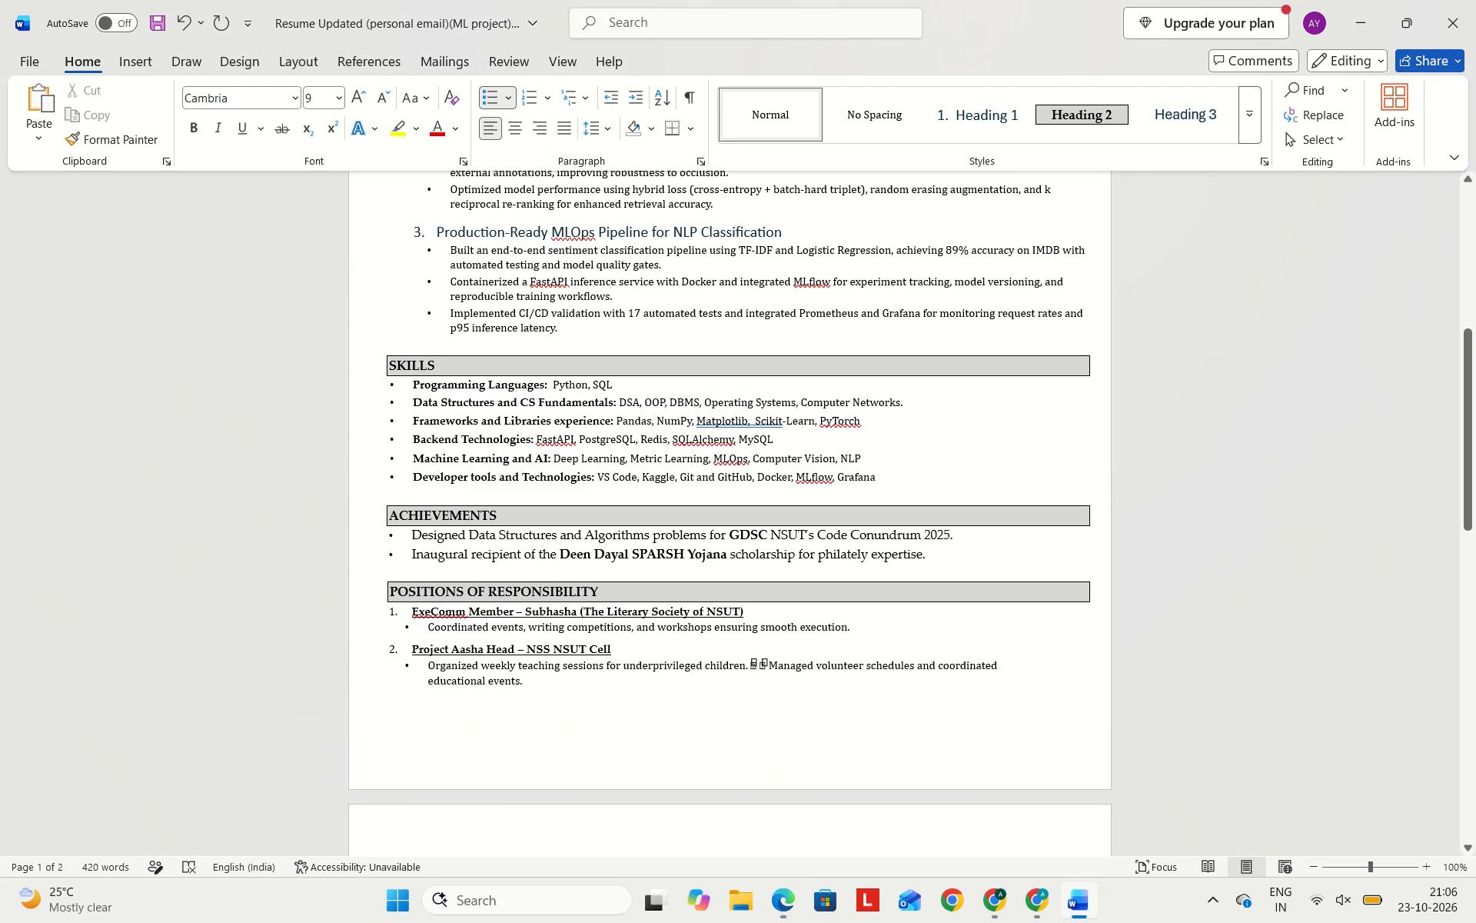
pyautogui.hotkey('alt', 'Tab')
pyautogui.hotkey('ctrl', 'w')
# Back in Word, delete the stray symbols before "Managed volunteer schedules" in the Project Aasha Head bullet.
pyautogui.hotkey('alt', 'Tab')
pyautogui.click(771, 662)
pyautogui.press('BackSpace')
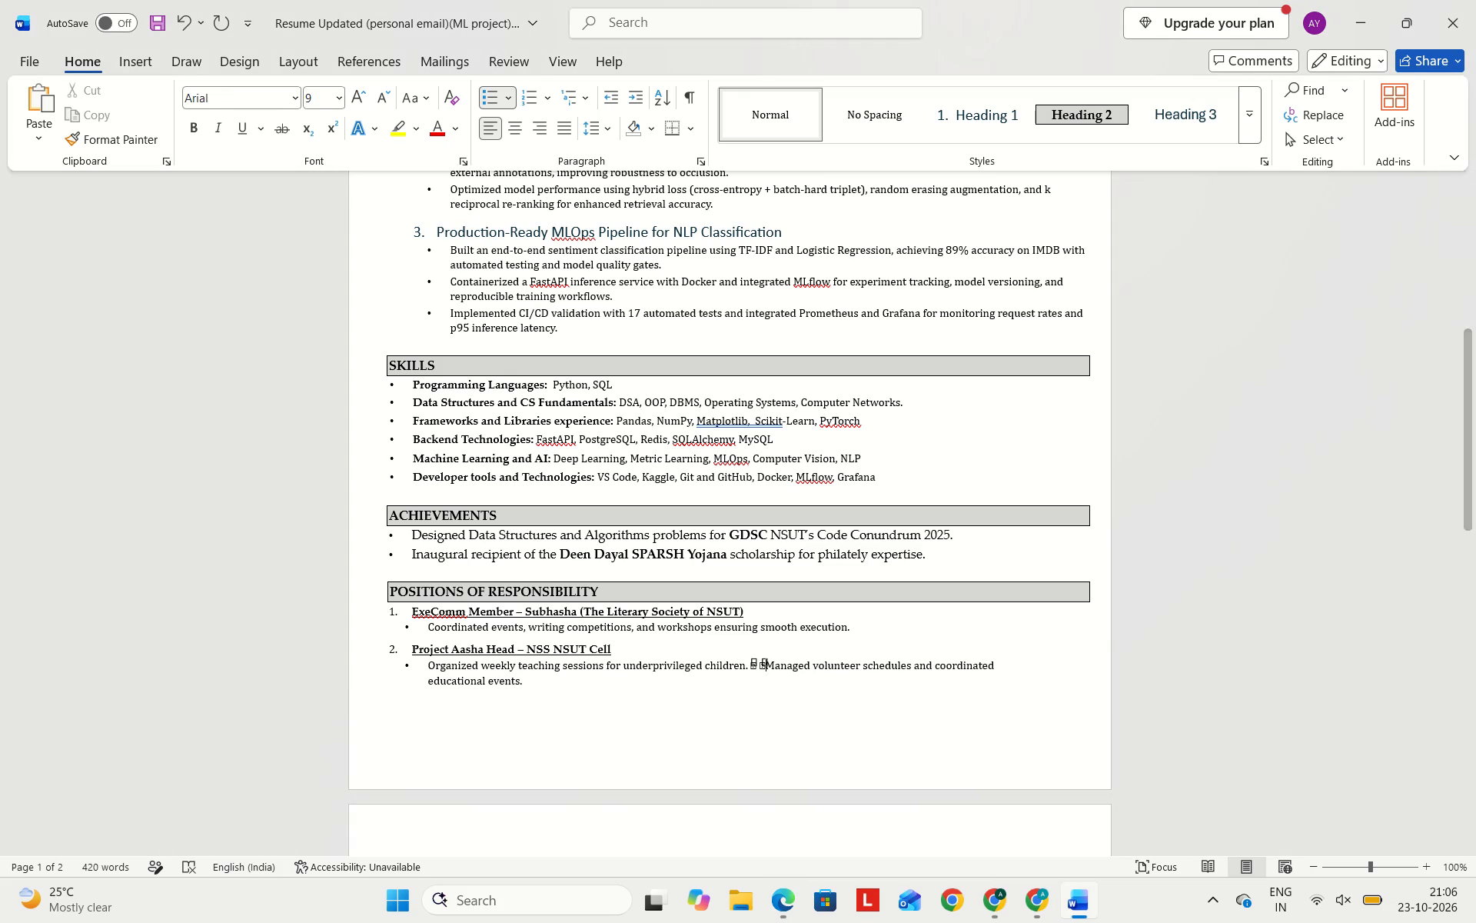
pyautogui.press('BackSpace')
pyautogui.press('BackSpace')
pyautogui.press('BackSpace')
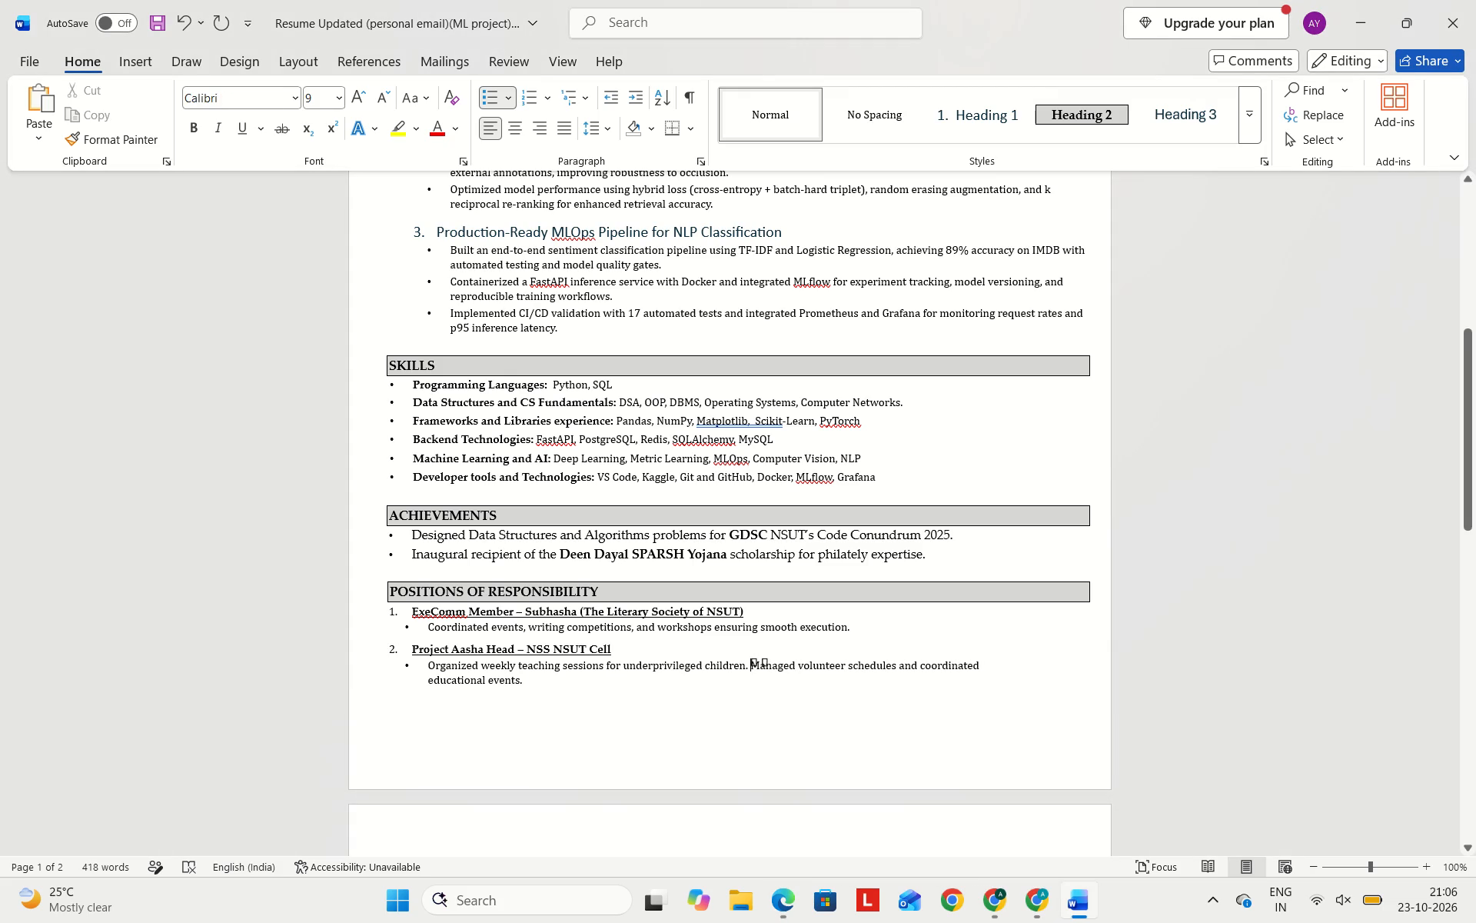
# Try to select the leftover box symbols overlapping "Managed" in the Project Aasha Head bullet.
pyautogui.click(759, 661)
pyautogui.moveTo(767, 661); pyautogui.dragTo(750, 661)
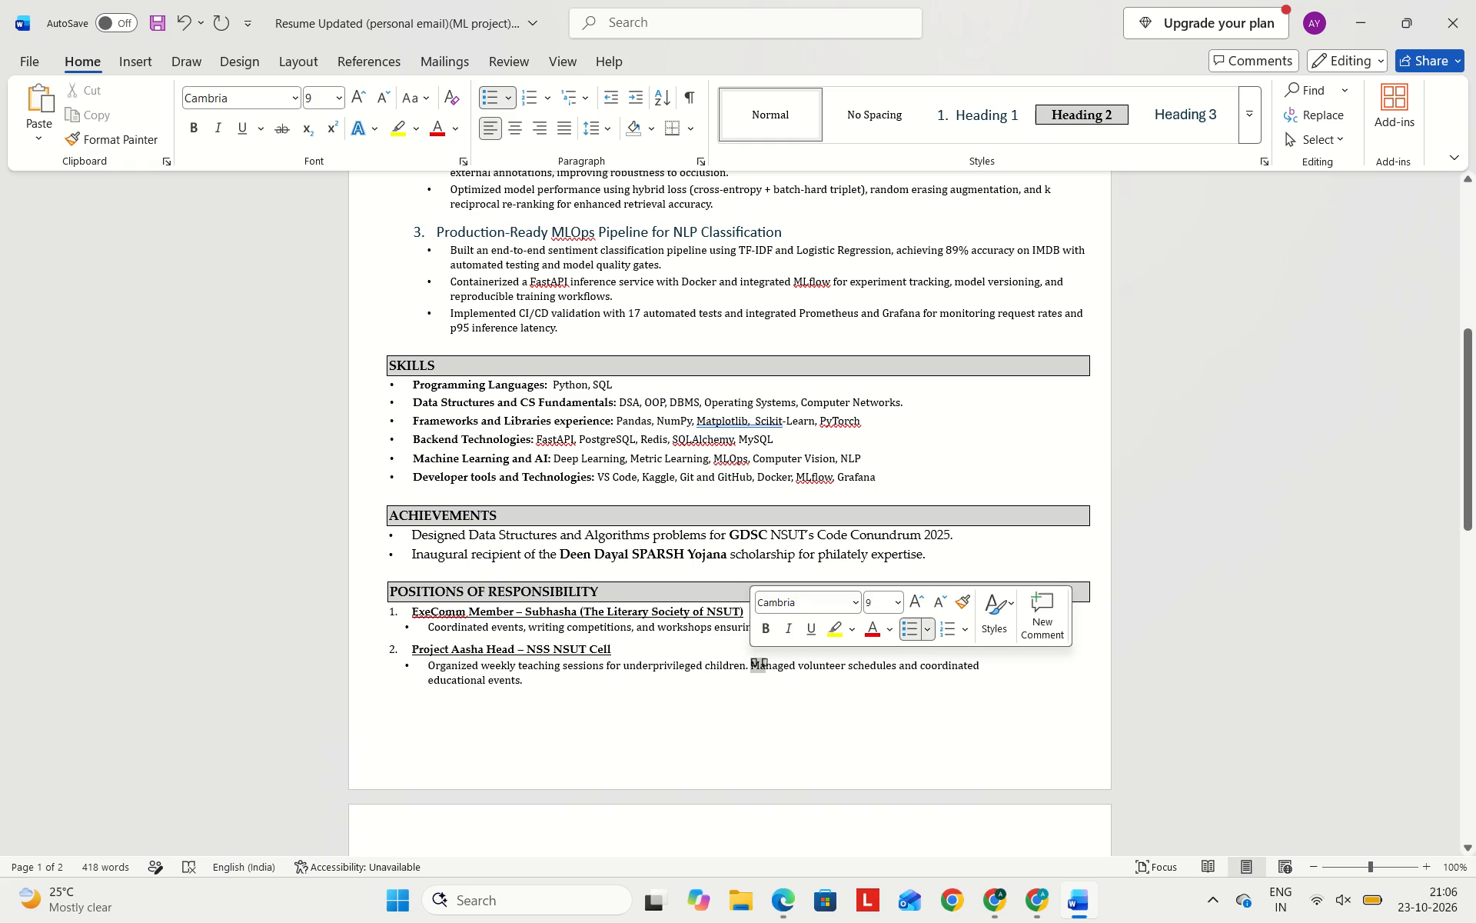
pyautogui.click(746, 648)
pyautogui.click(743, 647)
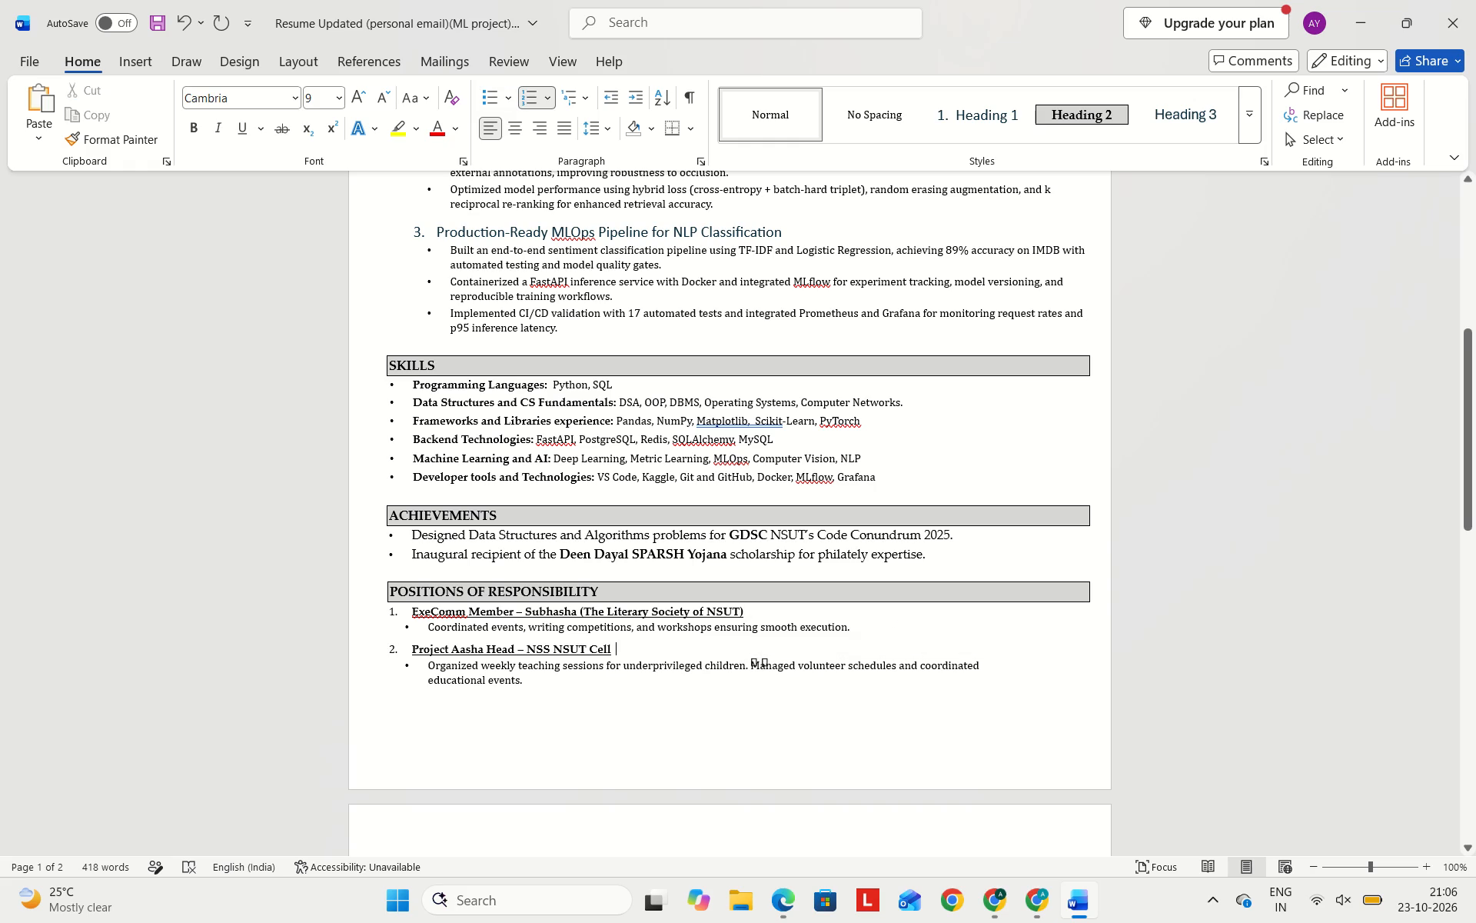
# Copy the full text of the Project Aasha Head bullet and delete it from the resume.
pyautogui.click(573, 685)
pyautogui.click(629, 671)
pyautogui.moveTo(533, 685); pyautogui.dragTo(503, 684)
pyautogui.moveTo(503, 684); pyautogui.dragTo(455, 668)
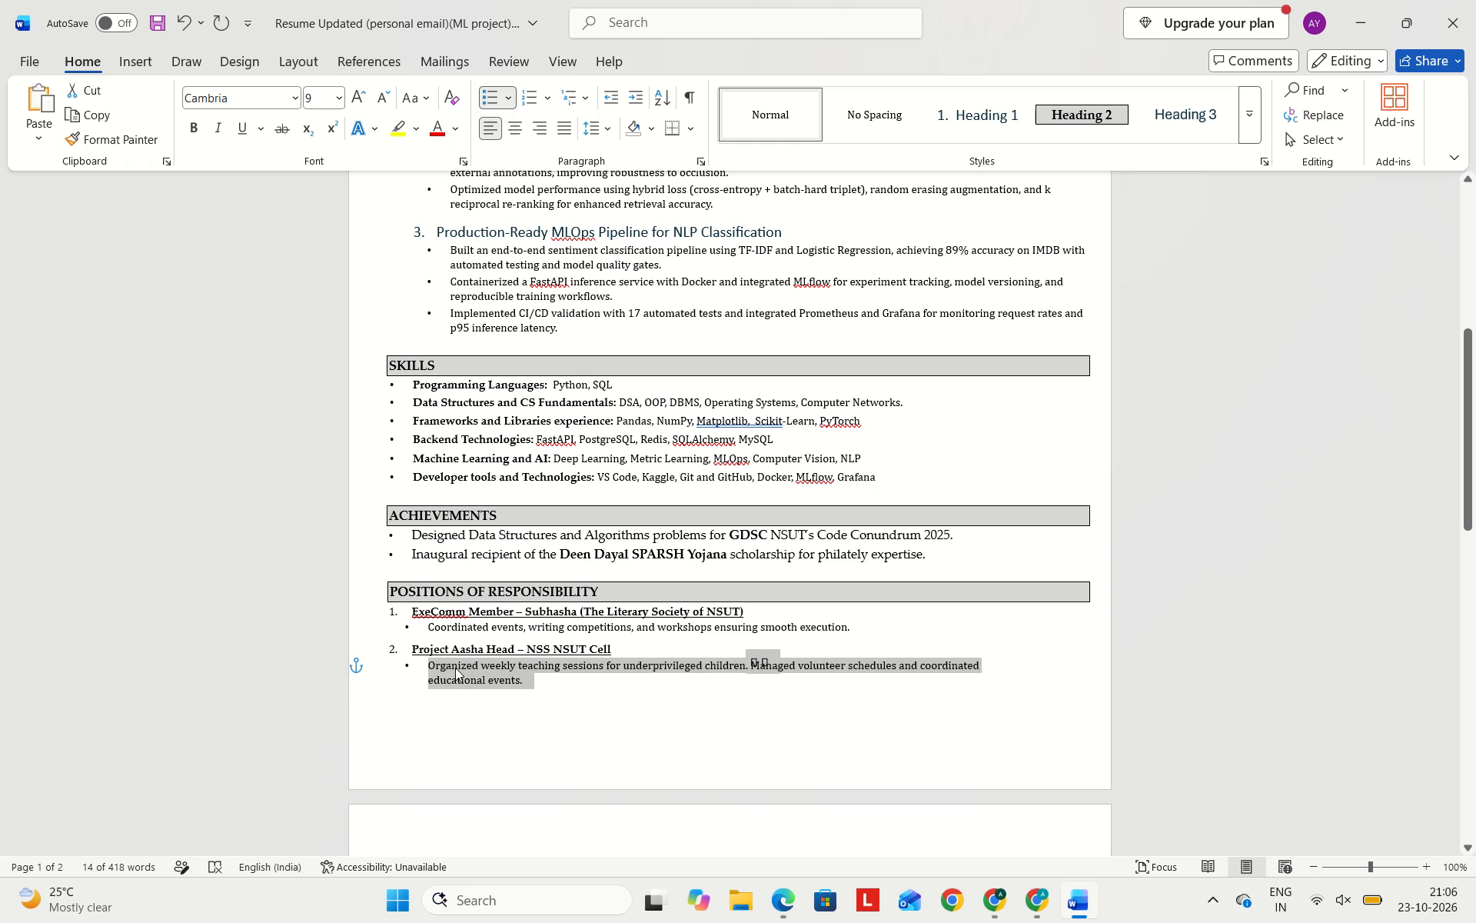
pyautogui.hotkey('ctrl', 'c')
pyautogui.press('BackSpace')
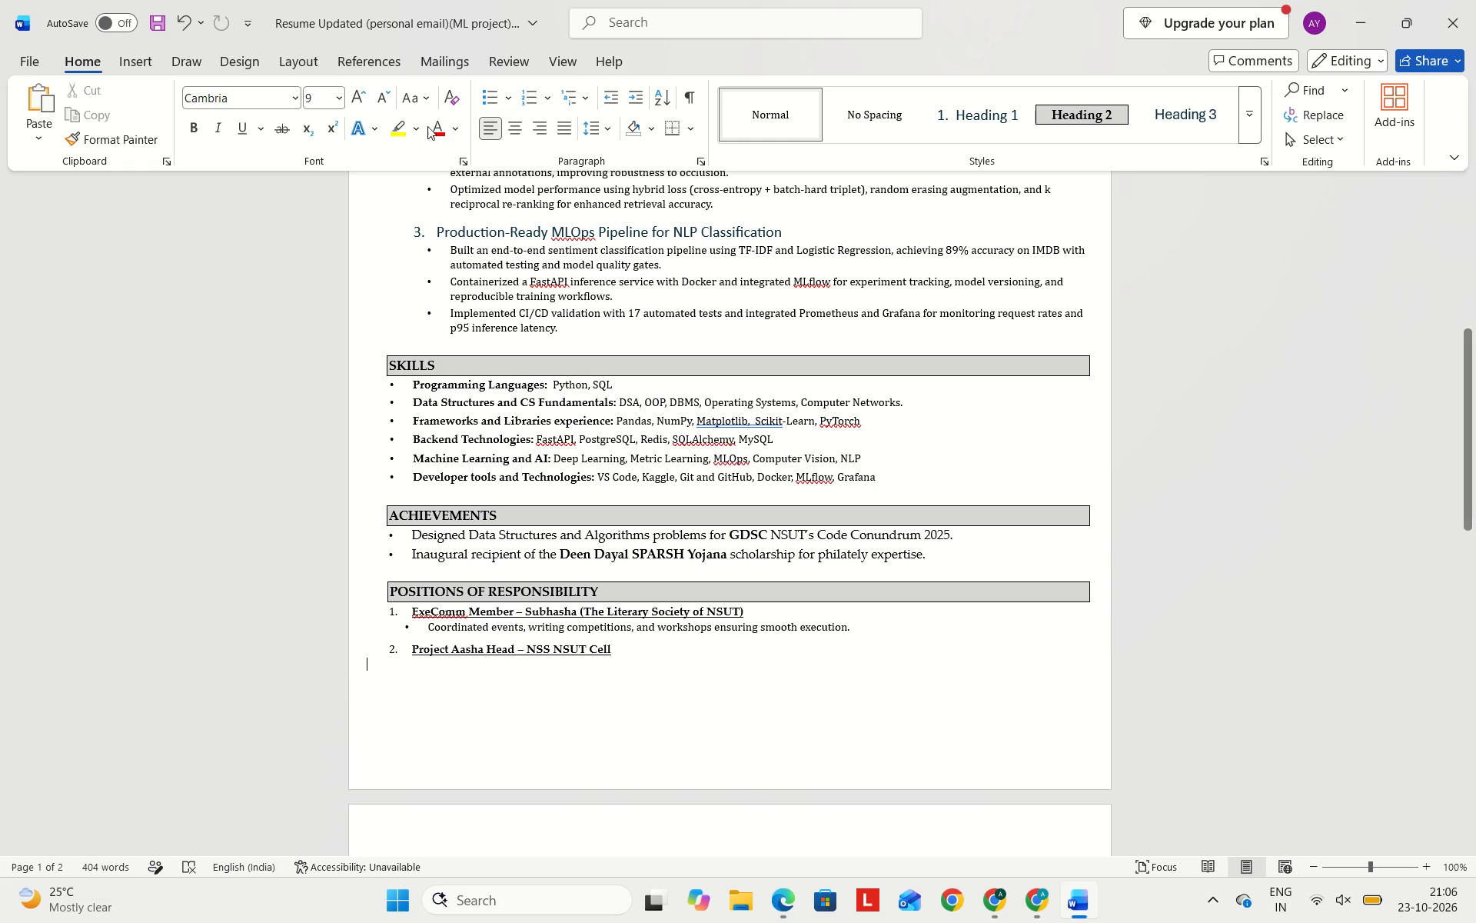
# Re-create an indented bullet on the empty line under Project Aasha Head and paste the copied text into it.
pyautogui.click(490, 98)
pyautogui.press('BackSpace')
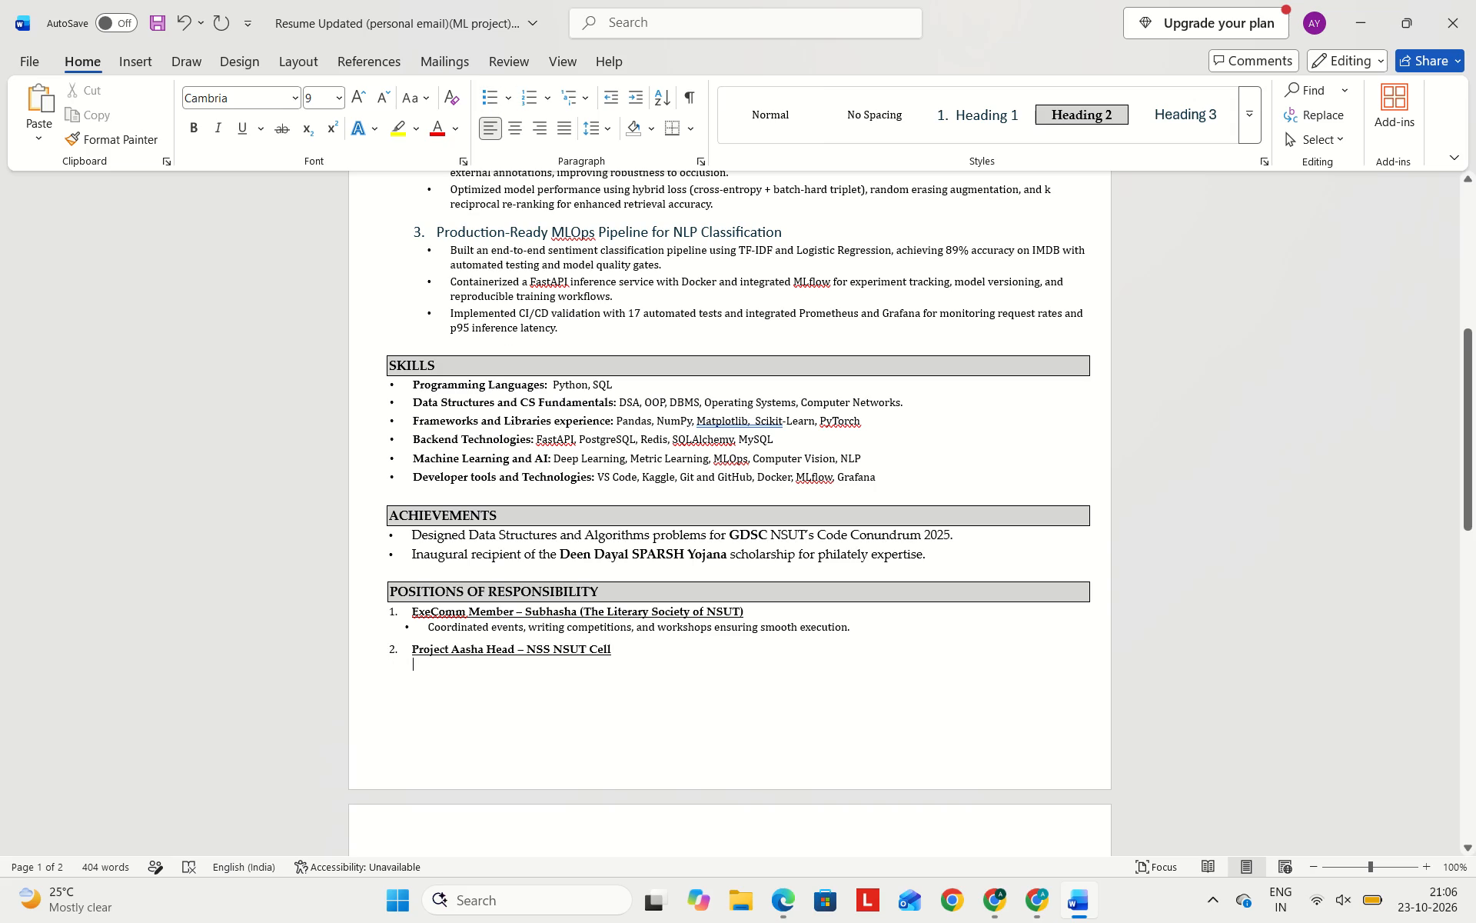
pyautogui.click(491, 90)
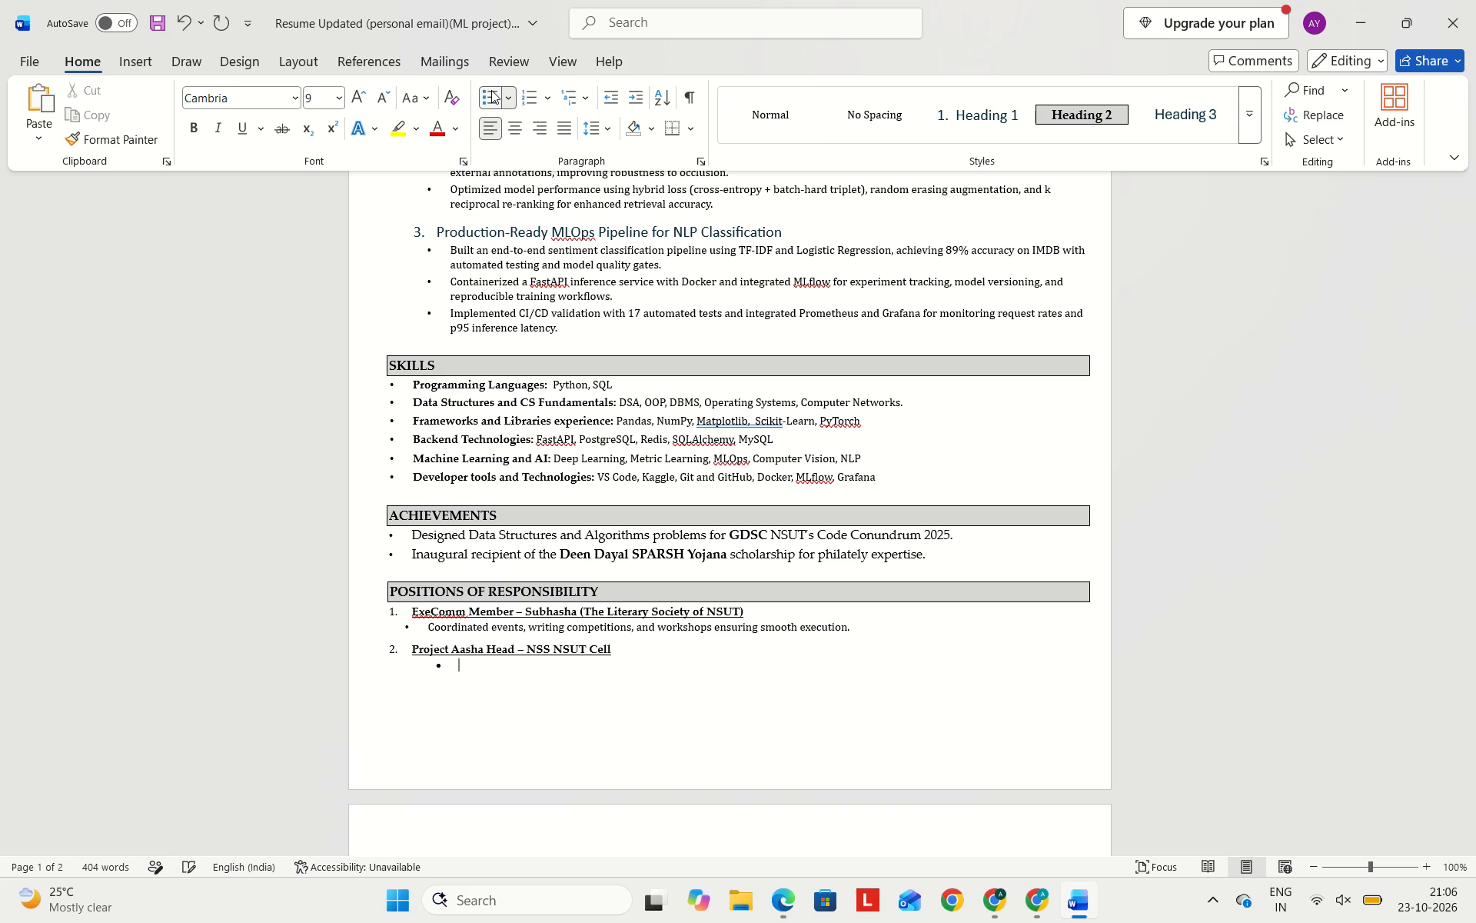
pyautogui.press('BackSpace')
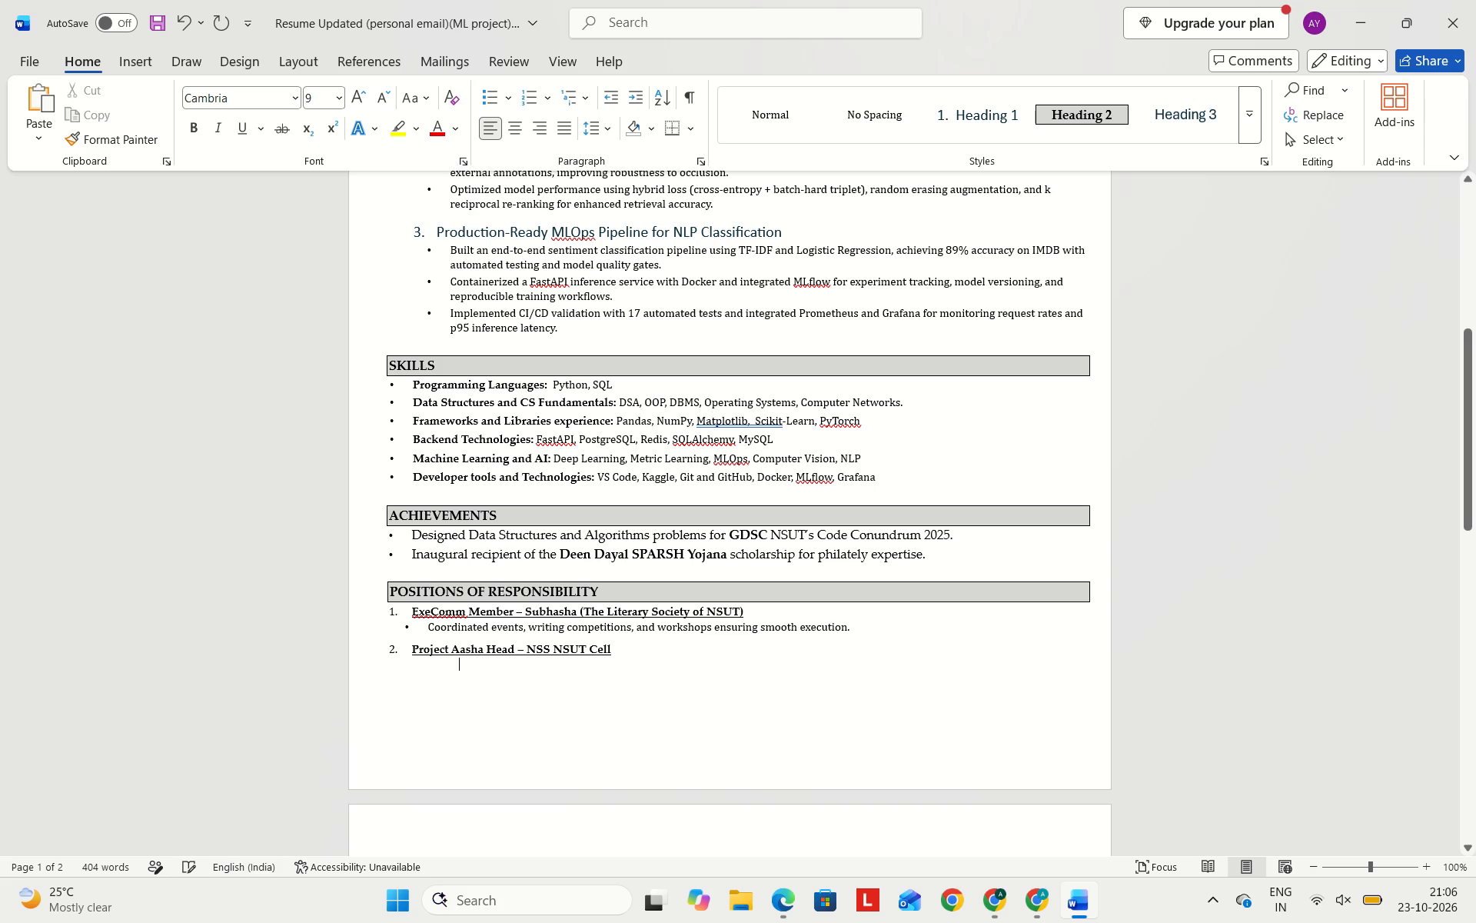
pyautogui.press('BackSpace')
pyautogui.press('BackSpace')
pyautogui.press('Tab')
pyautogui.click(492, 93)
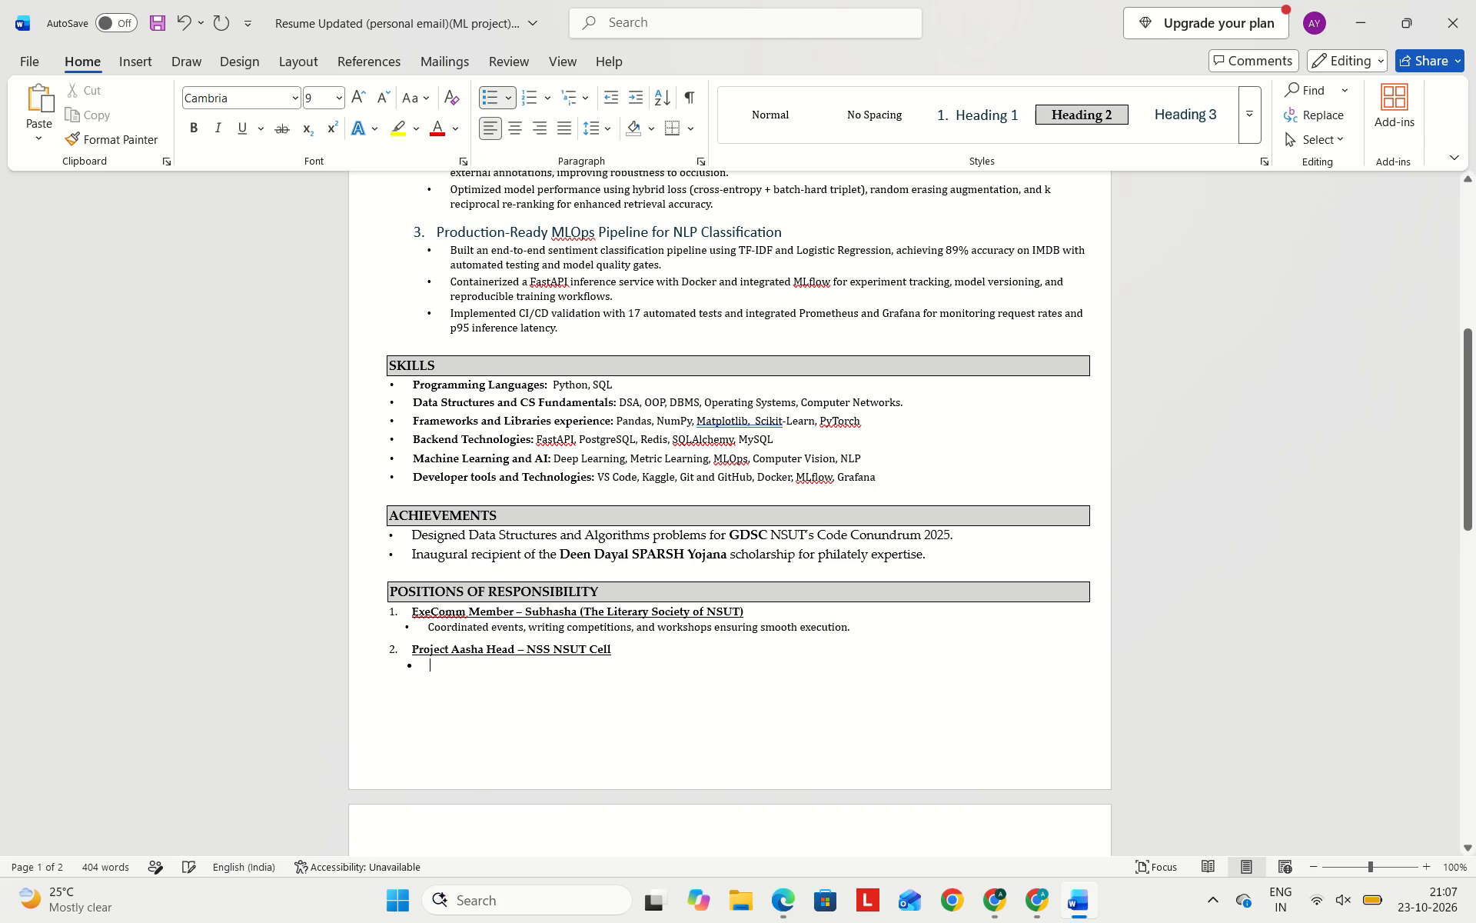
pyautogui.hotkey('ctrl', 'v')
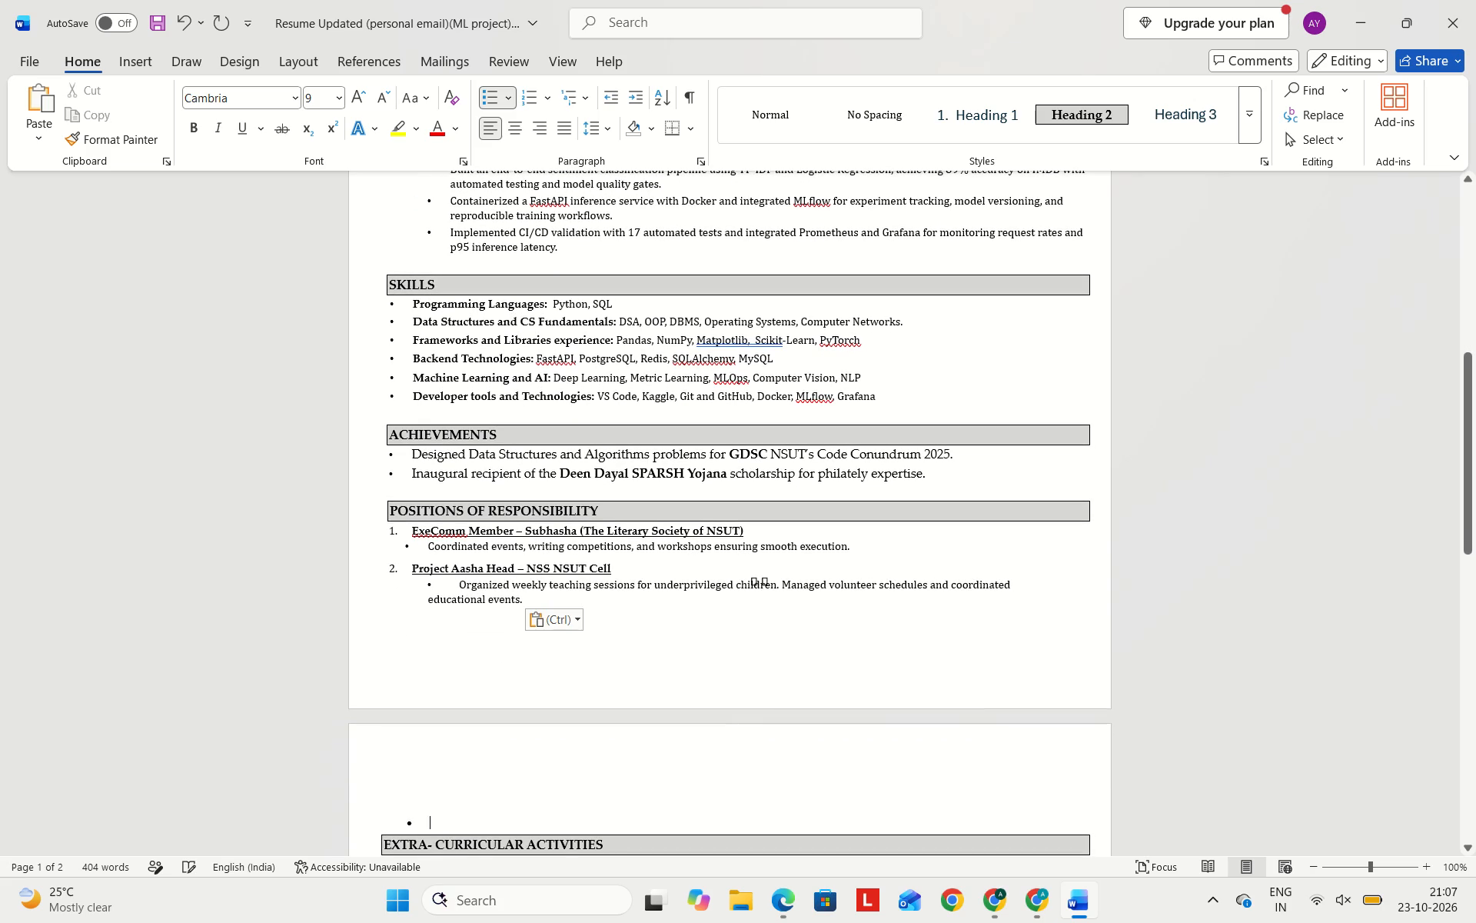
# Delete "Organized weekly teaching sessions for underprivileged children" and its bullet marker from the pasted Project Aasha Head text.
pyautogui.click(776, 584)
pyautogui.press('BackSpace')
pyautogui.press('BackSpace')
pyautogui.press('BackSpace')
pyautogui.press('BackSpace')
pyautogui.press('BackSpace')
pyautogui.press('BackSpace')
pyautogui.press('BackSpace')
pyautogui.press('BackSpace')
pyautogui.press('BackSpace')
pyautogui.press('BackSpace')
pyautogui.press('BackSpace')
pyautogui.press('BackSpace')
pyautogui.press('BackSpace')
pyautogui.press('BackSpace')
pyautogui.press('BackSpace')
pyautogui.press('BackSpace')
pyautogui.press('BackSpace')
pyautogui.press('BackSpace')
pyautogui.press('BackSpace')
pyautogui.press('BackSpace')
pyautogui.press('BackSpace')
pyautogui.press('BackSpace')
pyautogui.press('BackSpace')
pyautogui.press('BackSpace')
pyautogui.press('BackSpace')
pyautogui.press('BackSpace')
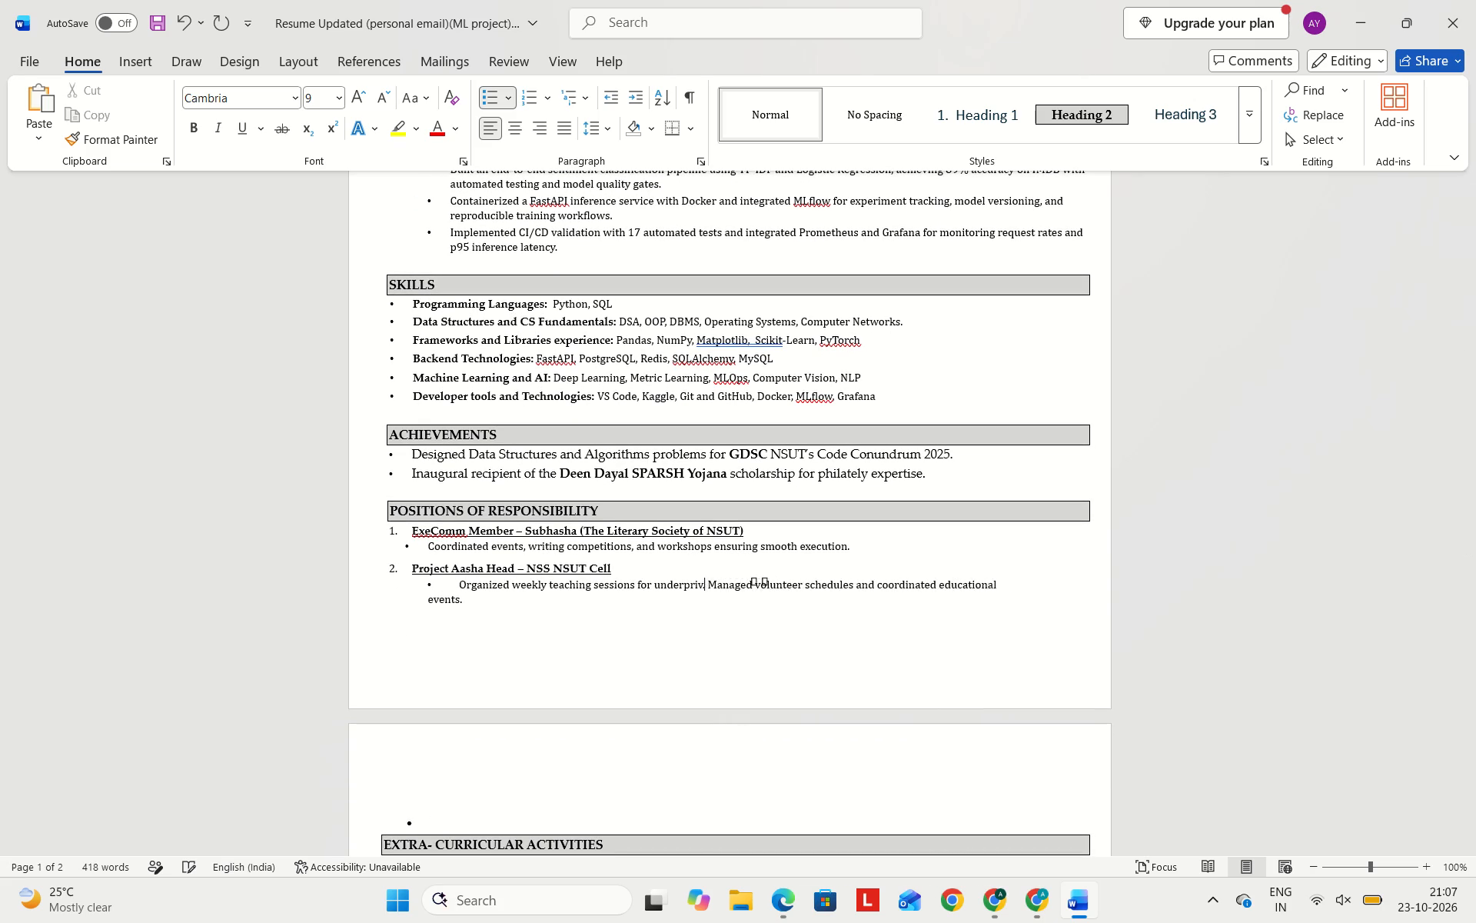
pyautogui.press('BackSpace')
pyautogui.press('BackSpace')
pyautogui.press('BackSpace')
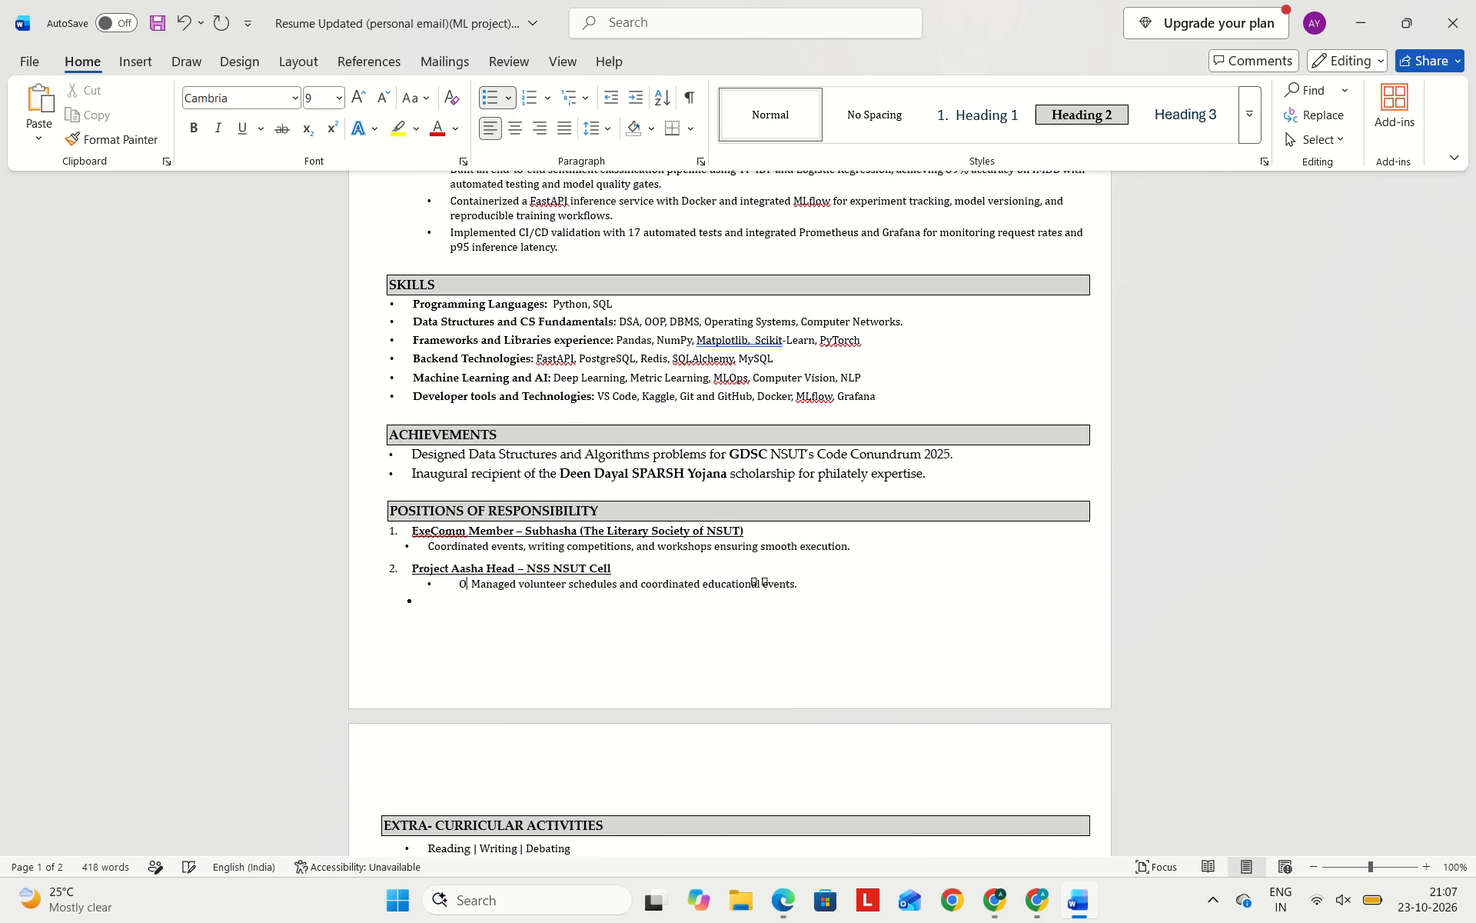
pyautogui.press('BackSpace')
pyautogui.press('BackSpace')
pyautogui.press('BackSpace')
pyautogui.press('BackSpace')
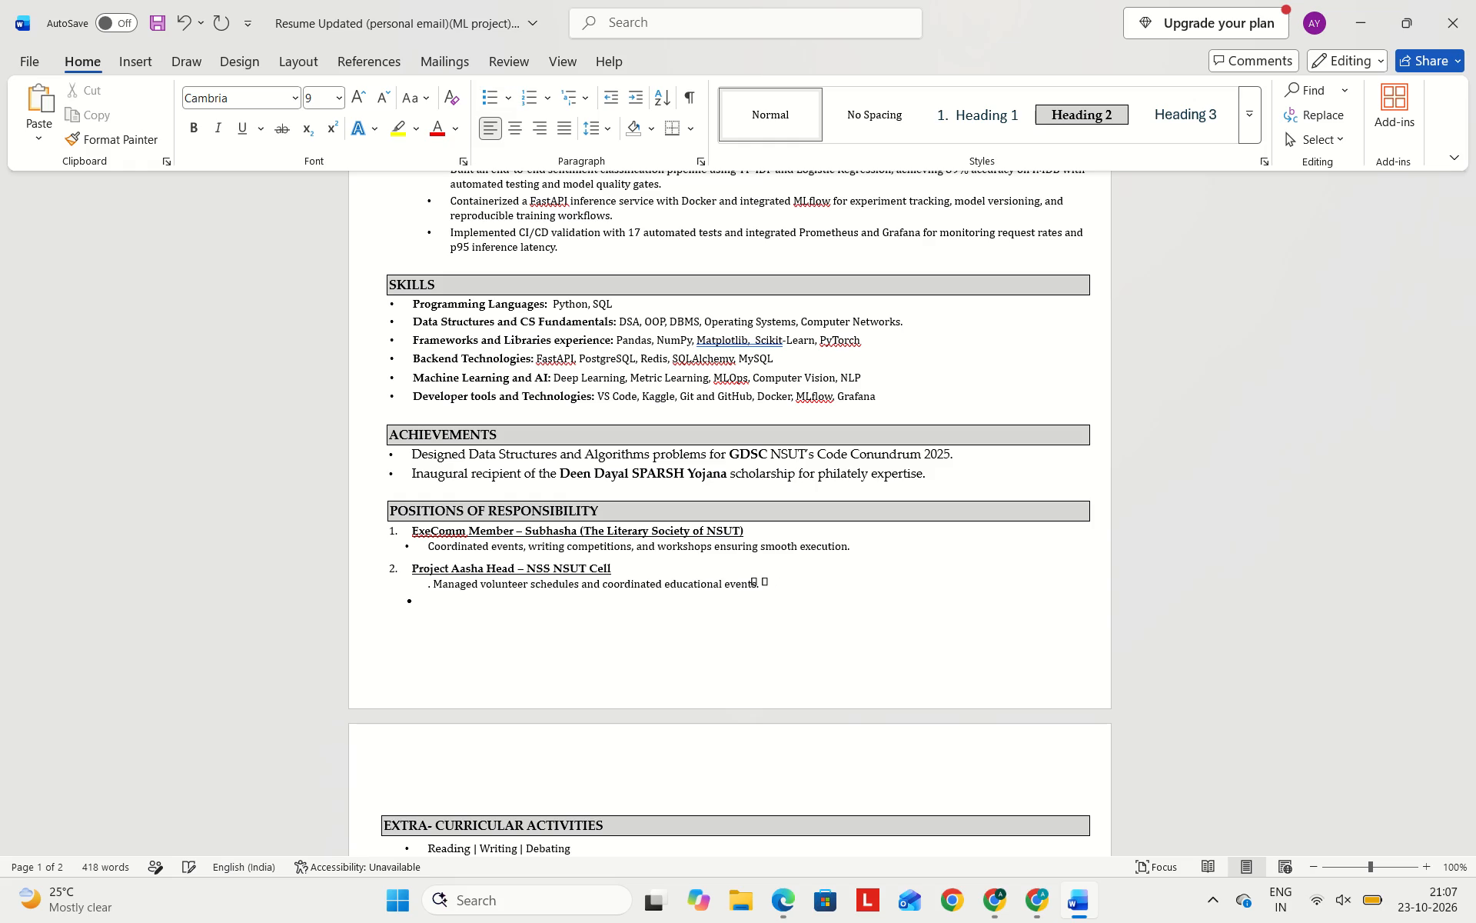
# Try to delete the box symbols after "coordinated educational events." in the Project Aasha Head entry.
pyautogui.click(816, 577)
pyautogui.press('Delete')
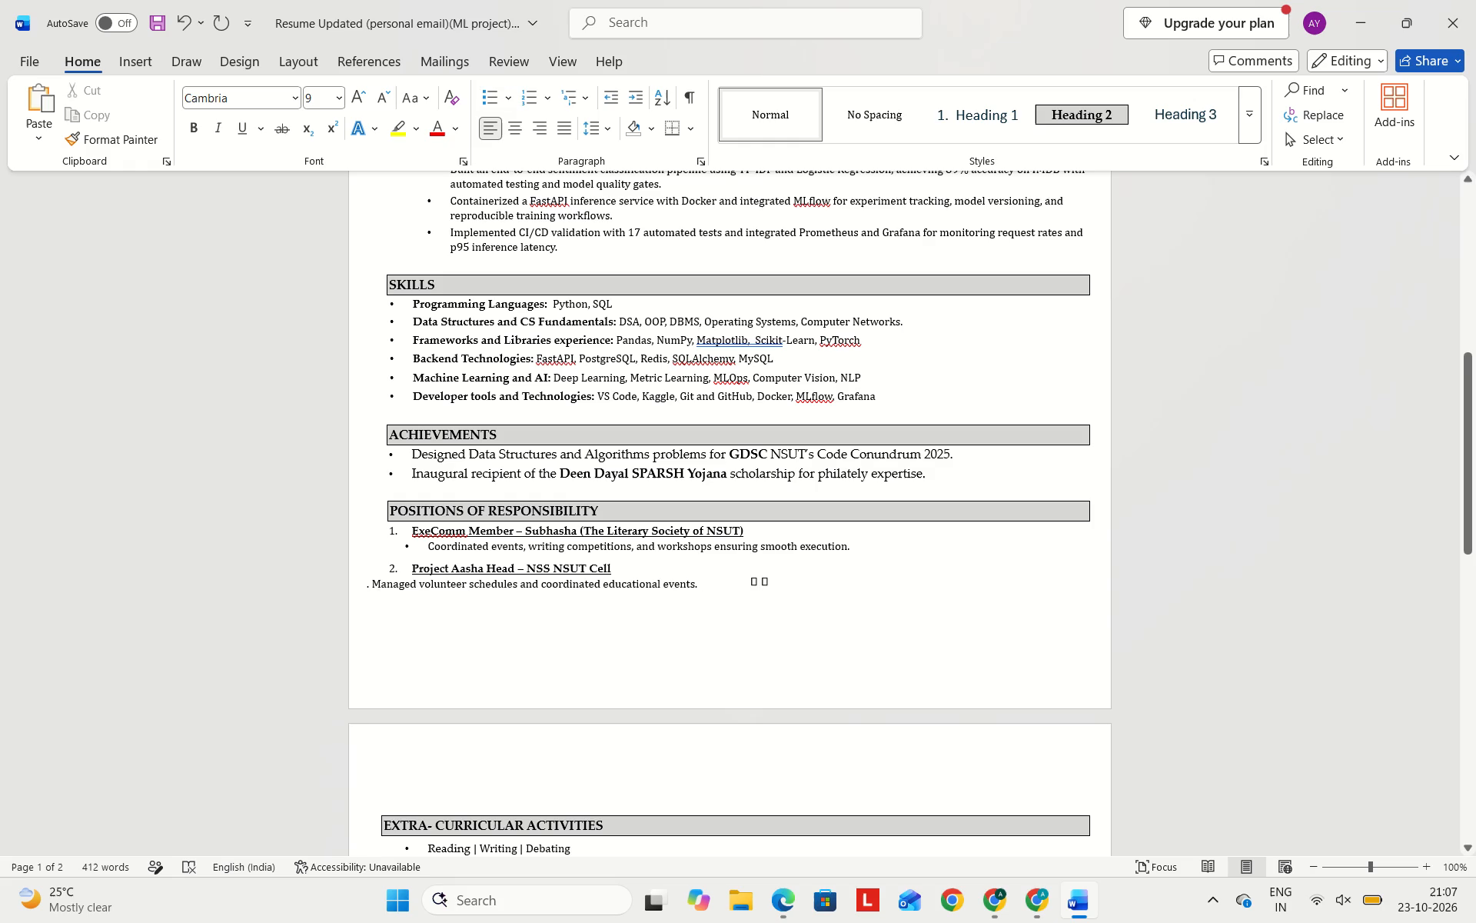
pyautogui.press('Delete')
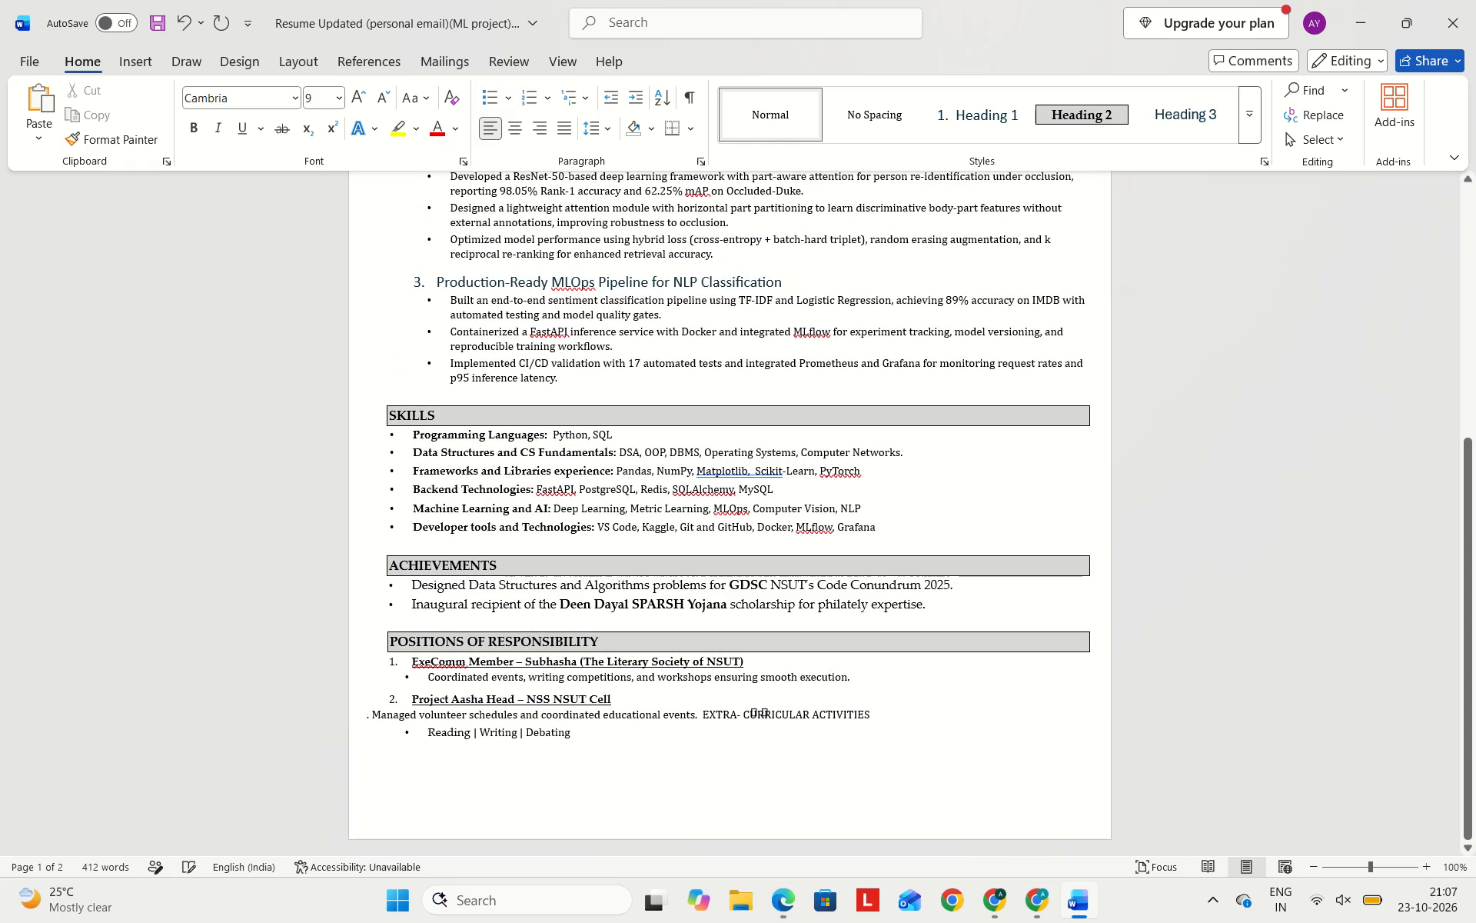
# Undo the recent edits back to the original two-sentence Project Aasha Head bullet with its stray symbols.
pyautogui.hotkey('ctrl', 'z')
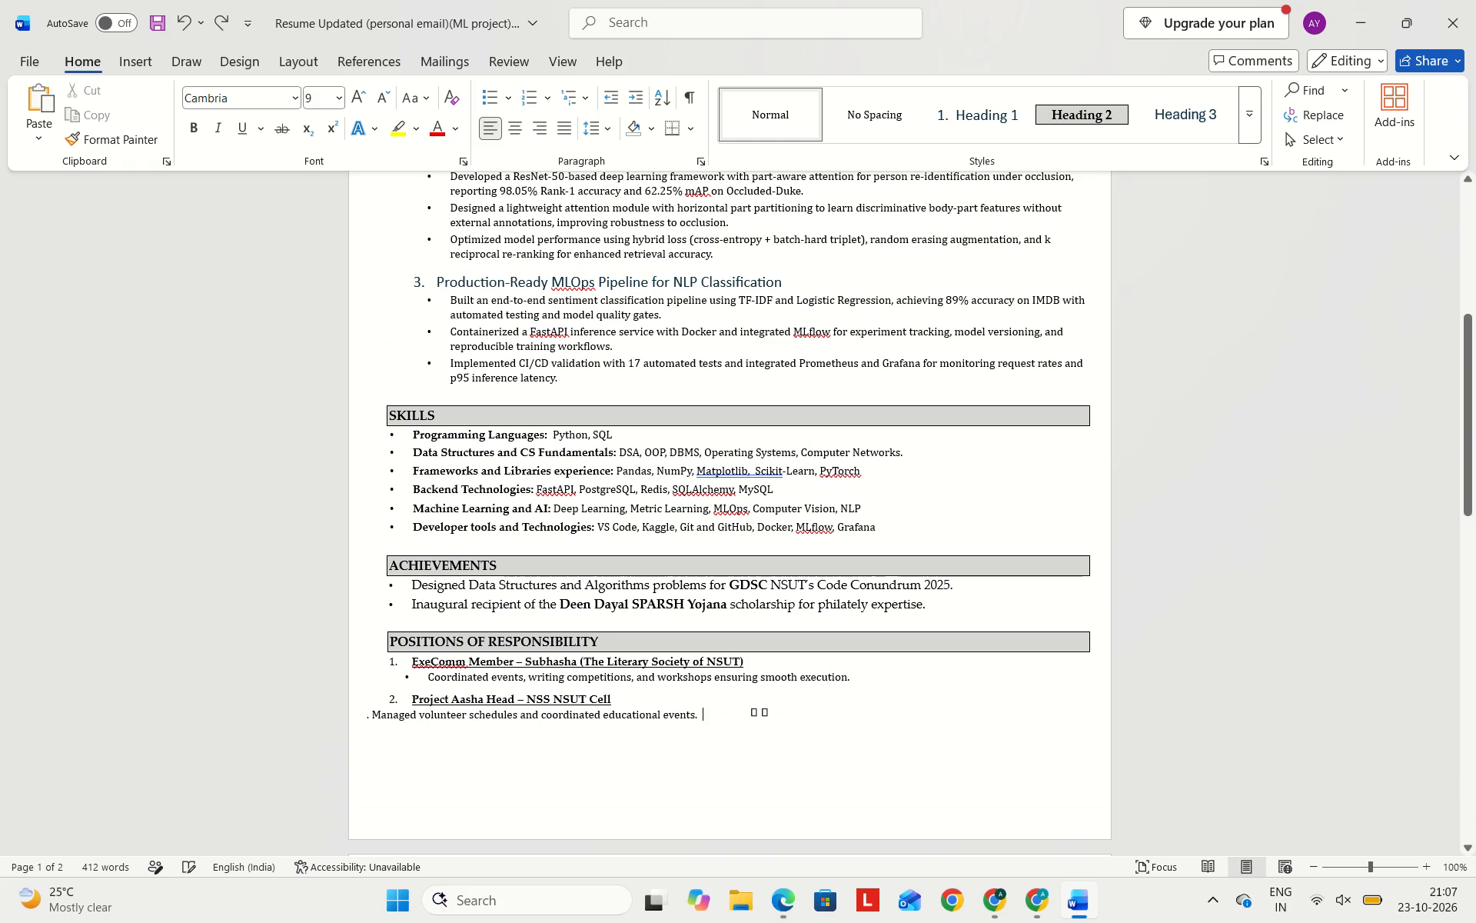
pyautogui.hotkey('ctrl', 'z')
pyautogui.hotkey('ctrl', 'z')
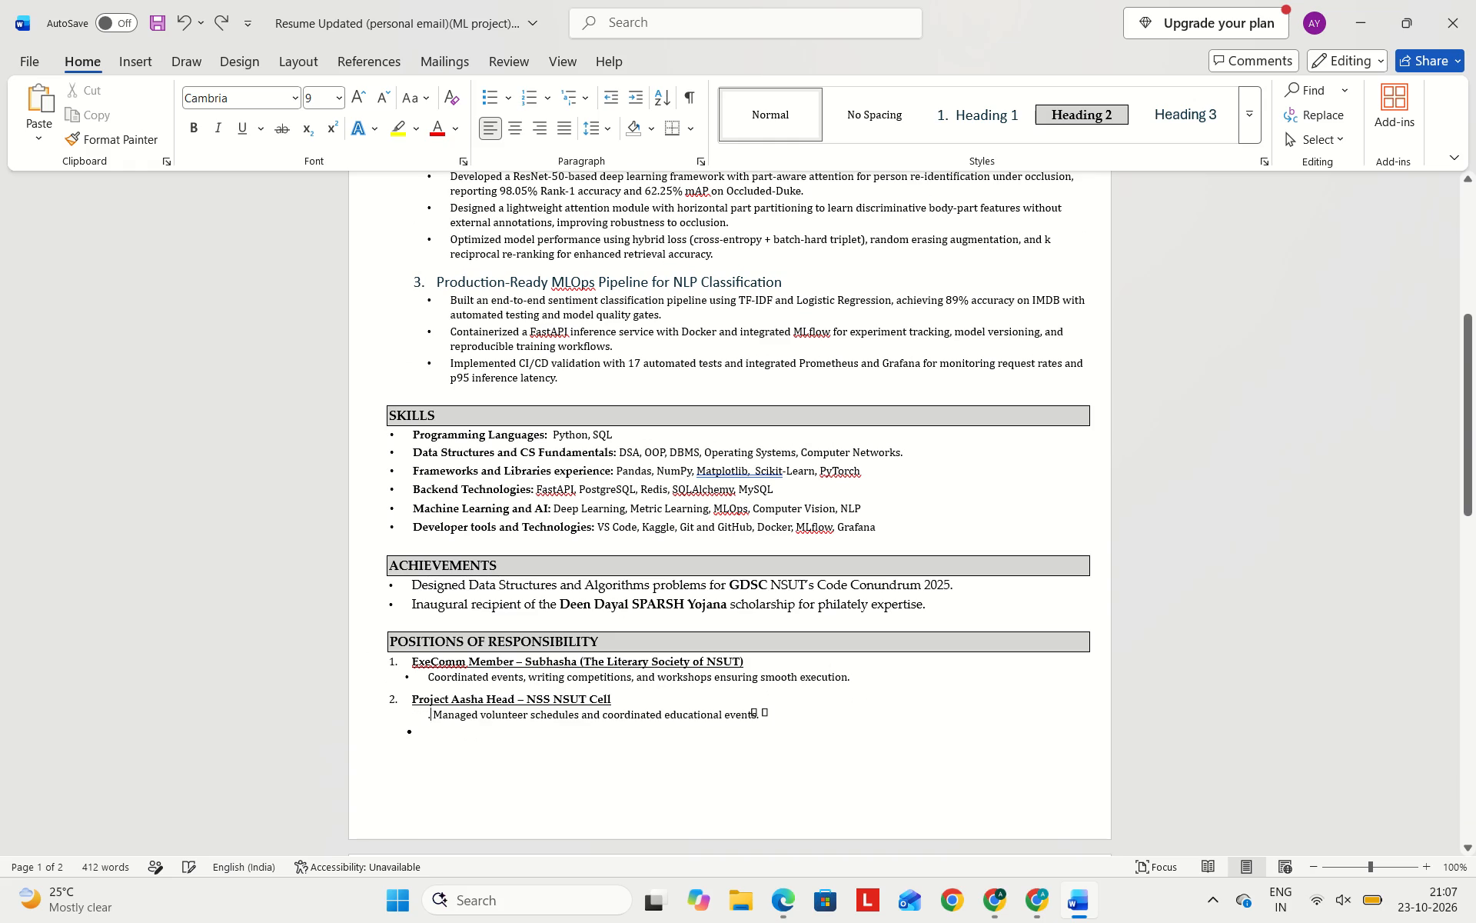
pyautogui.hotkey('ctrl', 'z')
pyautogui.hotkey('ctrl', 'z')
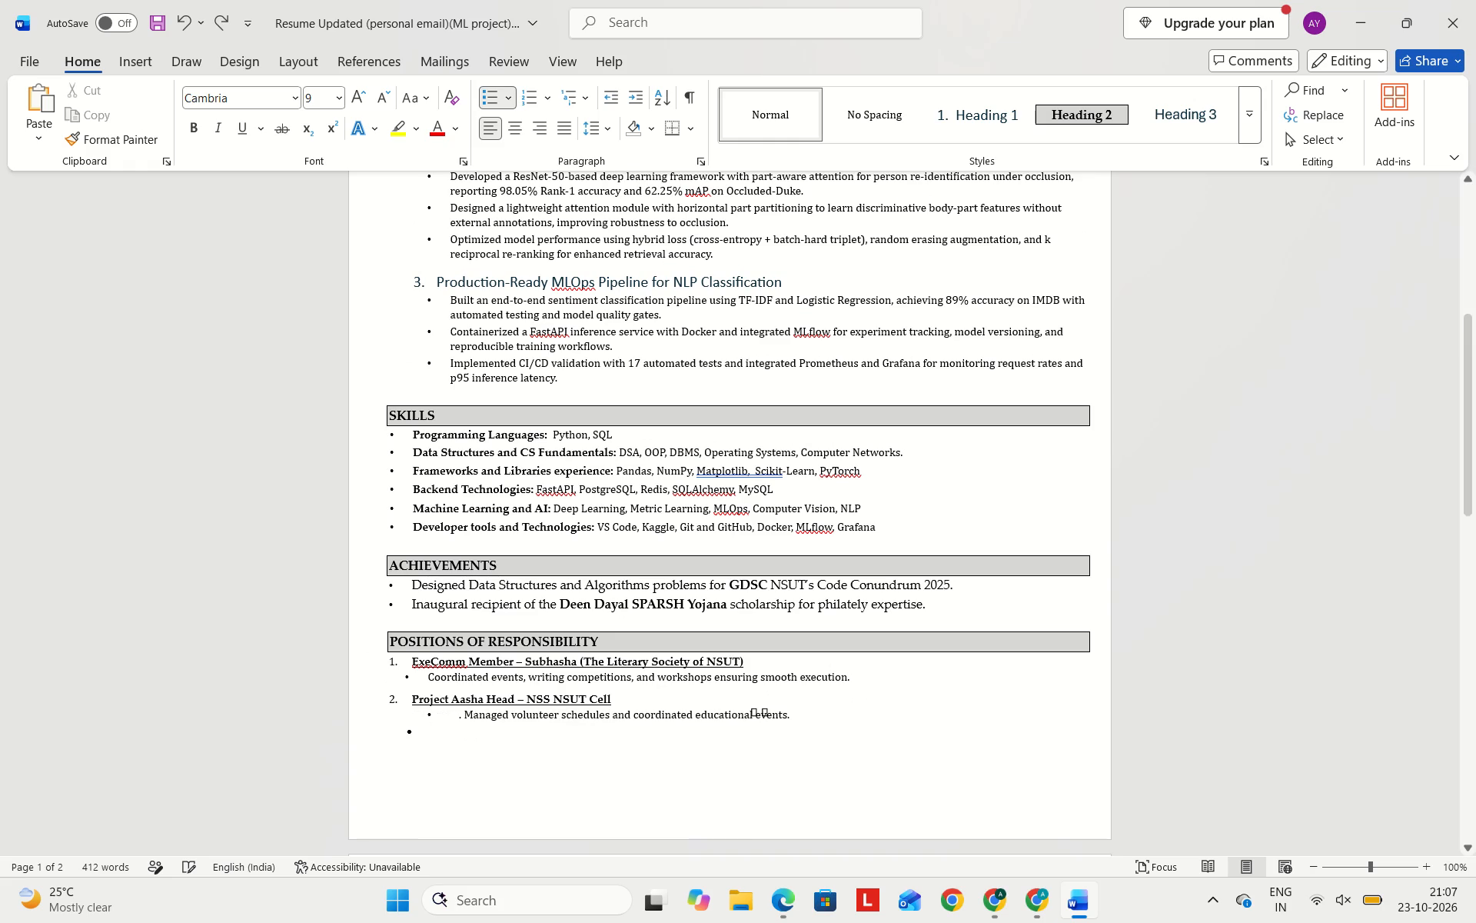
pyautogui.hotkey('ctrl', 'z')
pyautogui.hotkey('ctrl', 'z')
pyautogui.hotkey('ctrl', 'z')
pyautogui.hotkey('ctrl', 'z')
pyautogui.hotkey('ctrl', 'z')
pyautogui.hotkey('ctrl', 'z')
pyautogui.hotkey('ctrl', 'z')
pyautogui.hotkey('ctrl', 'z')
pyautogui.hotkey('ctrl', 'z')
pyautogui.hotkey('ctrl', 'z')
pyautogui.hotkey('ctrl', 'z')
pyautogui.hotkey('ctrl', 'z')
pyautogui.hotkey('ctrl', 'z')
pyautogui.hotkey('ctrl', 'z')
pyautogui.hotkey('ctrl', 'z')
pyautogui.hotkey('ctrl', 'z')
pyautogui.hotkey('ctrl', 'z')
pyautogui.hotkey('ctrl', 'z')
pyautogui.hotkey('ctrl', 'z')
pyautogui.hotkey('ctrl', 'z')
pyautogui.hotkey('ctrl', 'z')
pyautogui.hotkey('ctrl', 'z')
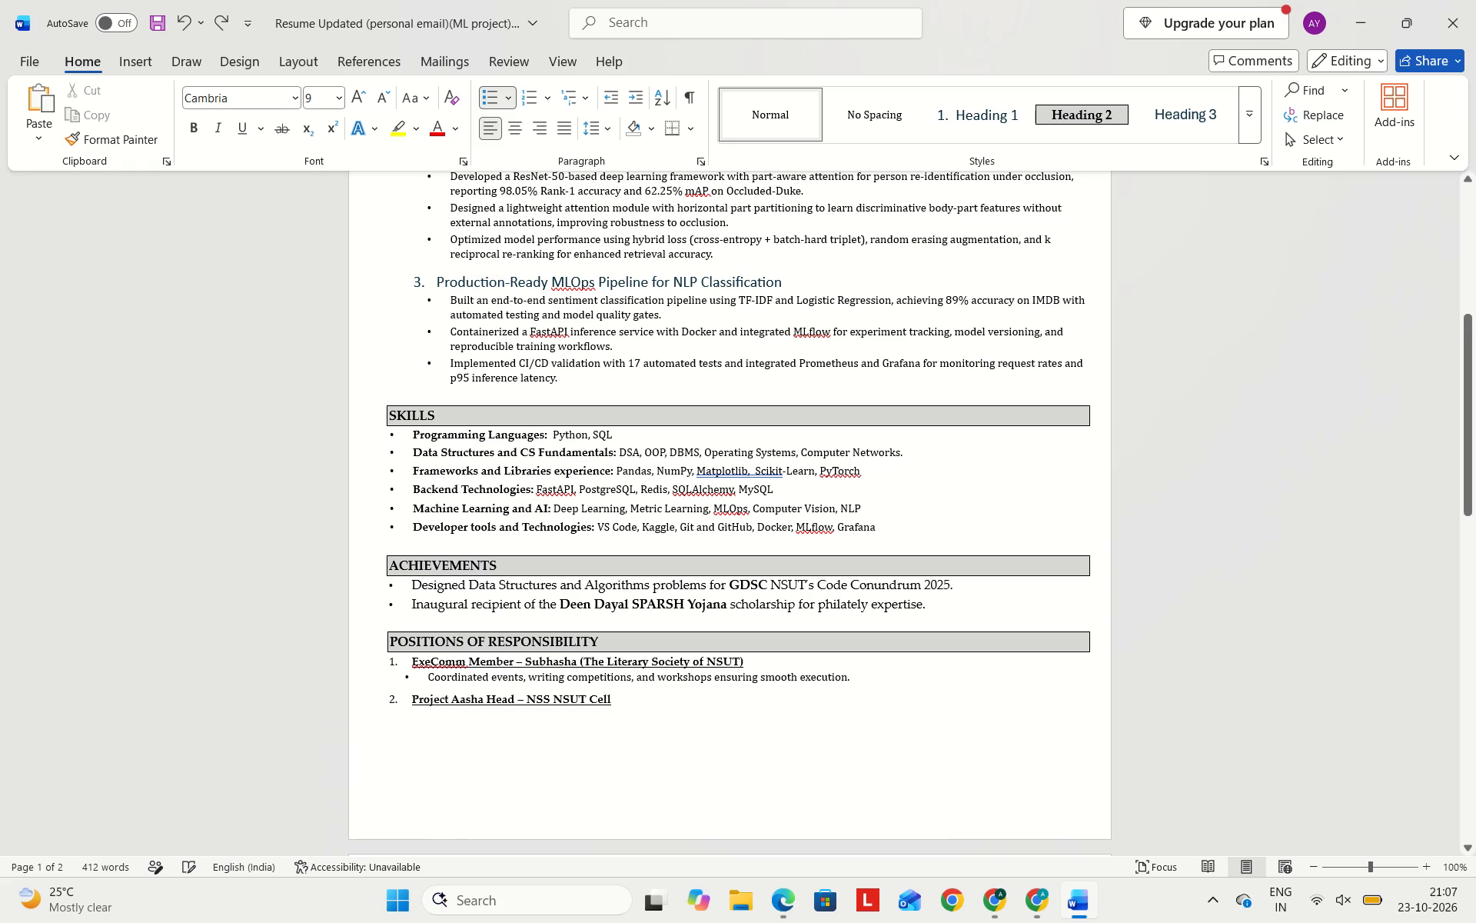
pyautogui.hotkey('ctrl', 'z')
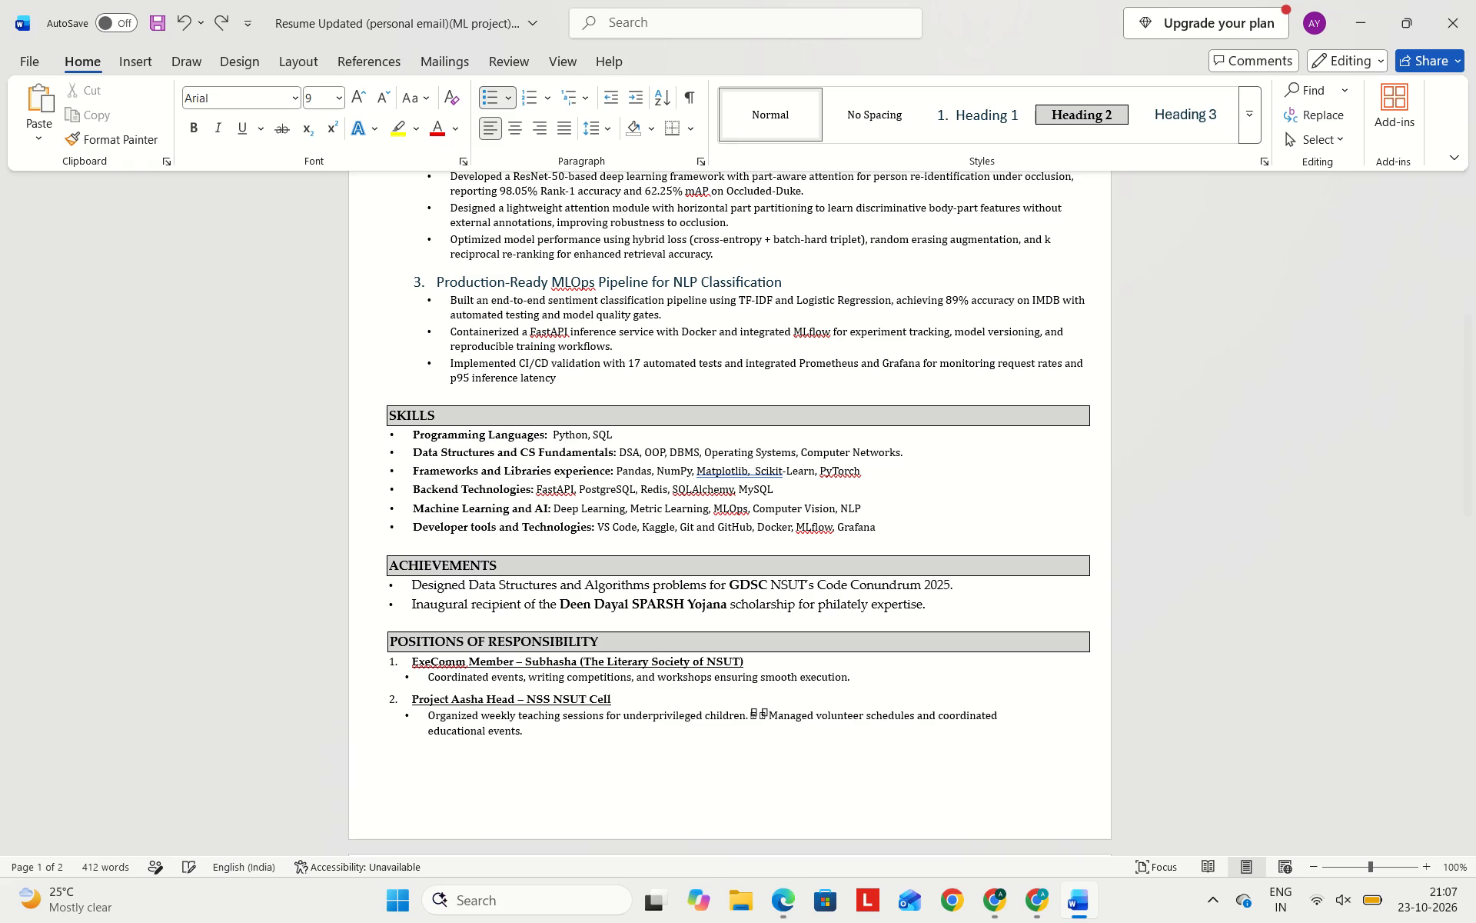
pyautogui.click(523, 737)
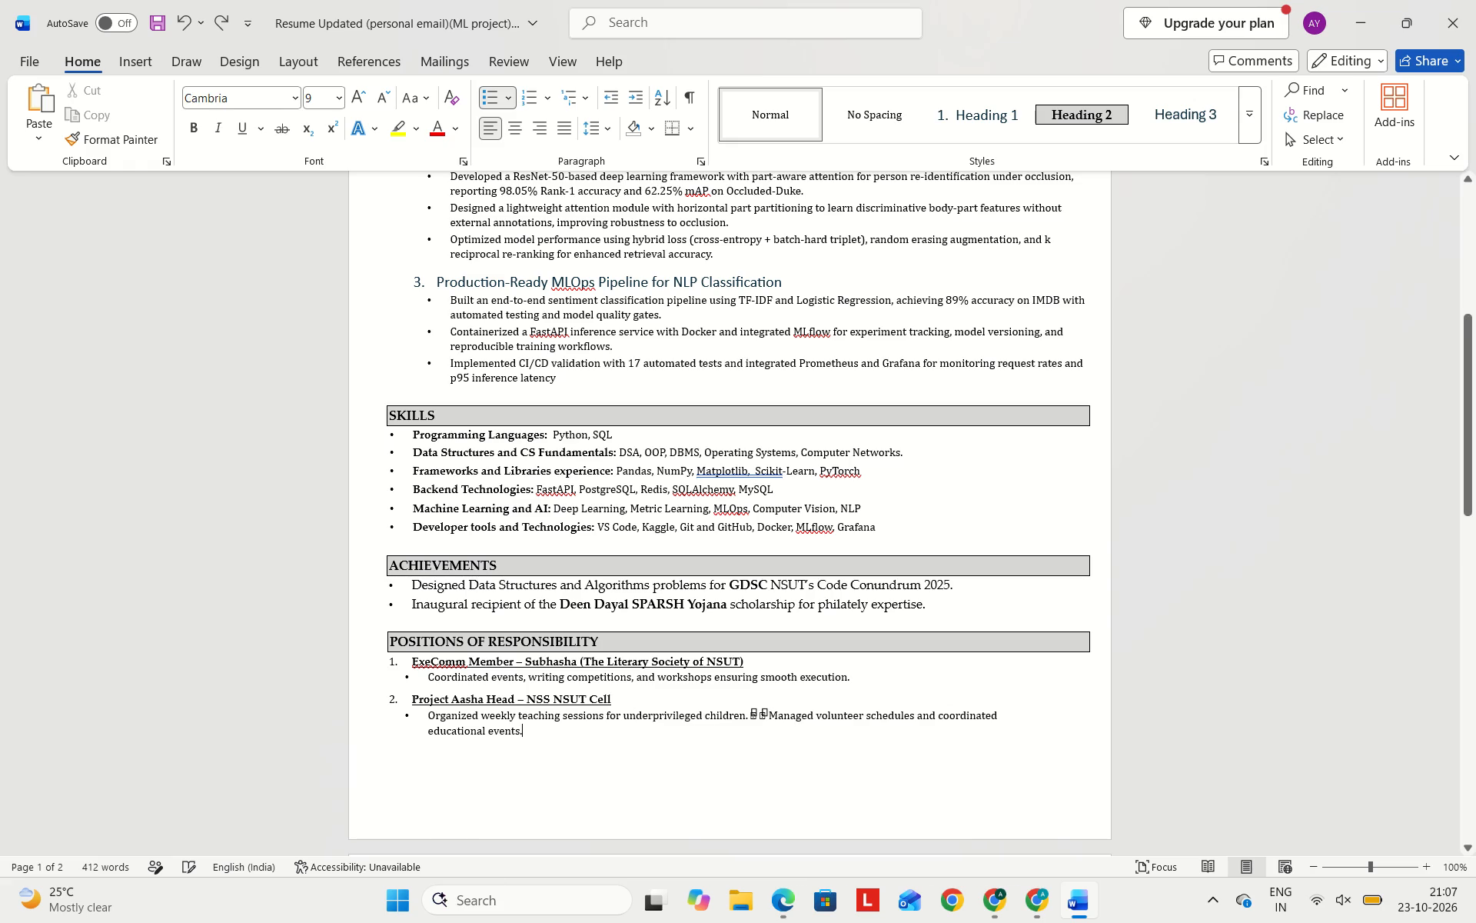
pyautogui.moveTo(523, 737); pyautogui.dragTo(444, 718)
pyautogui.hotkey('ctrl', 'c')
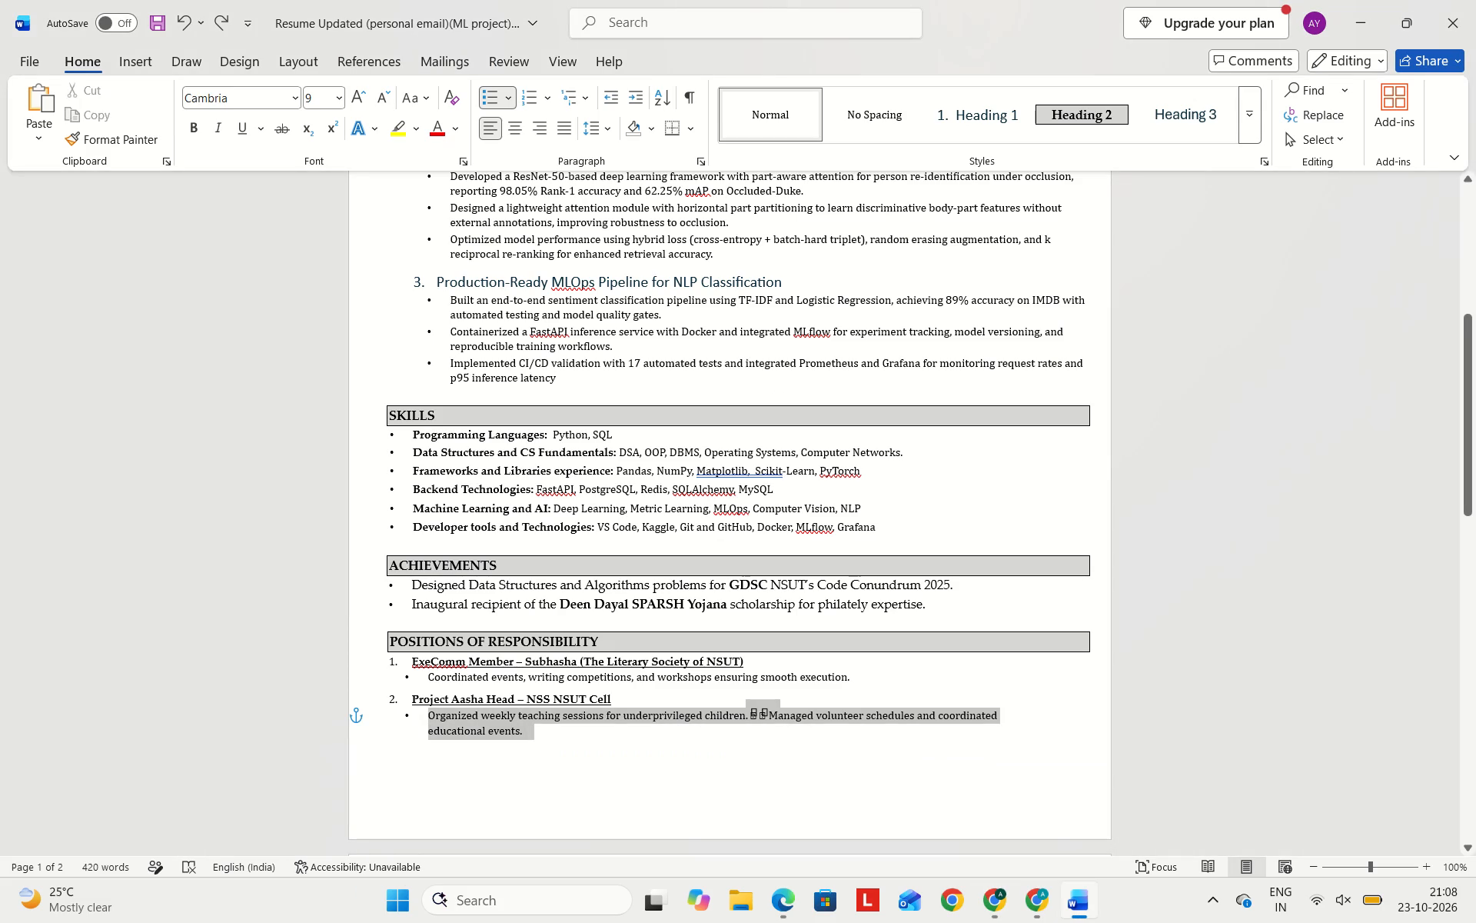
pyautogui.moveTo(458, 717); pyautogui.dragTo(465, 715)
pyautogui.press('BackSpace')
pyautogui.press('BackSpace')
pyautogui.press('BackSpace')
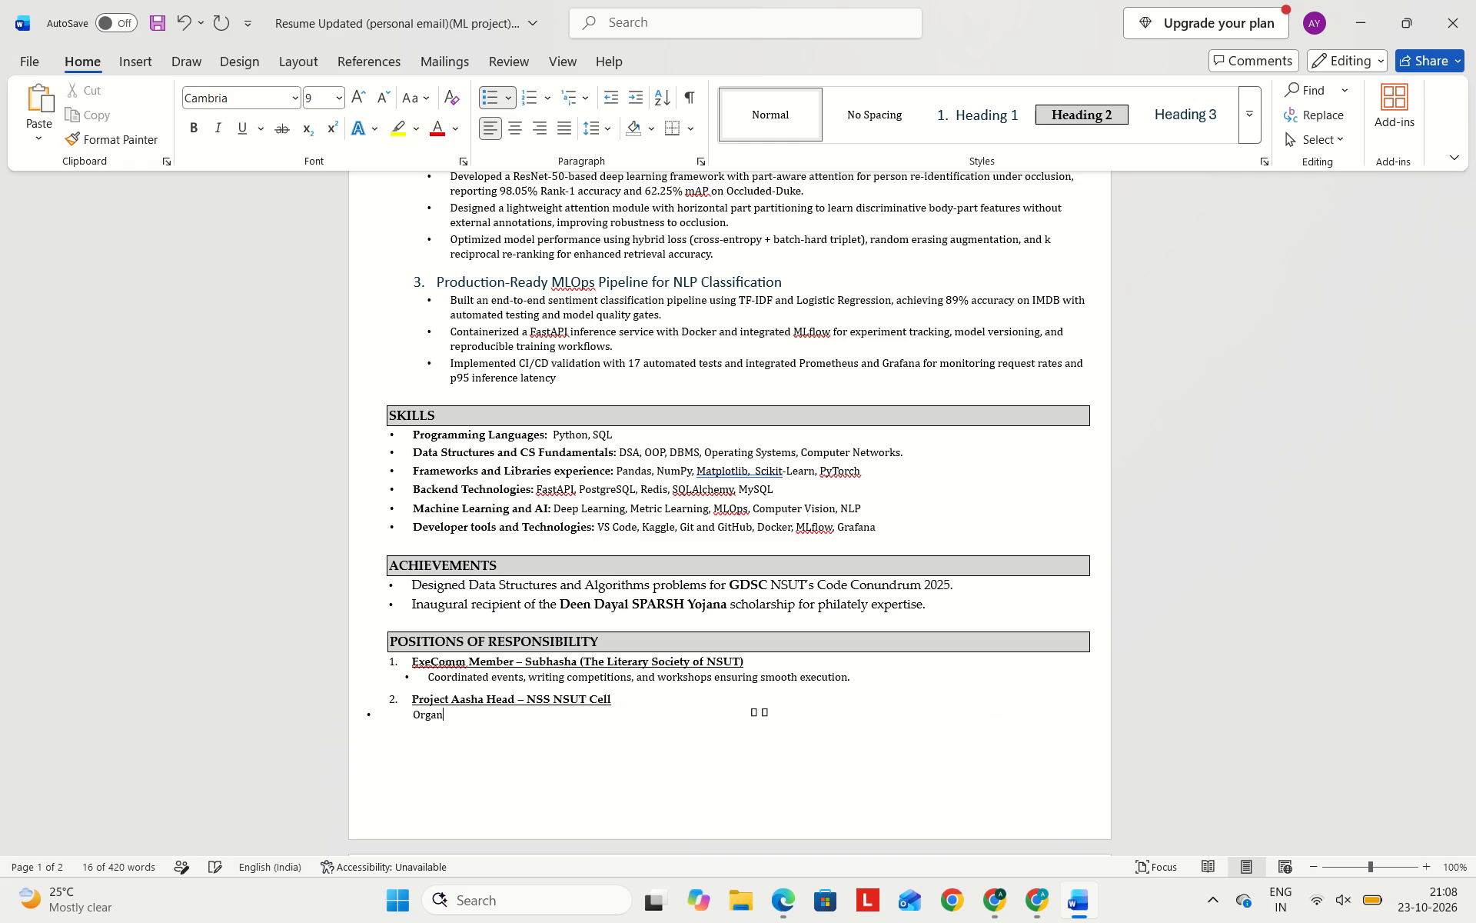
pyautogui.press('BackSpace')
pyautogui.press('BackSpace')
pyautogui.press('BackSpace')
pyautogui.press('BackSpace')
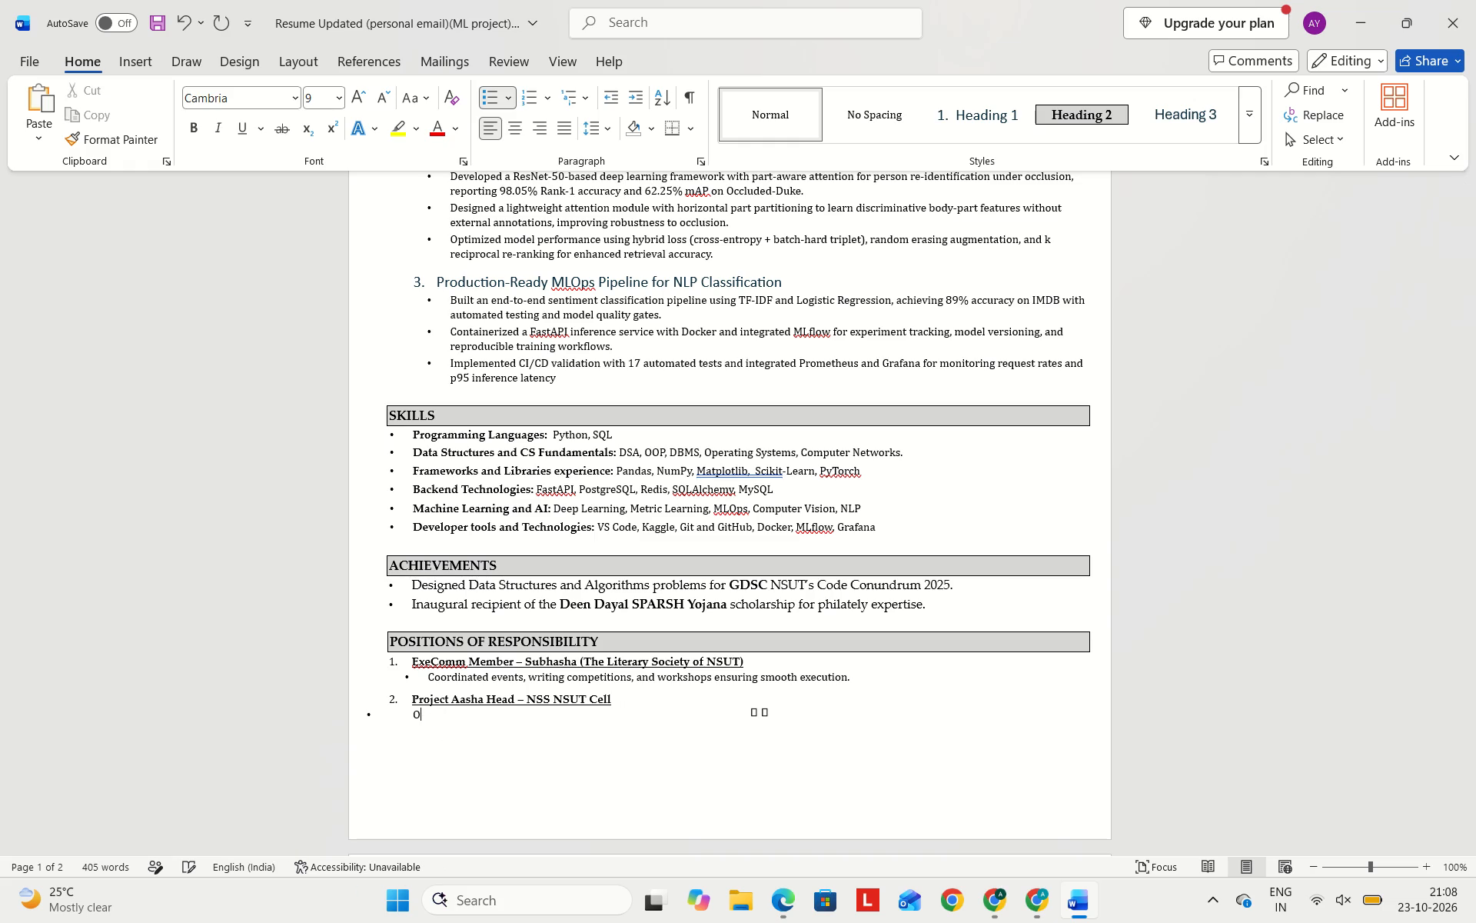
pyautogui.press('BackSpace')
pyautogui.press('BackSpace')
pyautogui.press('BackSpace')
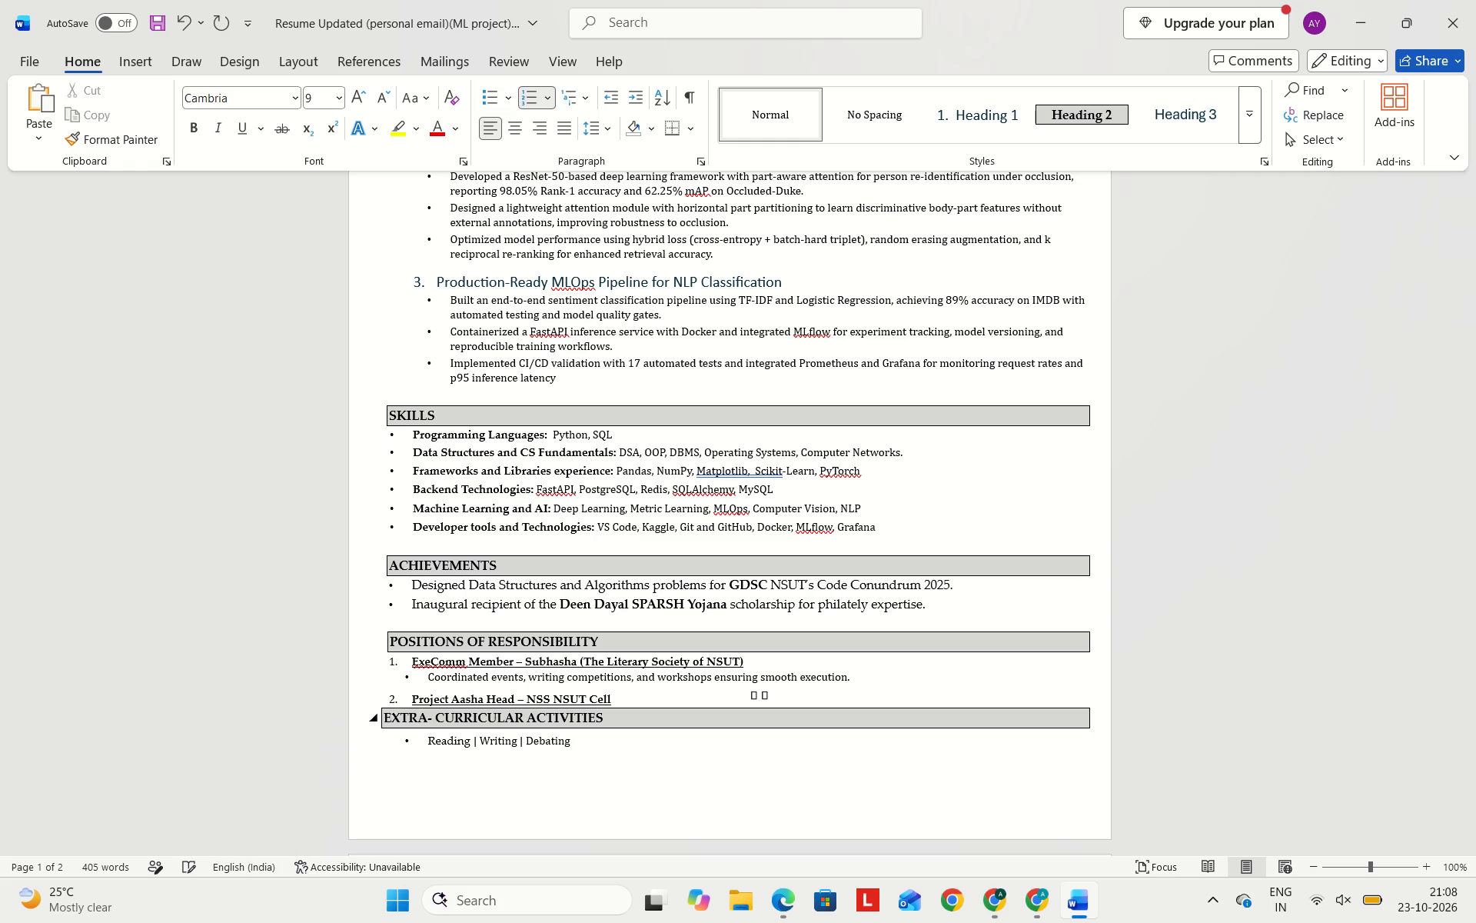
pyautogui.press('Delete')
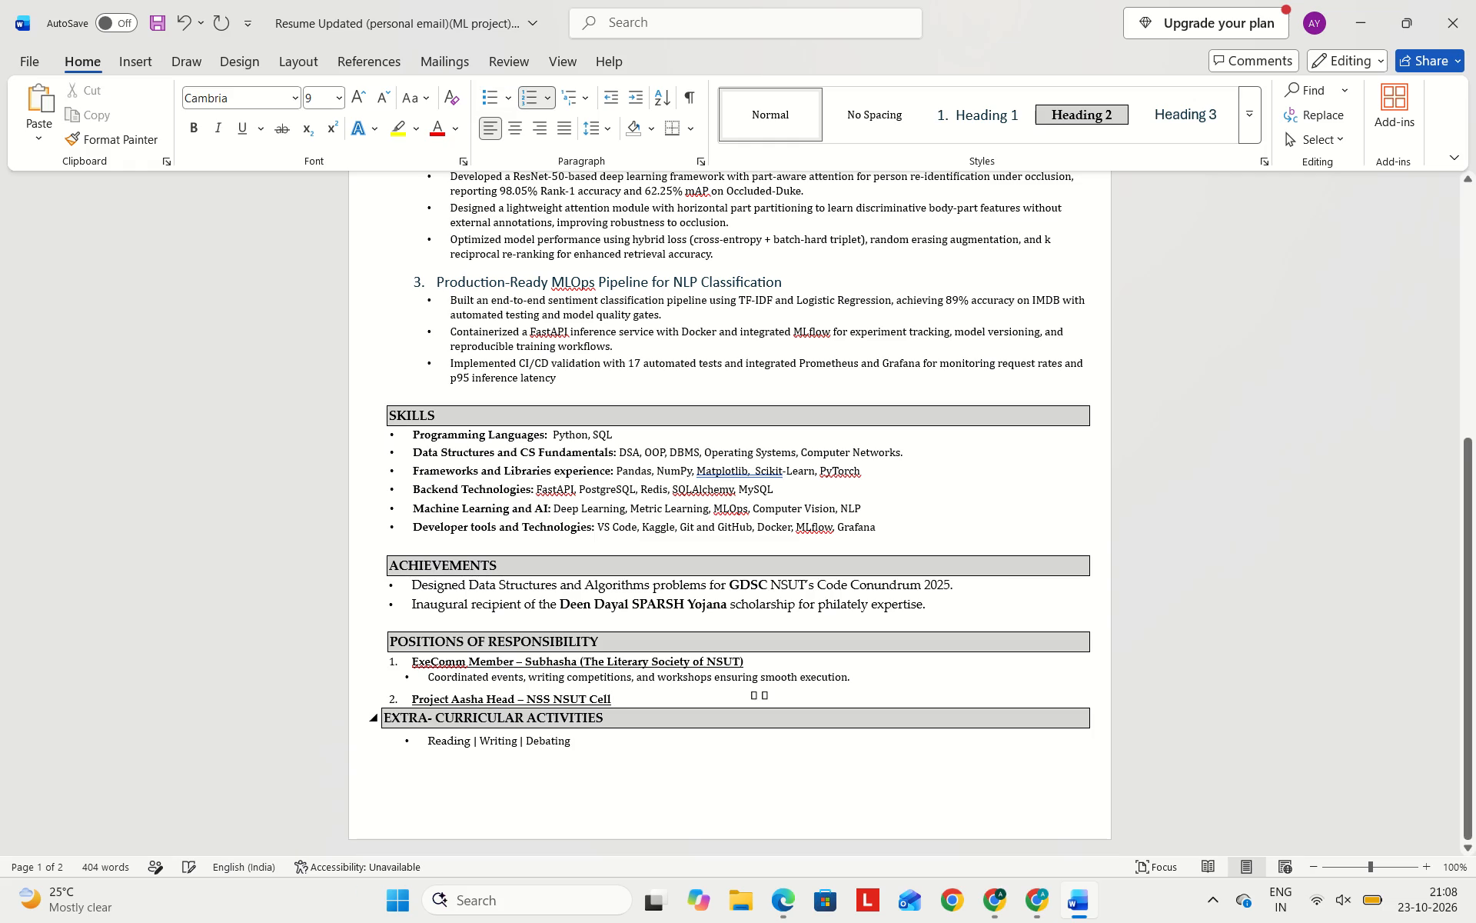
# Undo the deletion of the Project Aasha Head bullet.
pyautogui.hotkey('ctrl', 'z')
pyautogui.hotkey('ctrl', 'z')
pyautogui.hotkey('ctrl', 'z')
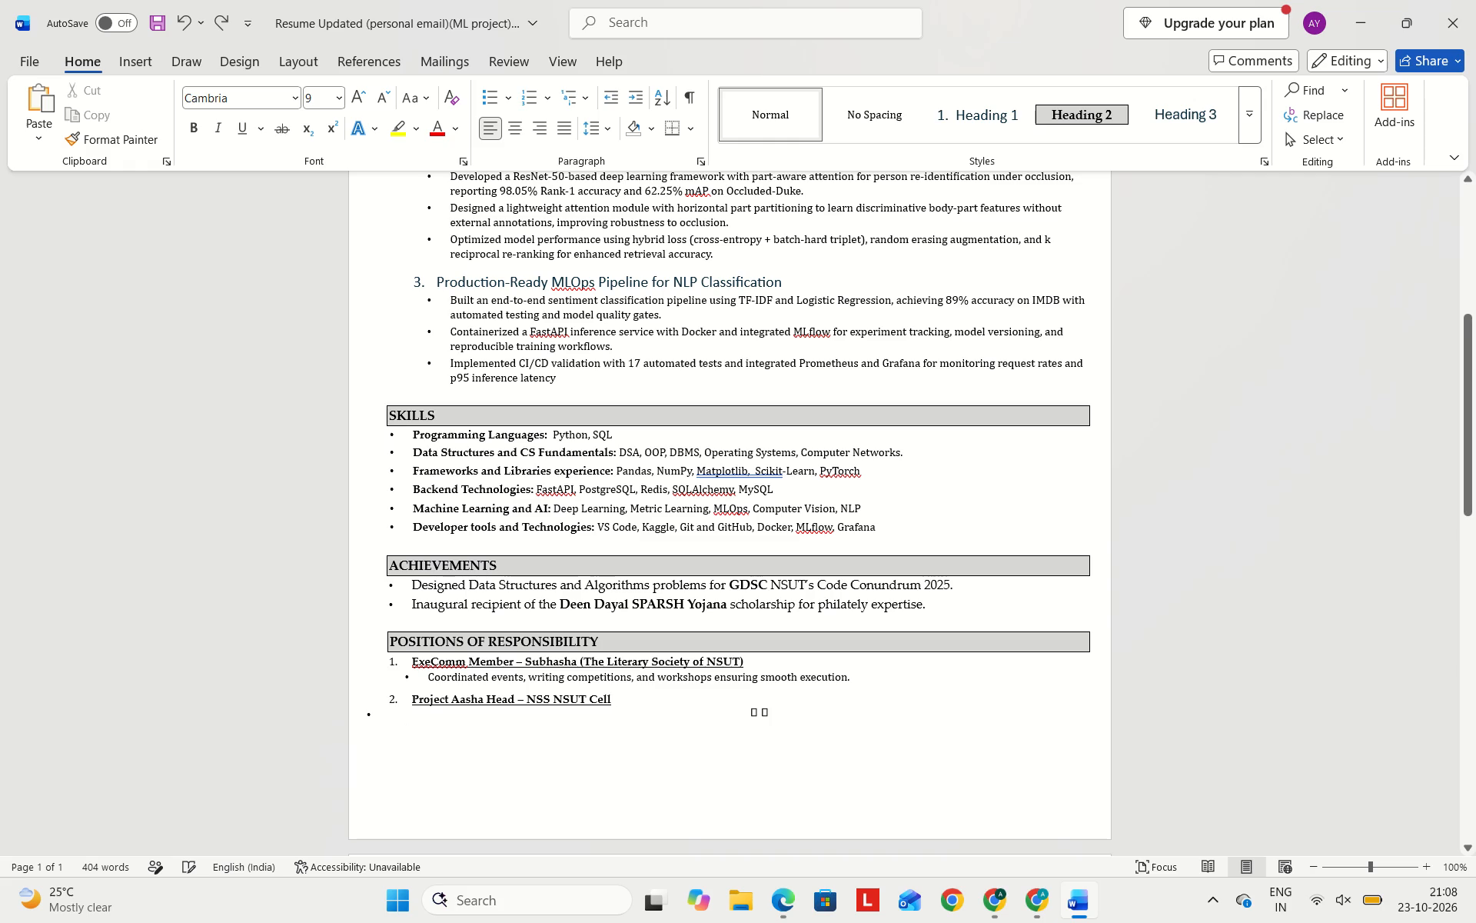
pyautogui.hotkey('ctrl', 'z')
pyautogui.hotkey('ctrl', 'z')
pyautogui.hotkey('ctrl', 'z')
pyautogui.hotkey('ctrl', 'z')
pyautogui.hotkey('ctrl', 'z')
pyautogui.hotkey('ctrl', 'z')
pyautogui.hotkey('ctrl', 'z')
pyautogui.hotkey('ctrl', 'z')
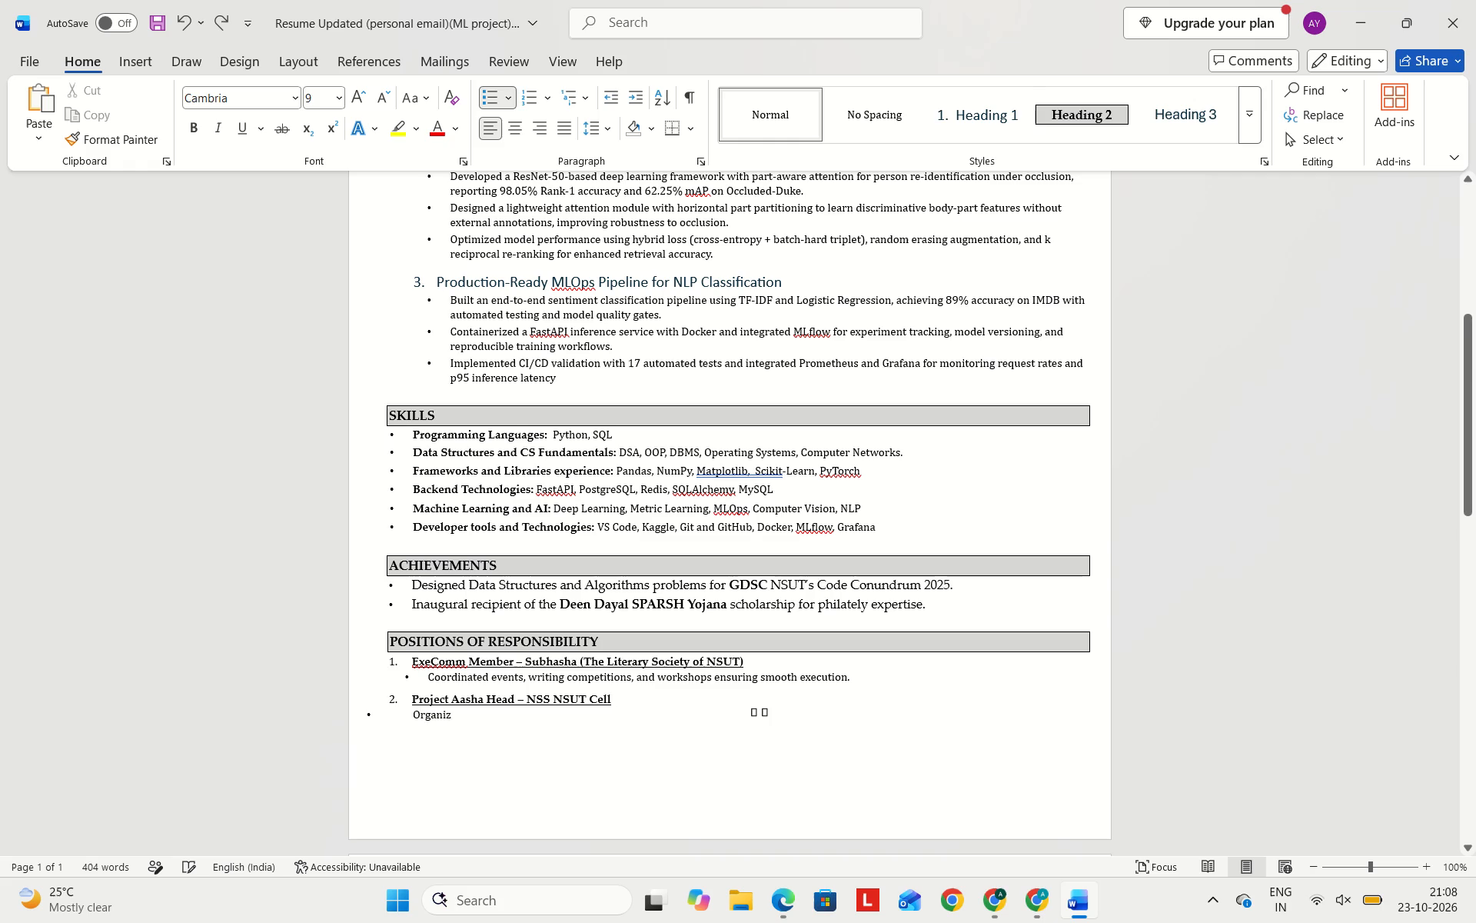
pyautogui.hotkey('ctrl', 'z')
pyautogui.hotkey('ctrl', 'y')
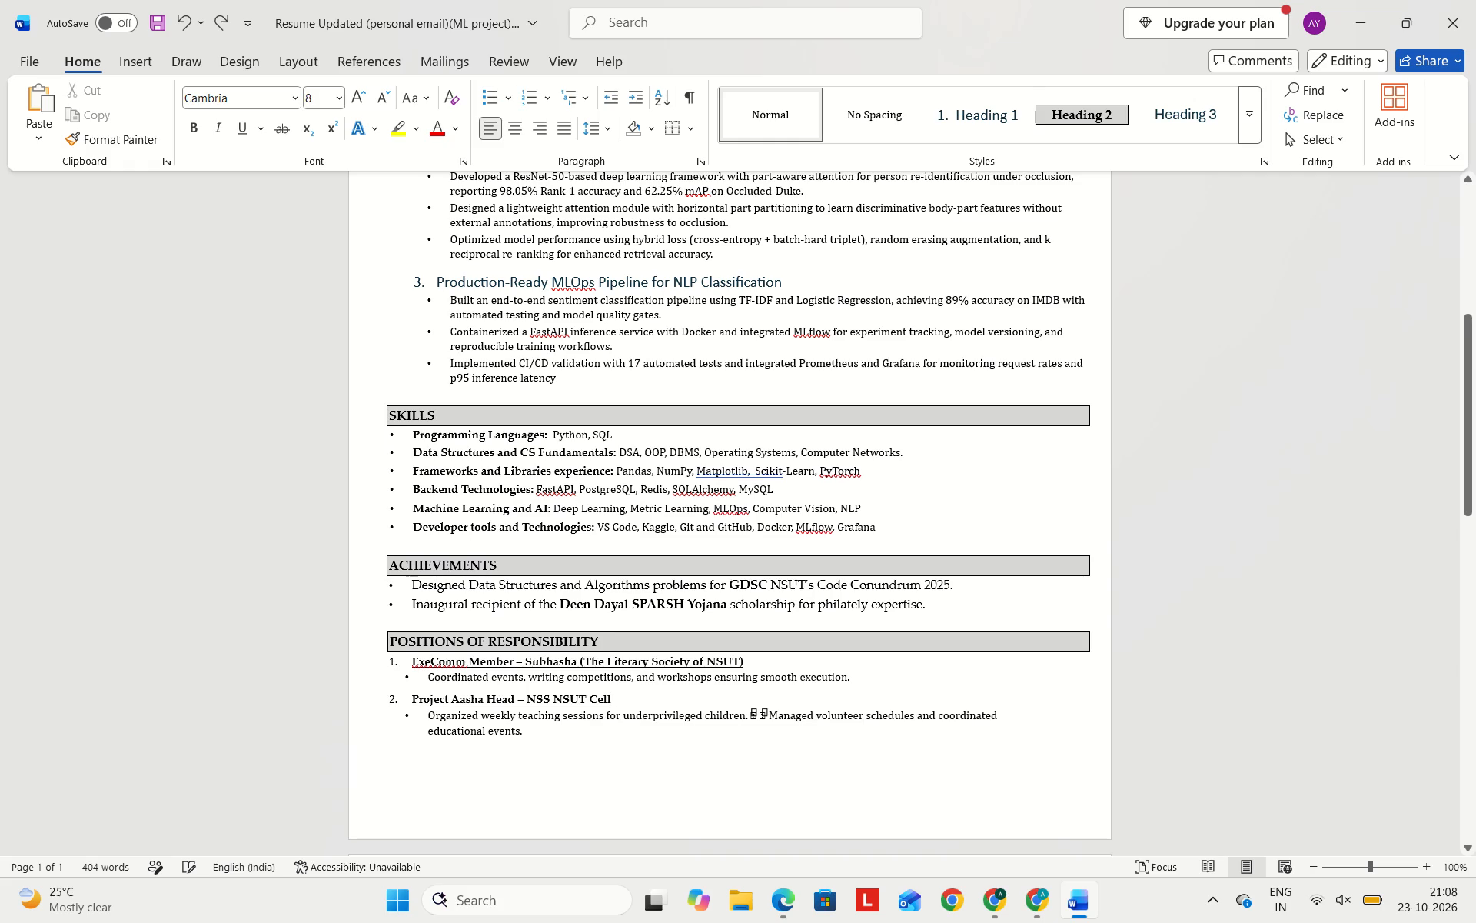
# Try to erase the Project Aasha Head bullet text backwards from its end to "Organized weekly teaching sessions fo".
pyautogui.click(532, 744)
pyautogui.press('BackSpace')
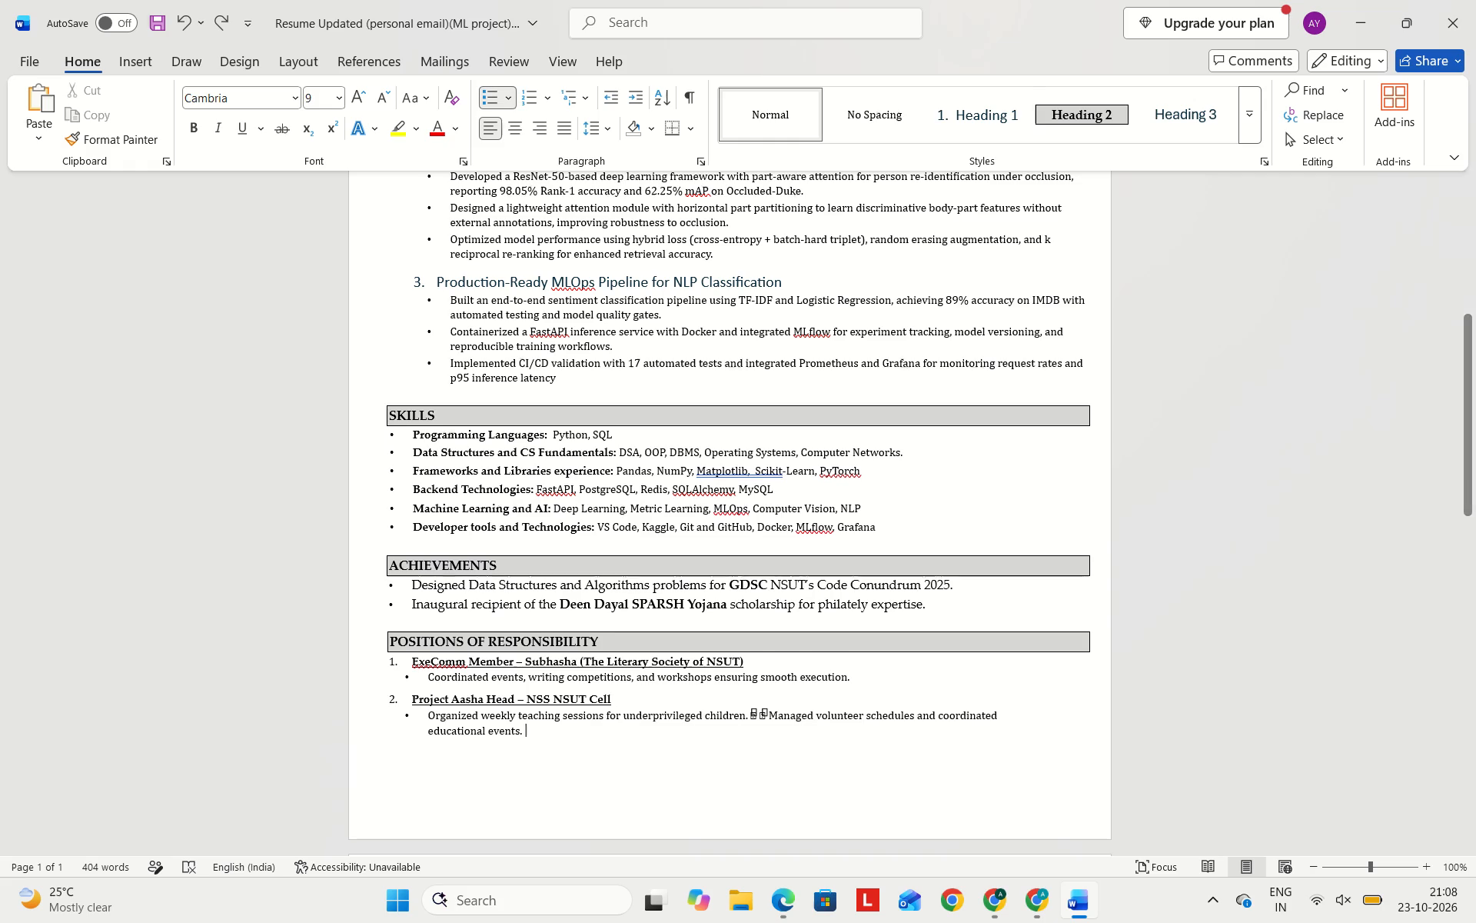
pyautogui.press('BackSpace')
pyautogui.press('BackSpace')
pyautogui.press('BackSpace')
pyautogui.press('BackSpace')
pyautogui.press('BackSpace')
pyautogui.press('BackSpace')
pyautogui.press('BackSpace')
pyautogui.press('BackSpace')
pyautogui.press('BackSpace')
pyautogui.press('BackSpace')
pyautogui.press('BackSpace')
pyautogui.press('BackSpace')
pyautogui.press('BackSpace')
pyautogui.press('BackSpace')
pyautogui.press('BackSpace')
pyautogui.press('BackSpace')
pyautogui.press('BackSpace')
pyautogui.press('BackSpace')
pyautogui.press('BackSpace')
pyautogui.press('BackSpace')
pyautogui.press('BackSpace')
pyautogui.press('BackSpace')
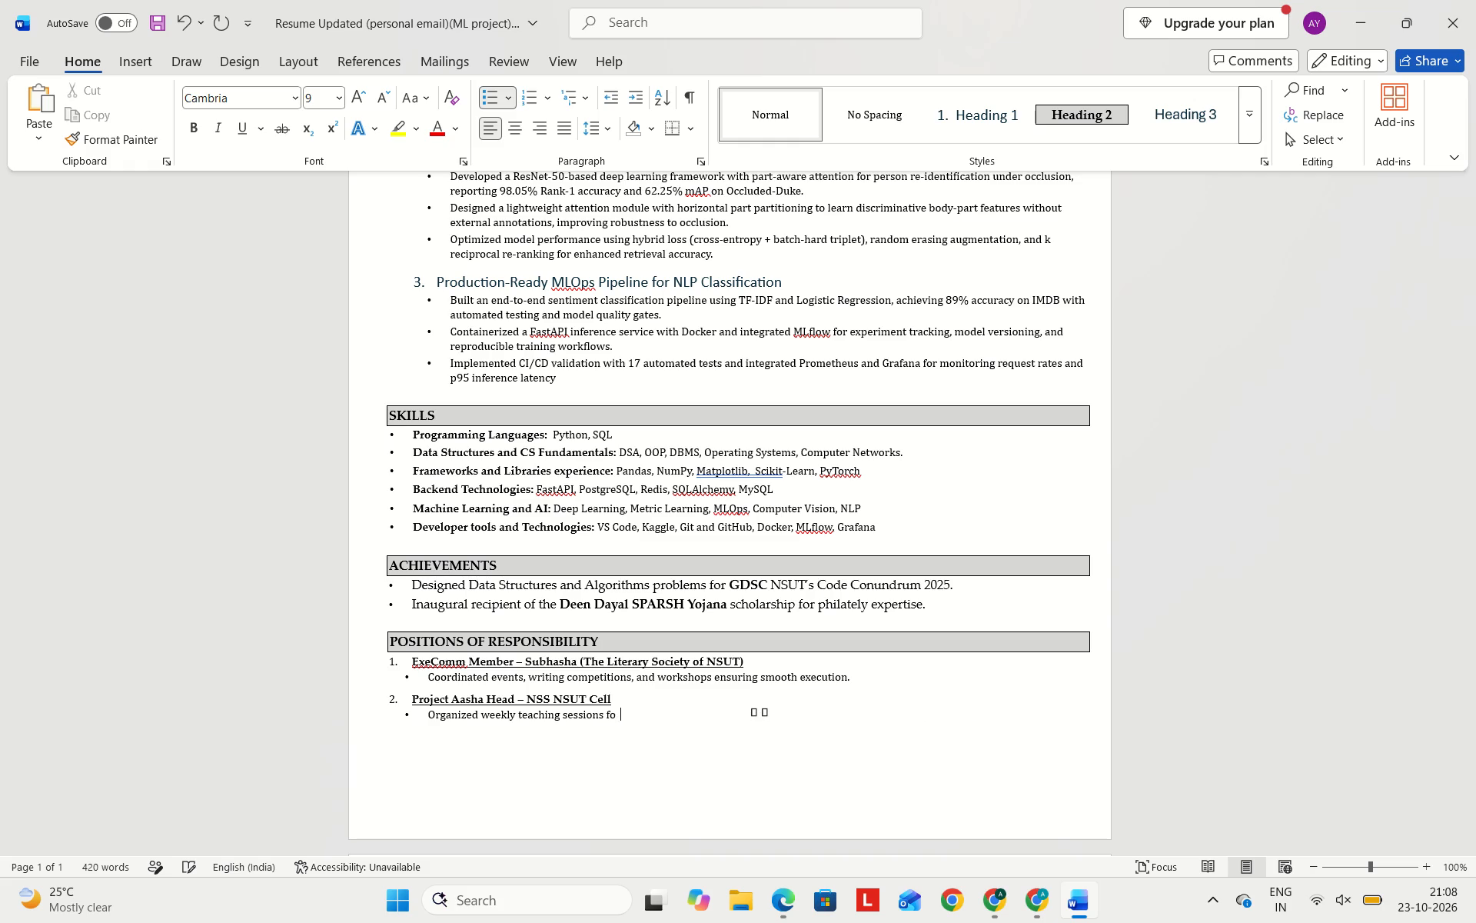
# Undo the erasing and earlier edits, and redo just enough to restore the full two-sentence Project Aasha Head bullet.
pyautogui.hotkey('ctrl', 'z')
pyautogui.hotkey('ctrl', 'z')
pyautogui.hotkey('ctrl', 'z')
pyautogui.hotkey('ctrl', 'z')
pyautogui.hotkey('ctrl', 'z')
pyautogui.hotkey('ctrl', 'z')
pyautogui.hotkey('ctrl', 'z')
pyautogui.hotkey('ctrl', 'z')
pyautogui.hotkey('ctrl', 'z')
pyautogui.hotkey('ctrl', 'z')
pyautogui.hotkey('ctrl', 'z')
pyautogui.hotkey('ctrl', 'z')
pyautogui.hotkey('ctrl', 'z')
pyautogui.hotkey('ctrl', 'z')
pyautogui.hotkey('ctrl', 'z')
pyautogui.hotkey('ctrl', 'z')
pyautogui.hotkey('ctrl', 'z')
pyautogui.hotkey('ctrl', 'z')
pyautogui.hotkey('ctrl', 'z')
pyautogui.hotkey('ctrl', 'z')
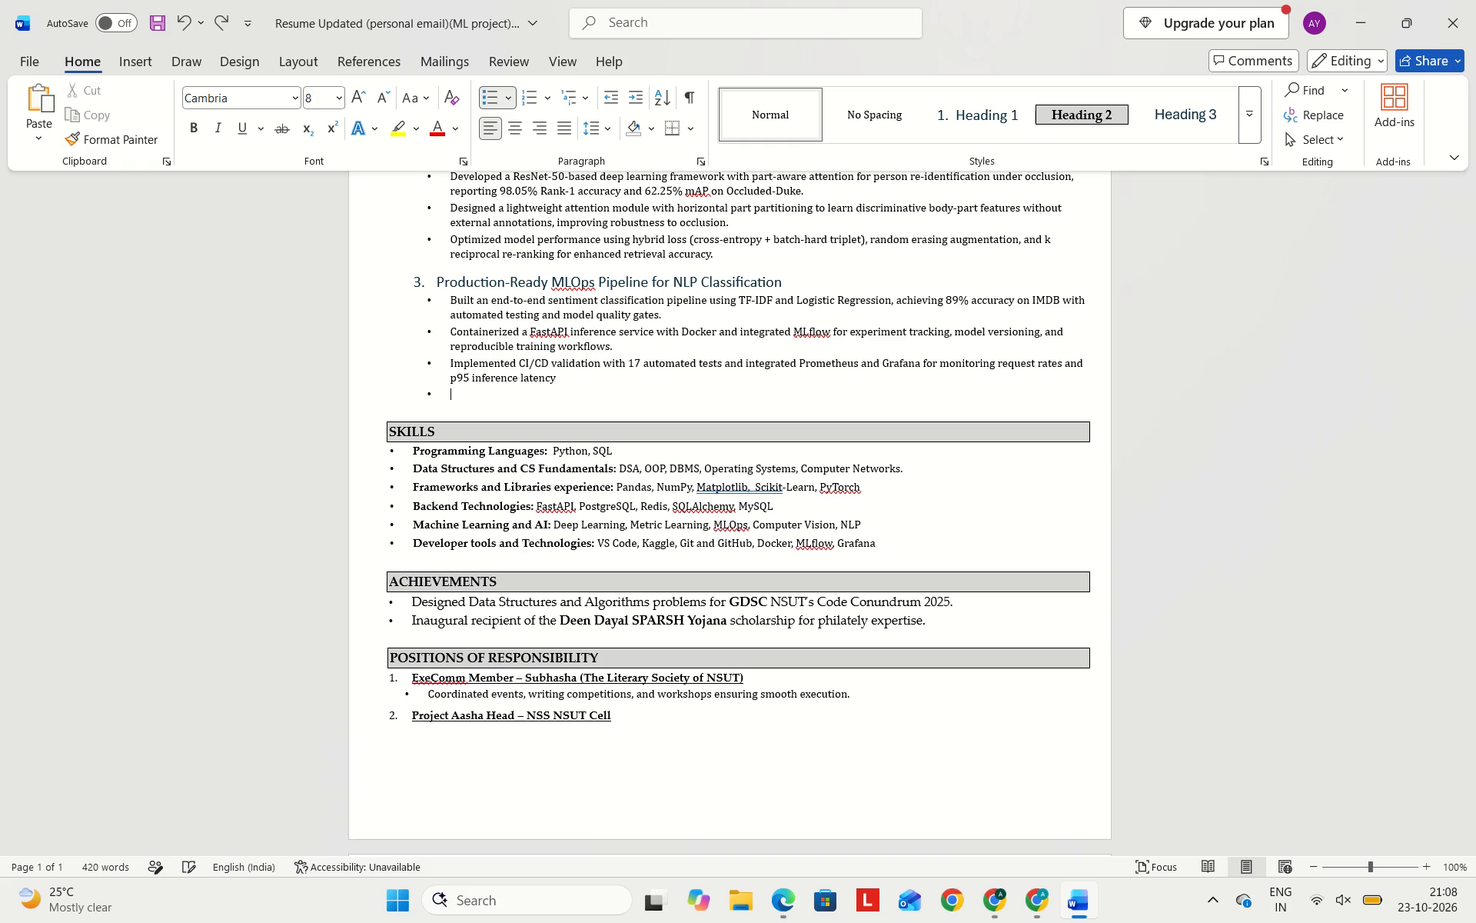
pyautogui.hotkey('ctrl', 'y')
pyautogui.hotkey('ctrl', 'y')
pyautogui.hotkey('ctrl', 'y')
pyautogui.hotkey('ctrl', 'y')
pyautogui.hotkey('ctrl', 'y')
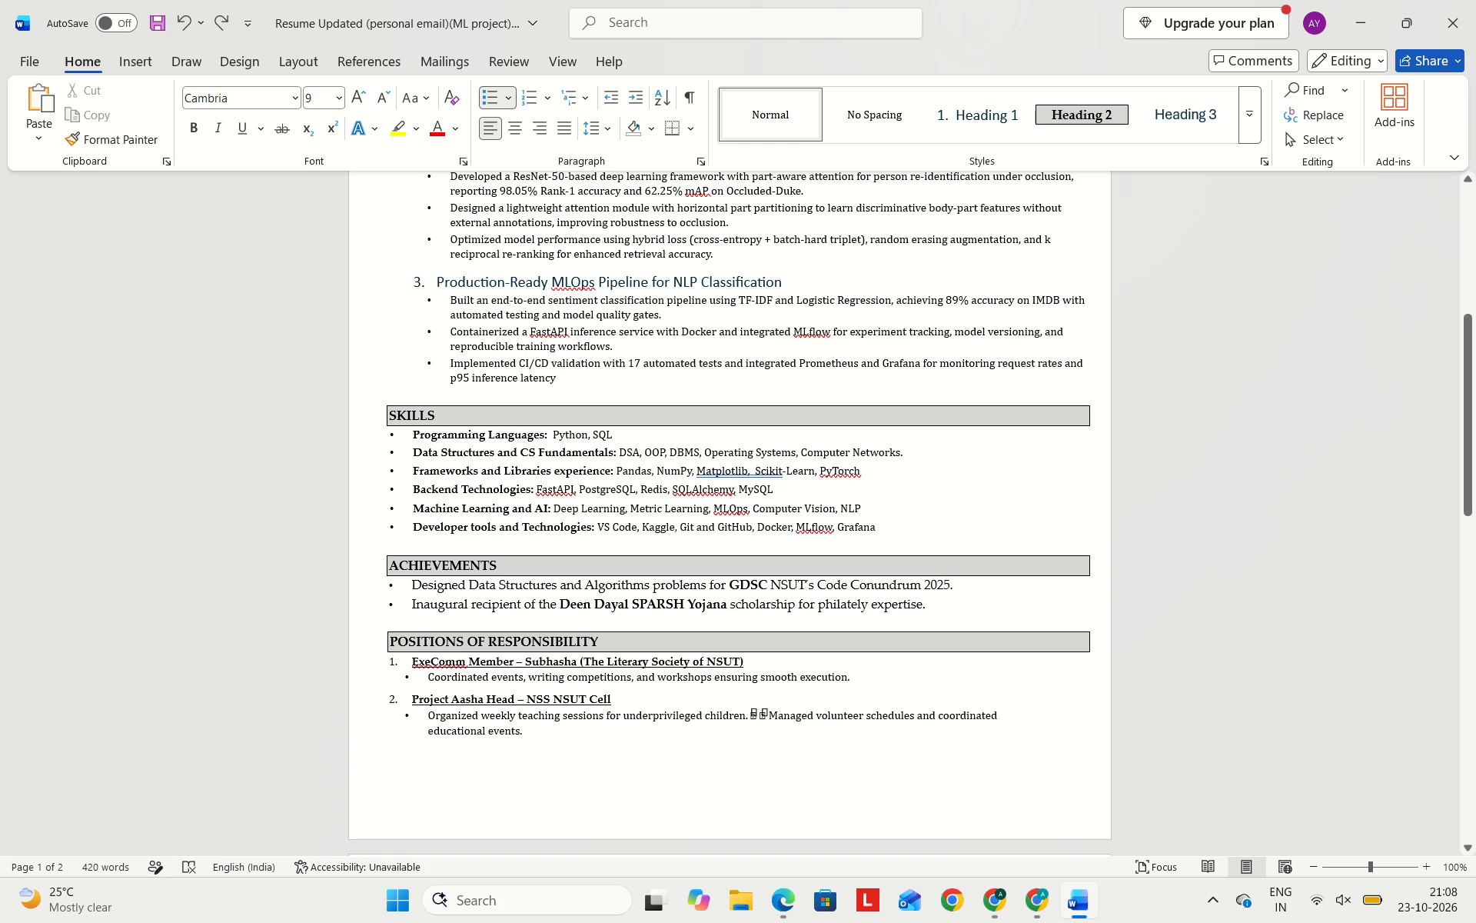
# Delete the entire Project Aasha Head bullet text together with its stray box symbols.
pyautogui.click(526, 731)
pyautogui.moveTo(526, 731); pyautogui.dragTo(457, 717)
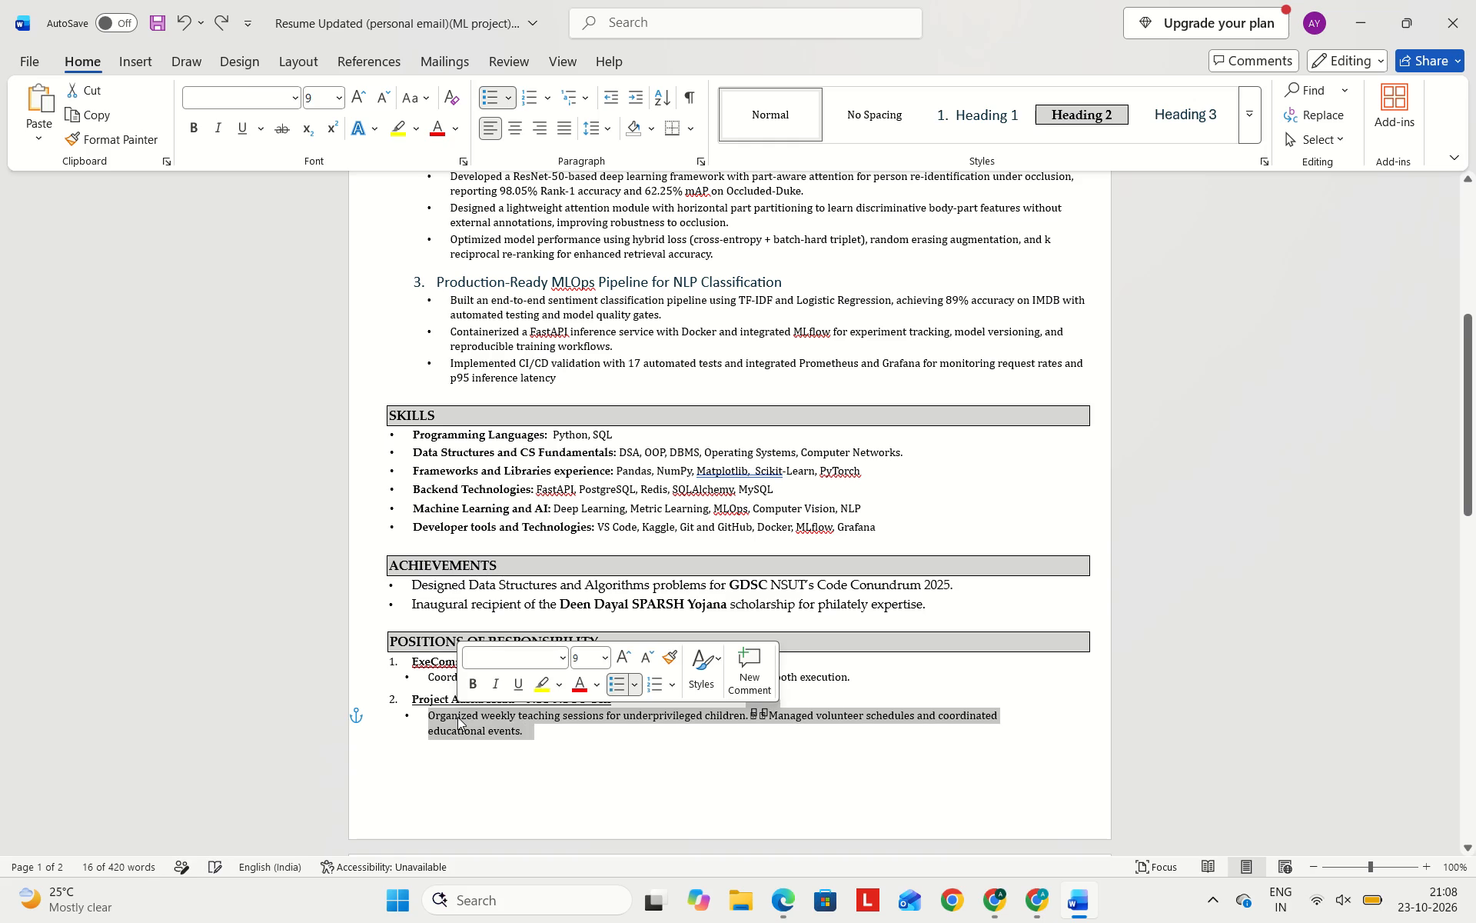
pyautogui.press('BackSpace')
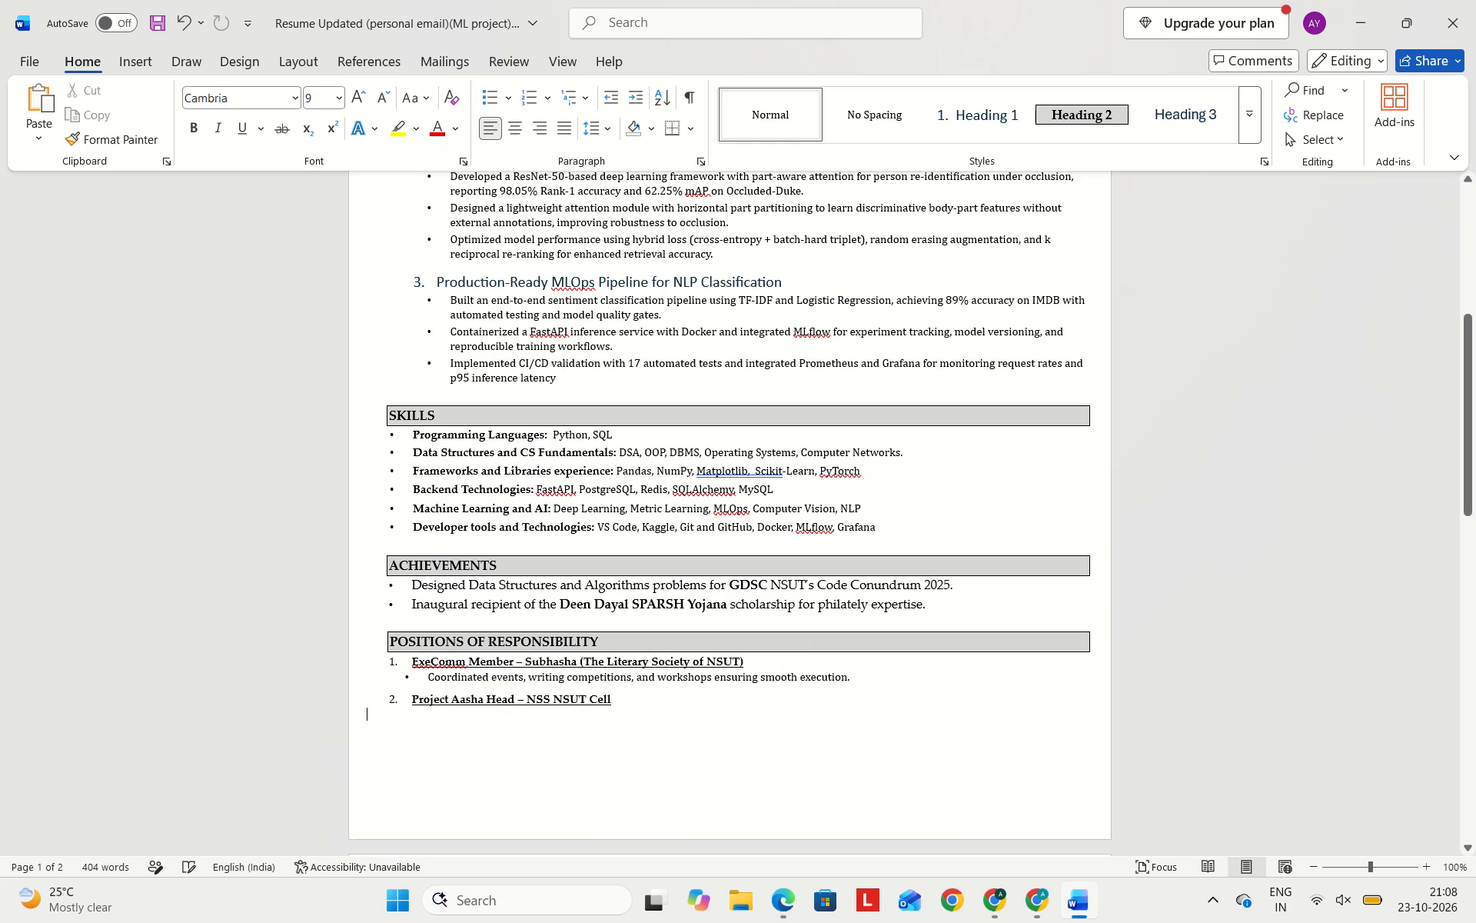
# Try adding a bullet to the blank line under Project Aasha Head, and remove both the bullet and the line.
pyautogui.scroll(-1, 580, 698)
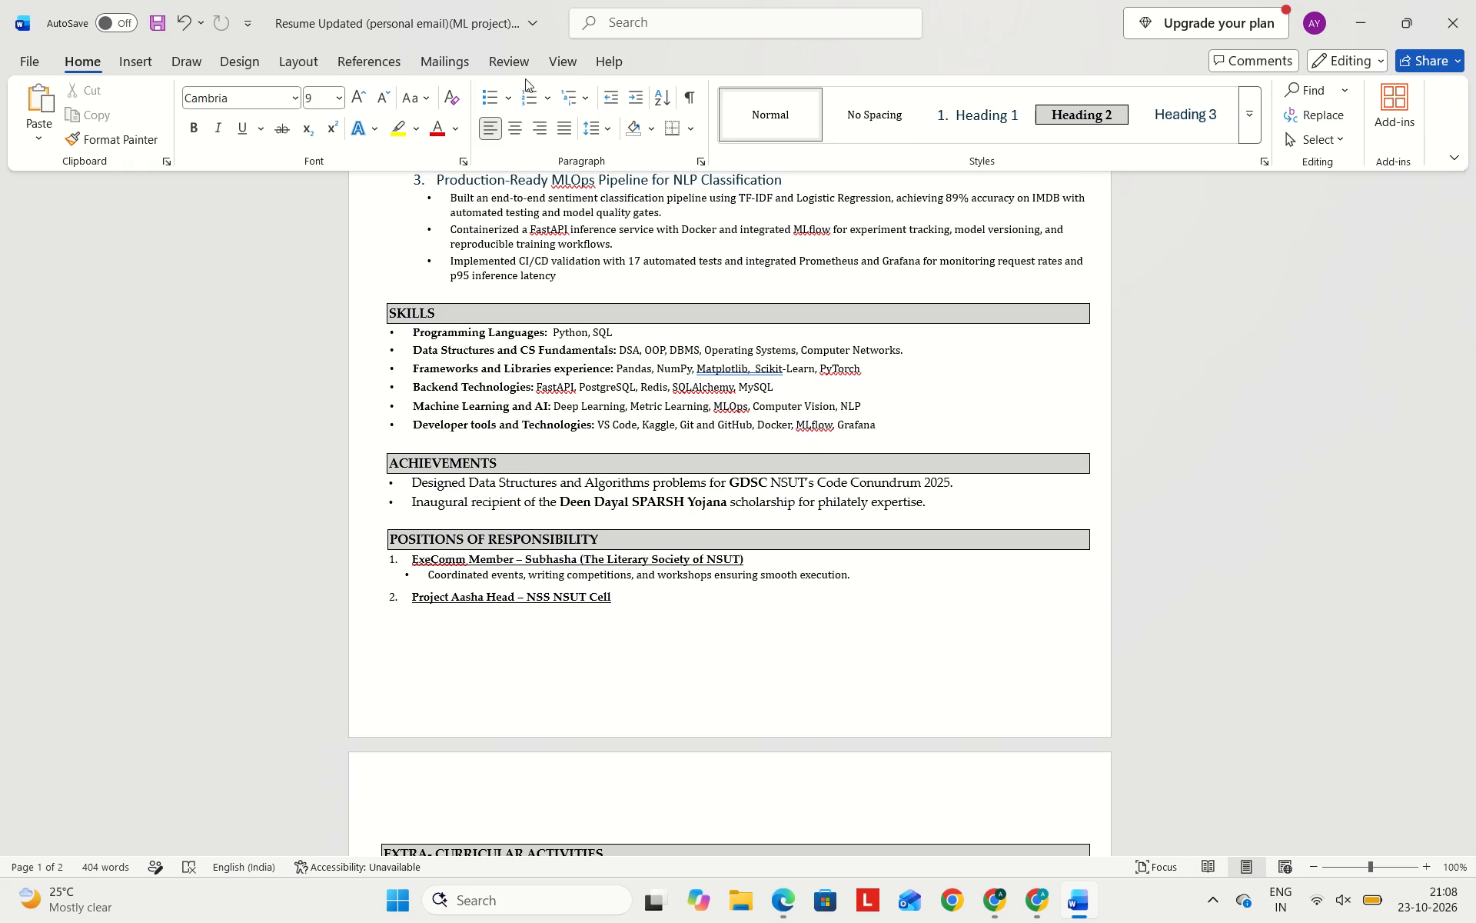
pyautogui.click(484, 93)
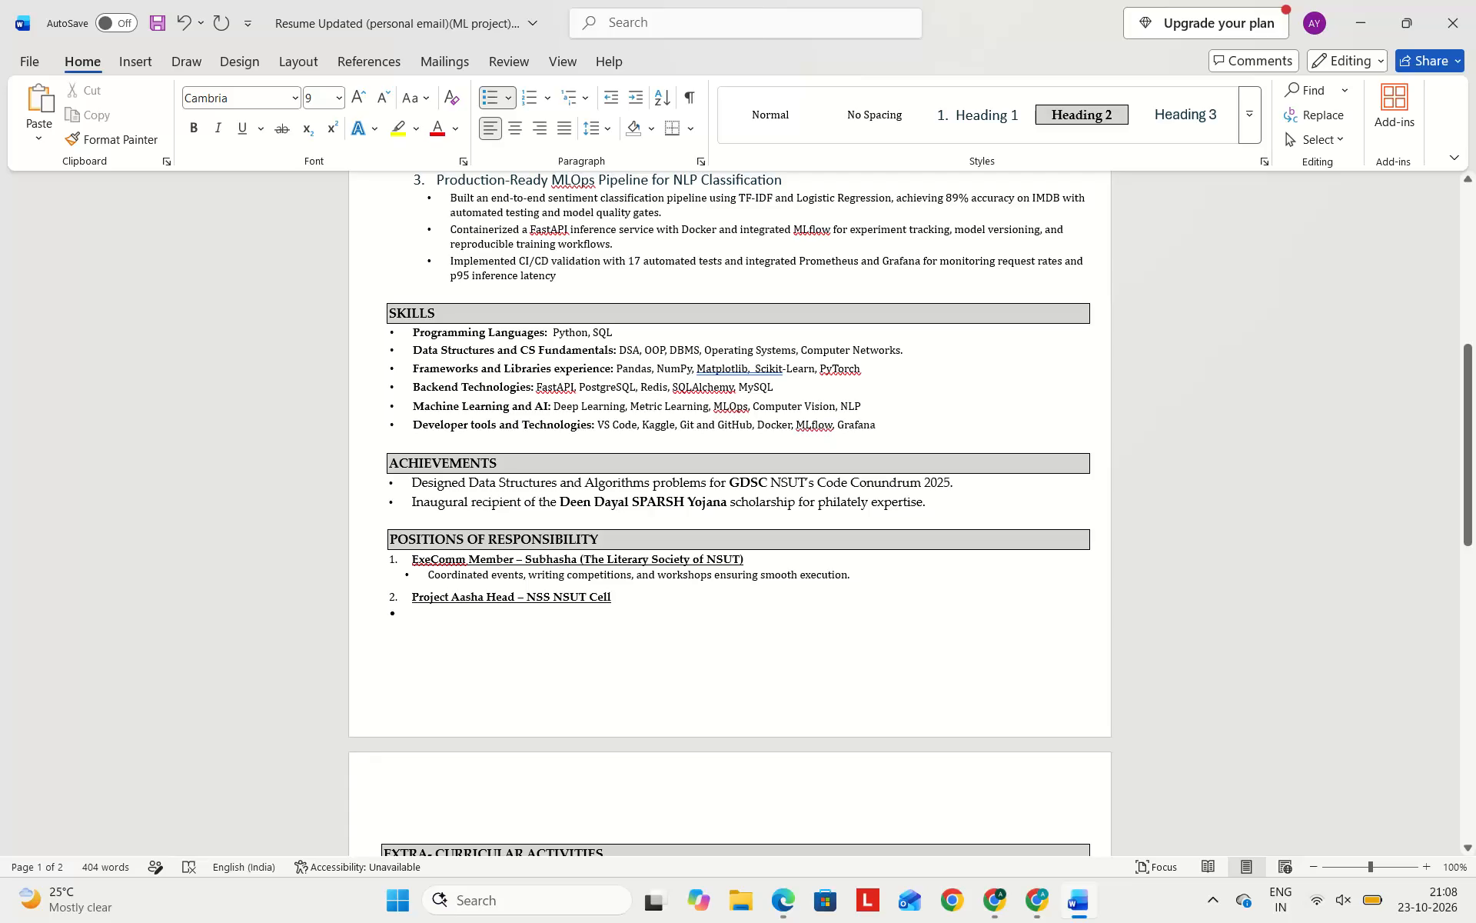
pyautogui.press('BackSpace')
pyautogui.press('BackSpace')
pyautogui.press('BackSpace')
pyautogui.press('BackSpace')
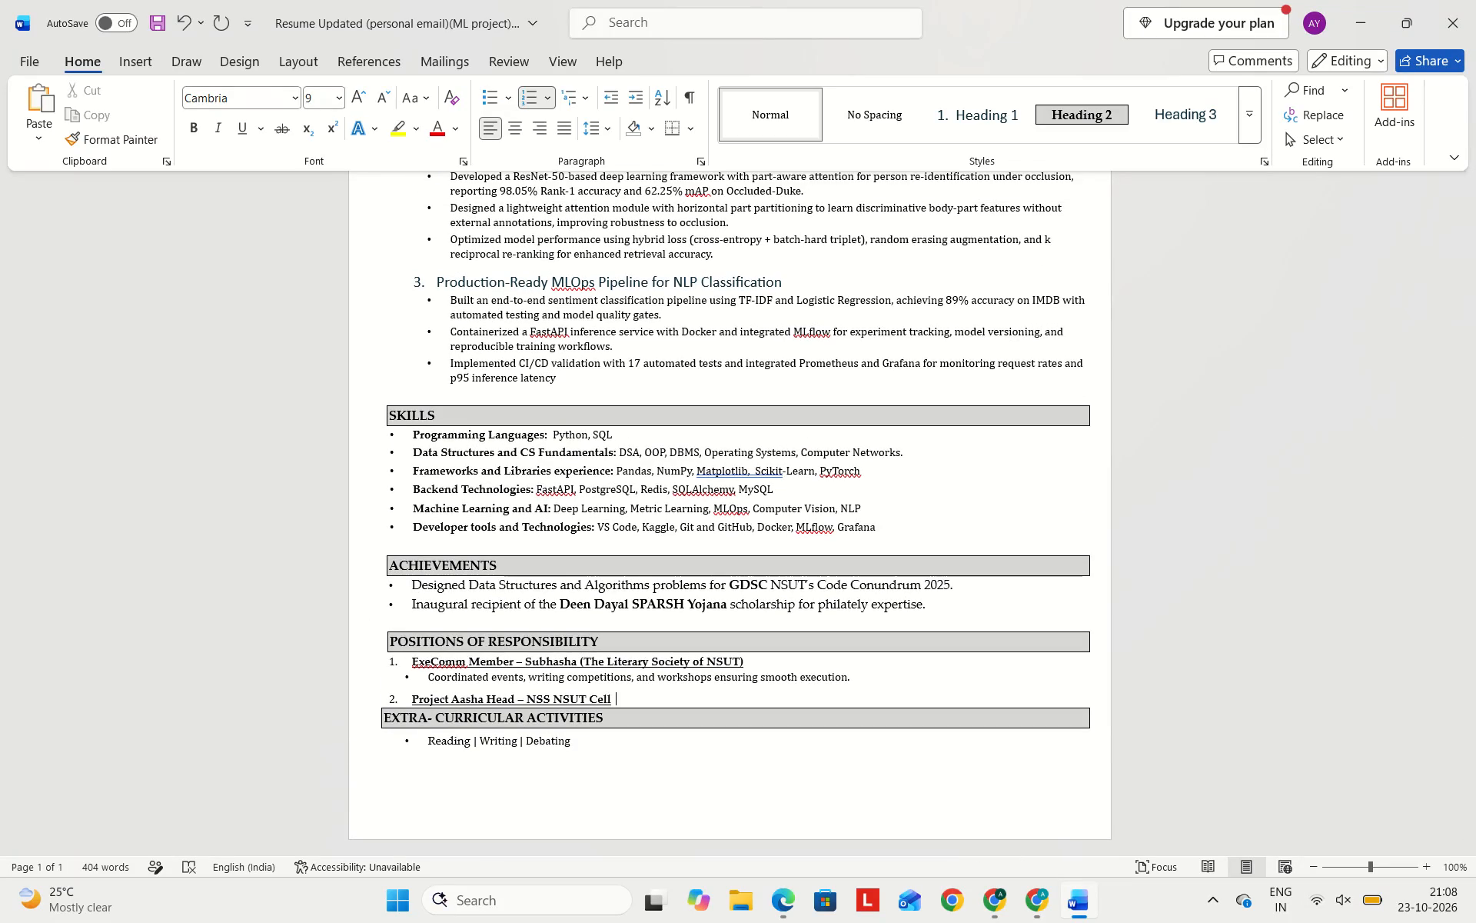
# Change the two numbered headings under Positions of Responsibility to a bulleted list.
pyautogui.click(482, 92)
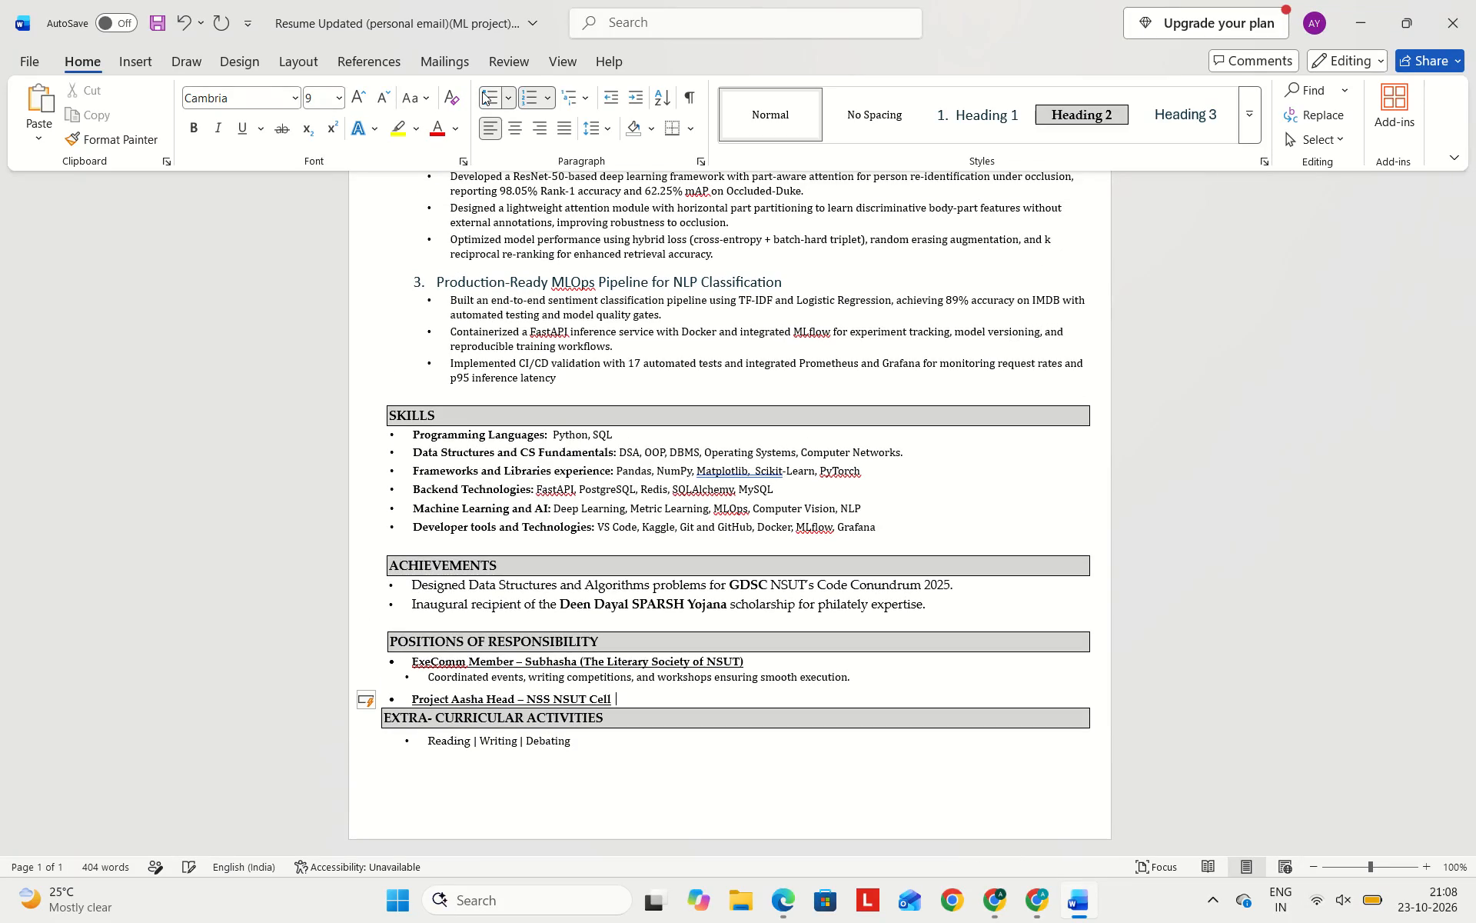
pyautogui.click(524, 98)
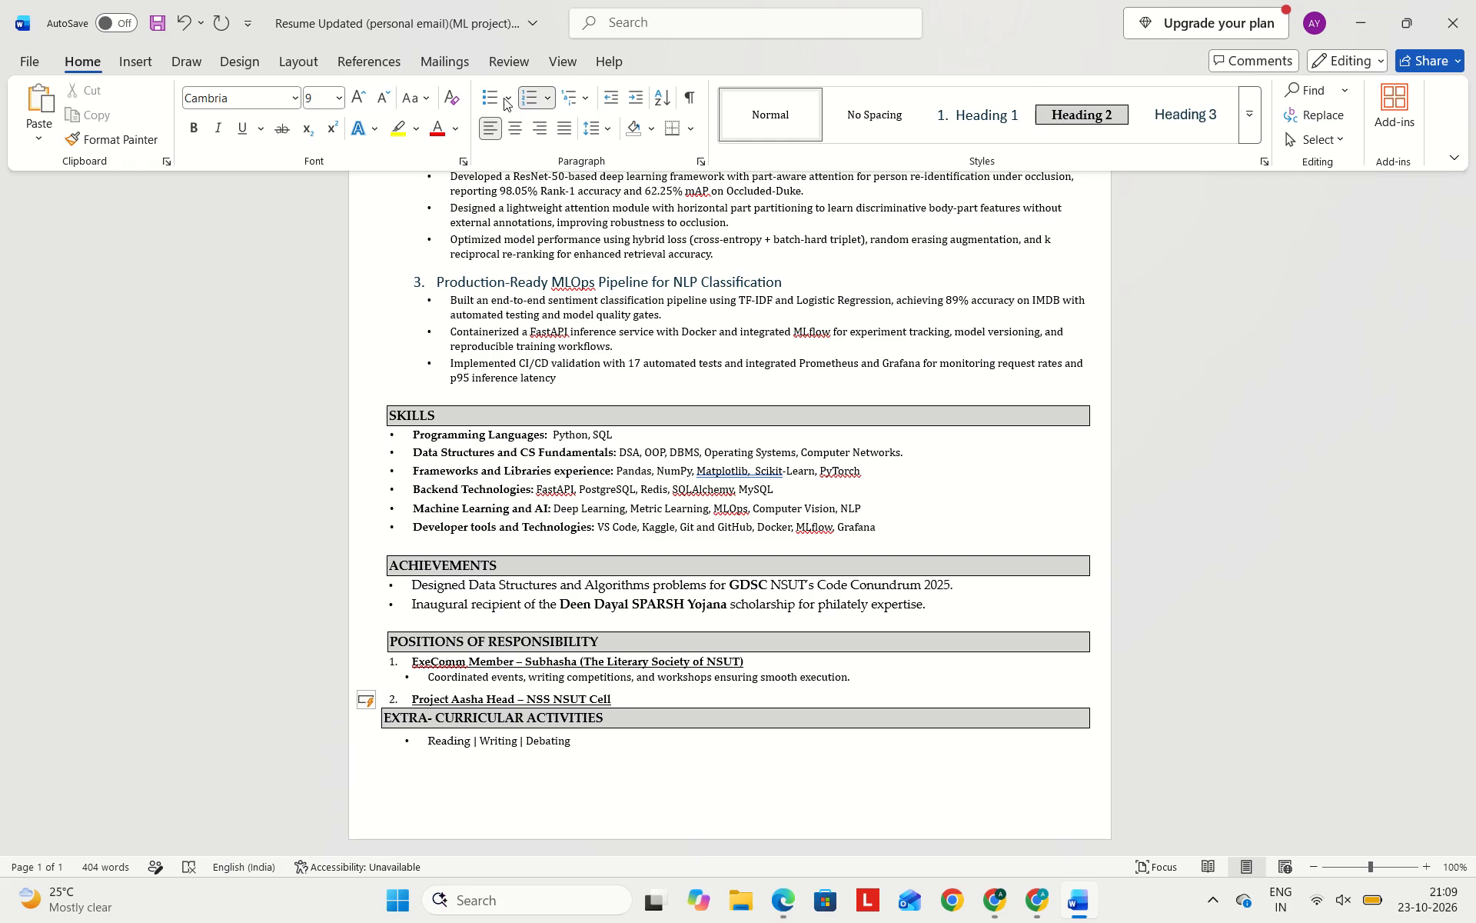
pyautogui.click(494, 98)
# Remove the bullet from the "Coordinated events, writing competitions..." line under the ExeComm Member heading.
pyautogui.click(413, 678)
pyautogui.press('BackSpace')
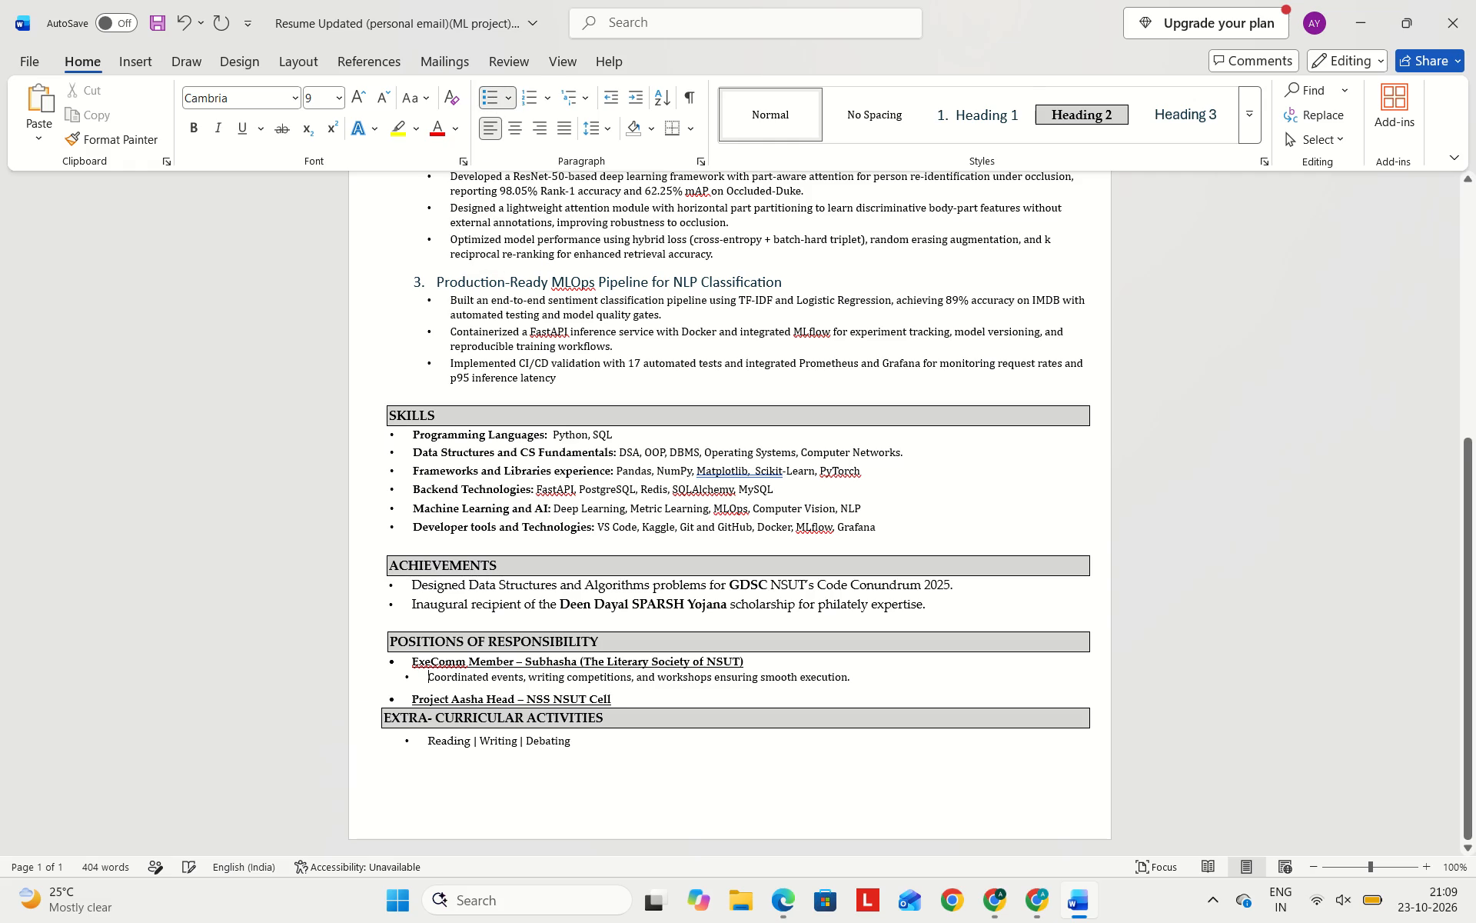
# Add a blank line without a bullet below the Project Aasha Head heading.
pyautogui.click(638, 705)
pyautogui.press('Return')
pyautogui.press('BackSpace')
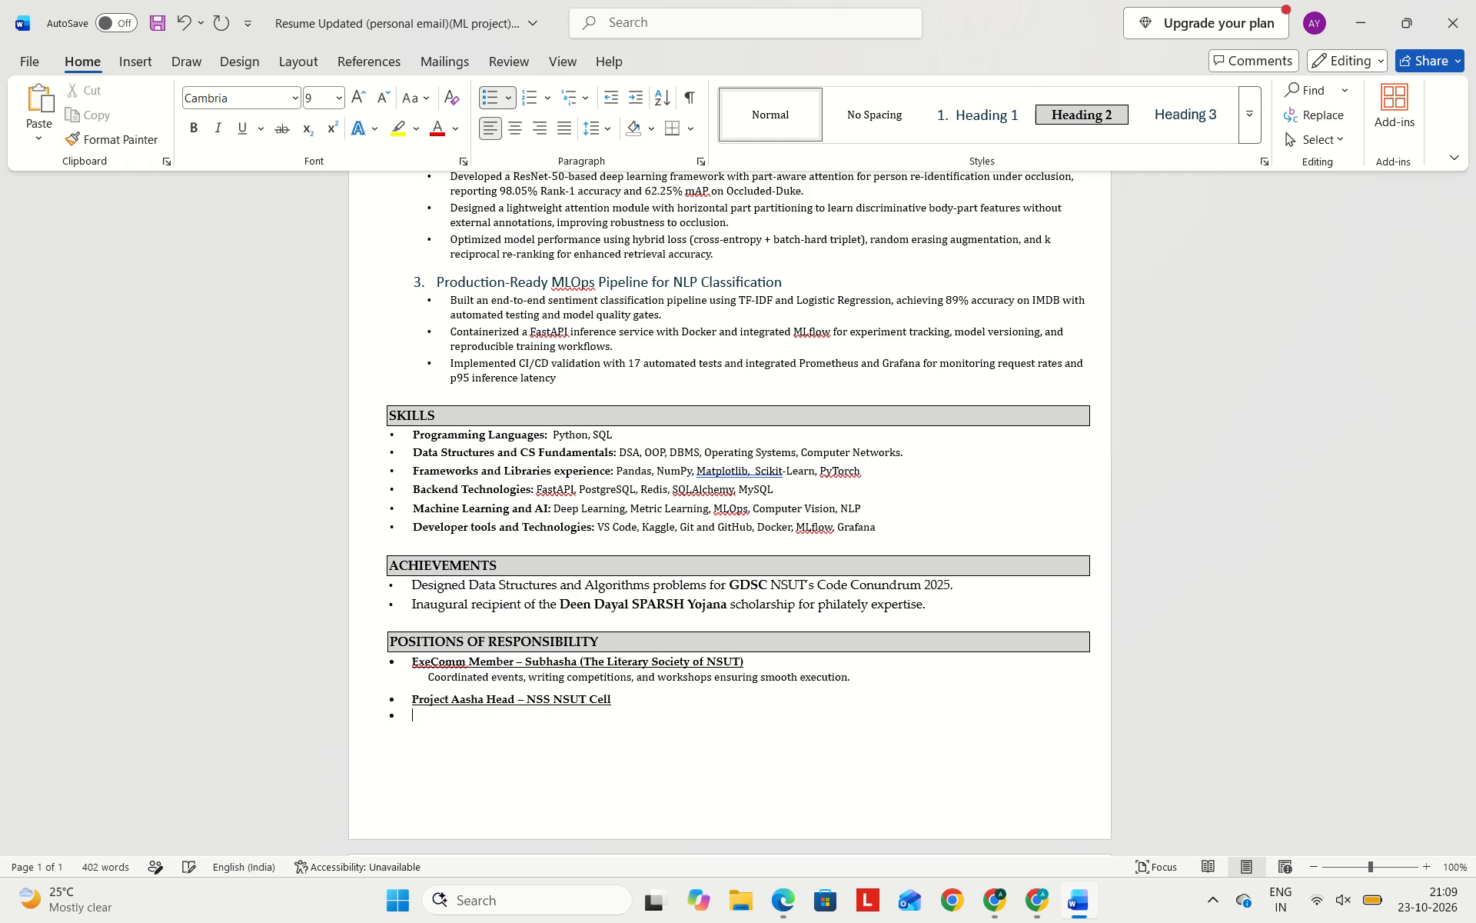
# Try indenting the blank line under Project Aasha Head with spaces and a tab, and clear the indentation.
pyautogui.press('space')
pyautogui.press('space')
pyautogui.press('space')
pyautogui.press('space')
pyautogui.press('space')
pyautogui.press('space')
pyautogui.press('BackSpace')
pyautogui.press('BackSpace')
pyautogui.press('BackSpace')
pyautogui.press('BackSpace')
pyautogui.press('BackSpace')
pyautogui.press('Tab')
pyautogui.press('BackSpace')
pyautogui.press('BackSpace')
# Add the indented text "Organized weekly teaching sessions for underprivileged children. Managed volunteer schedules and coordinated educational events." under Project Aasha Head, without a bullet symbol.
pyautogui.press('space')
pyautogui.press('space')
pyautogui.press('space')
pyautogui.press('space')
pyautogui.press('space')
pyautogui.press('space')
pyautogui.hotkey('ctrl', 'v')
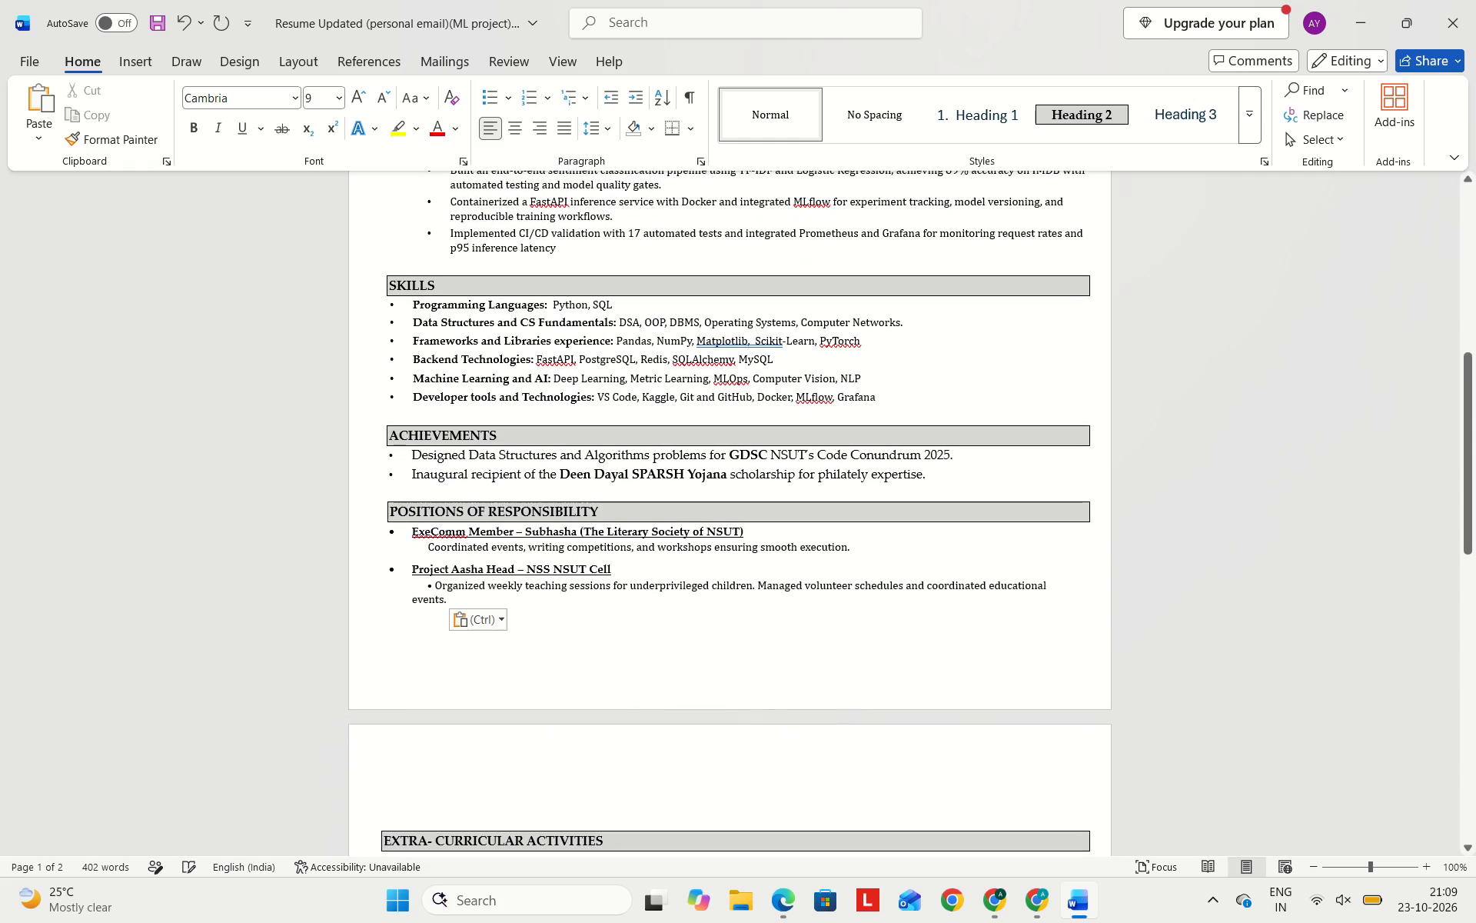
pyautogui.click(433, 585)
pyautogui.press('BackSpace')
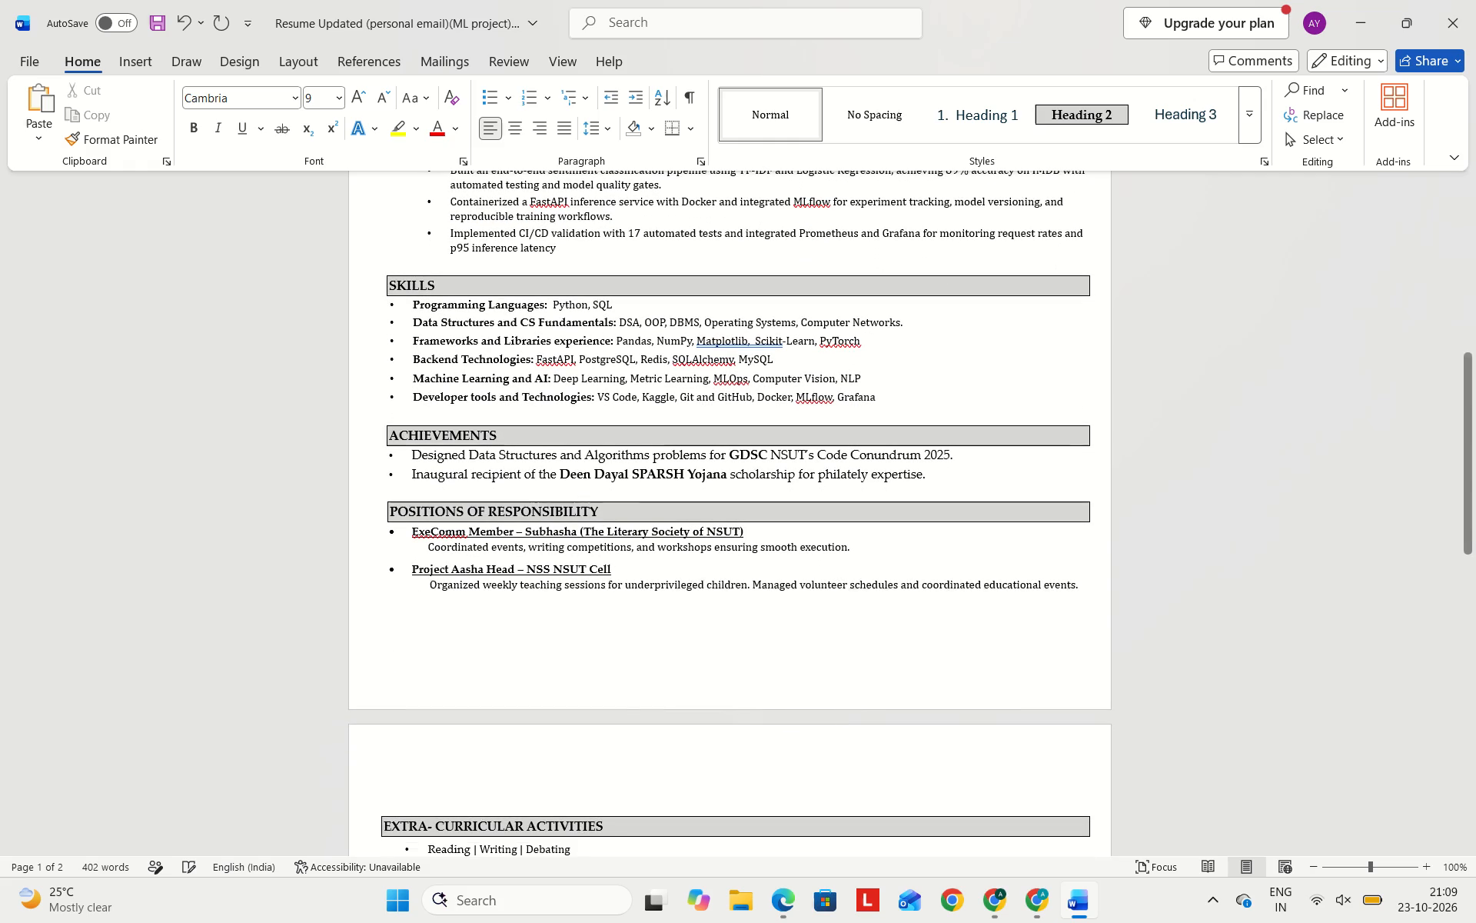
pyautogui.press('BackSpace')
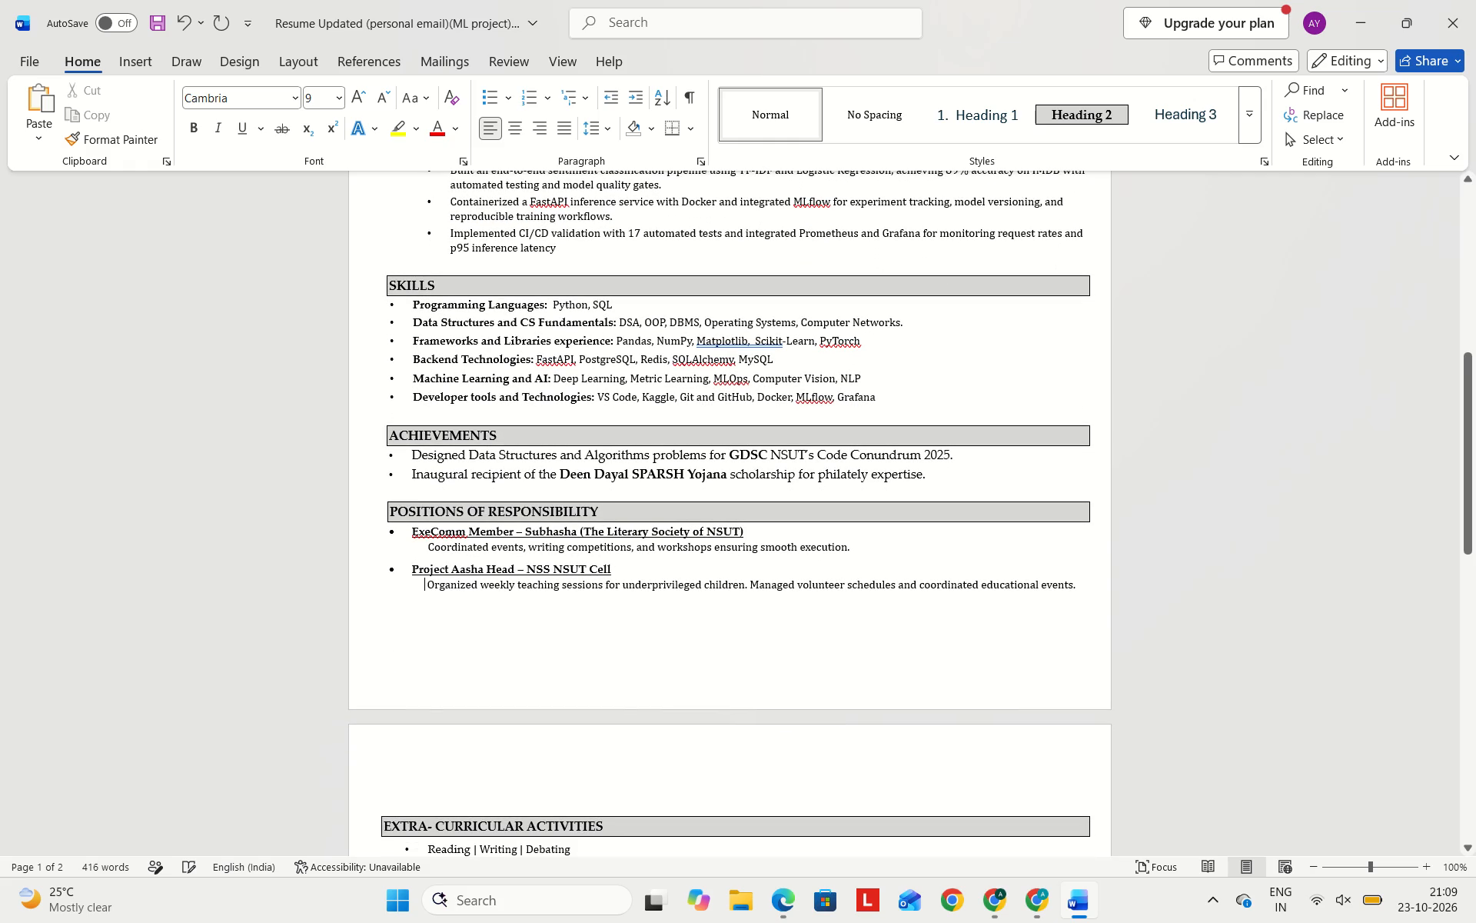
# Delete the blank line between the QueueFlow project and the Occluded Person Re-Identification heading in Key Projects.
pyautogui.scroll(-1, 757, 661)
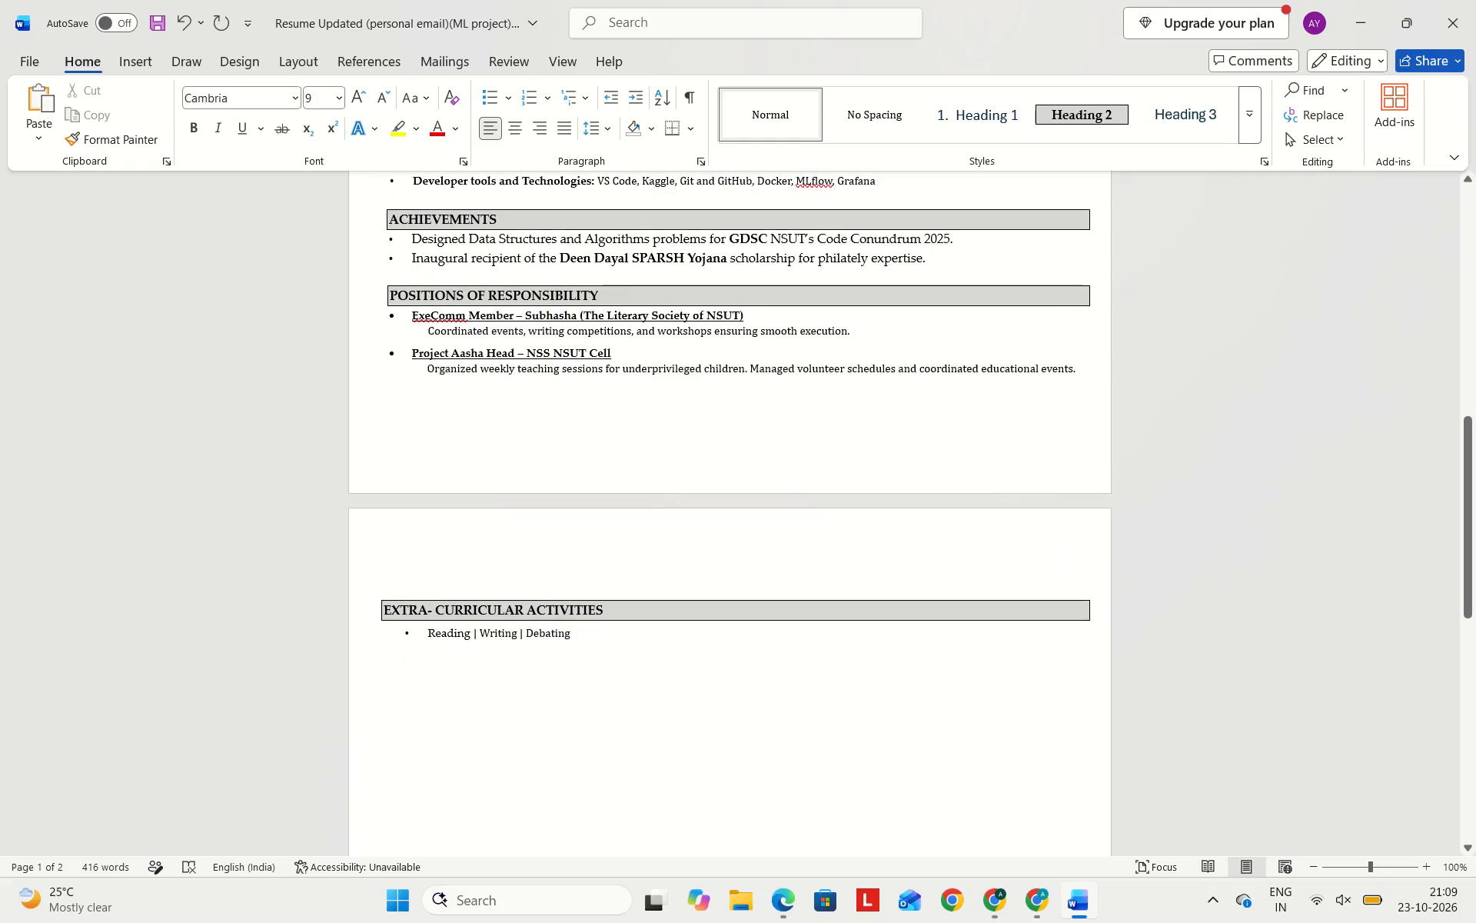
pyautogui.scroll(4, 663, 656)
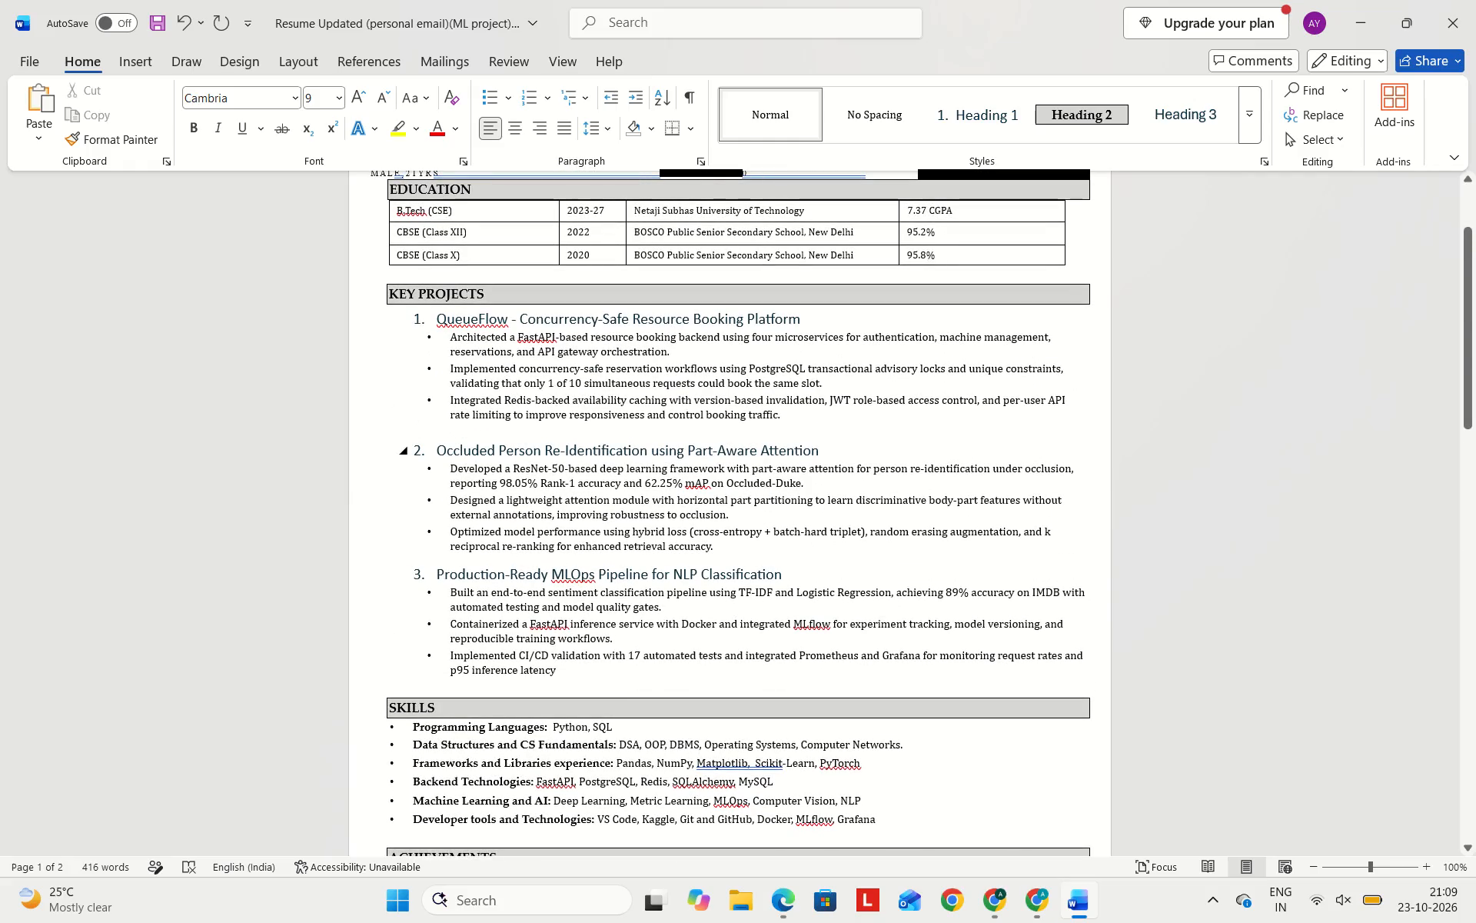
pyautogui.click(587, 435)
pyautogui.press('BackSpace')
pyautogui.press('BackSpace')
pyautogui.press('BackSpace')
pyautogui.press('BackSpace')
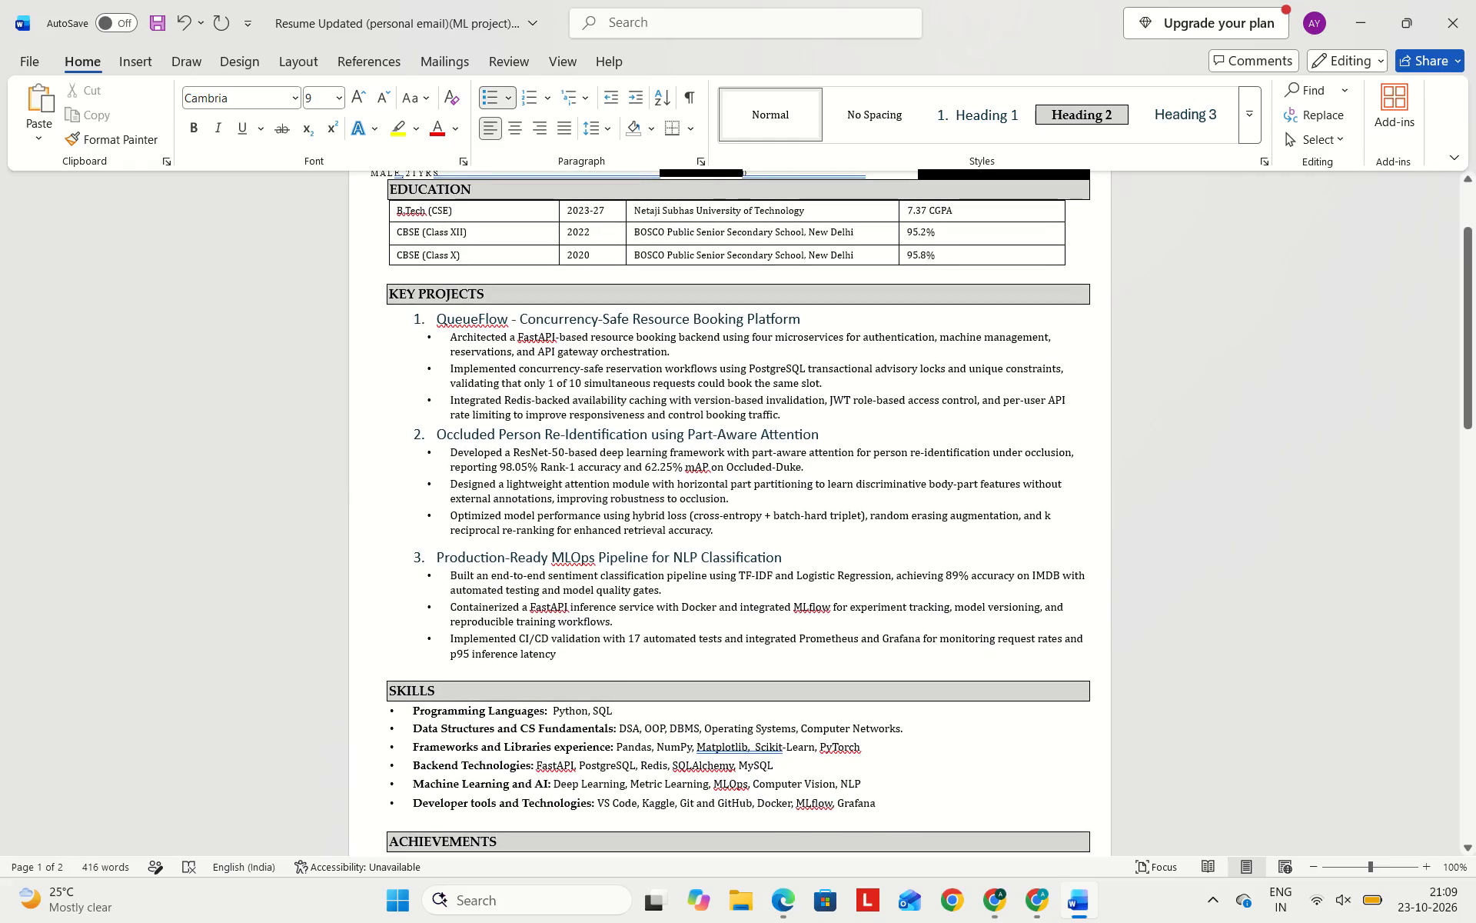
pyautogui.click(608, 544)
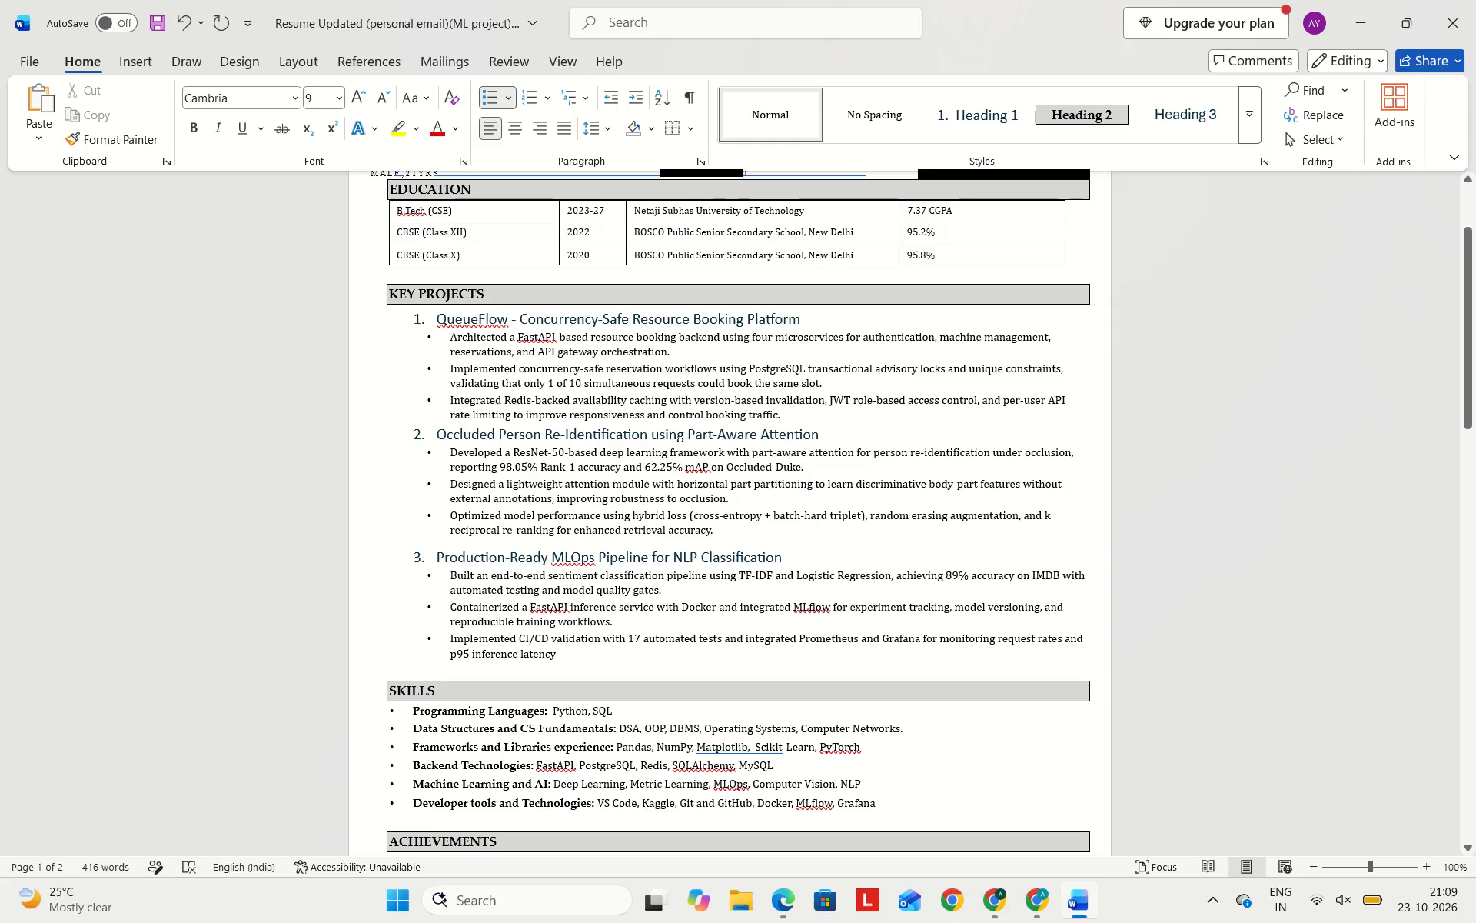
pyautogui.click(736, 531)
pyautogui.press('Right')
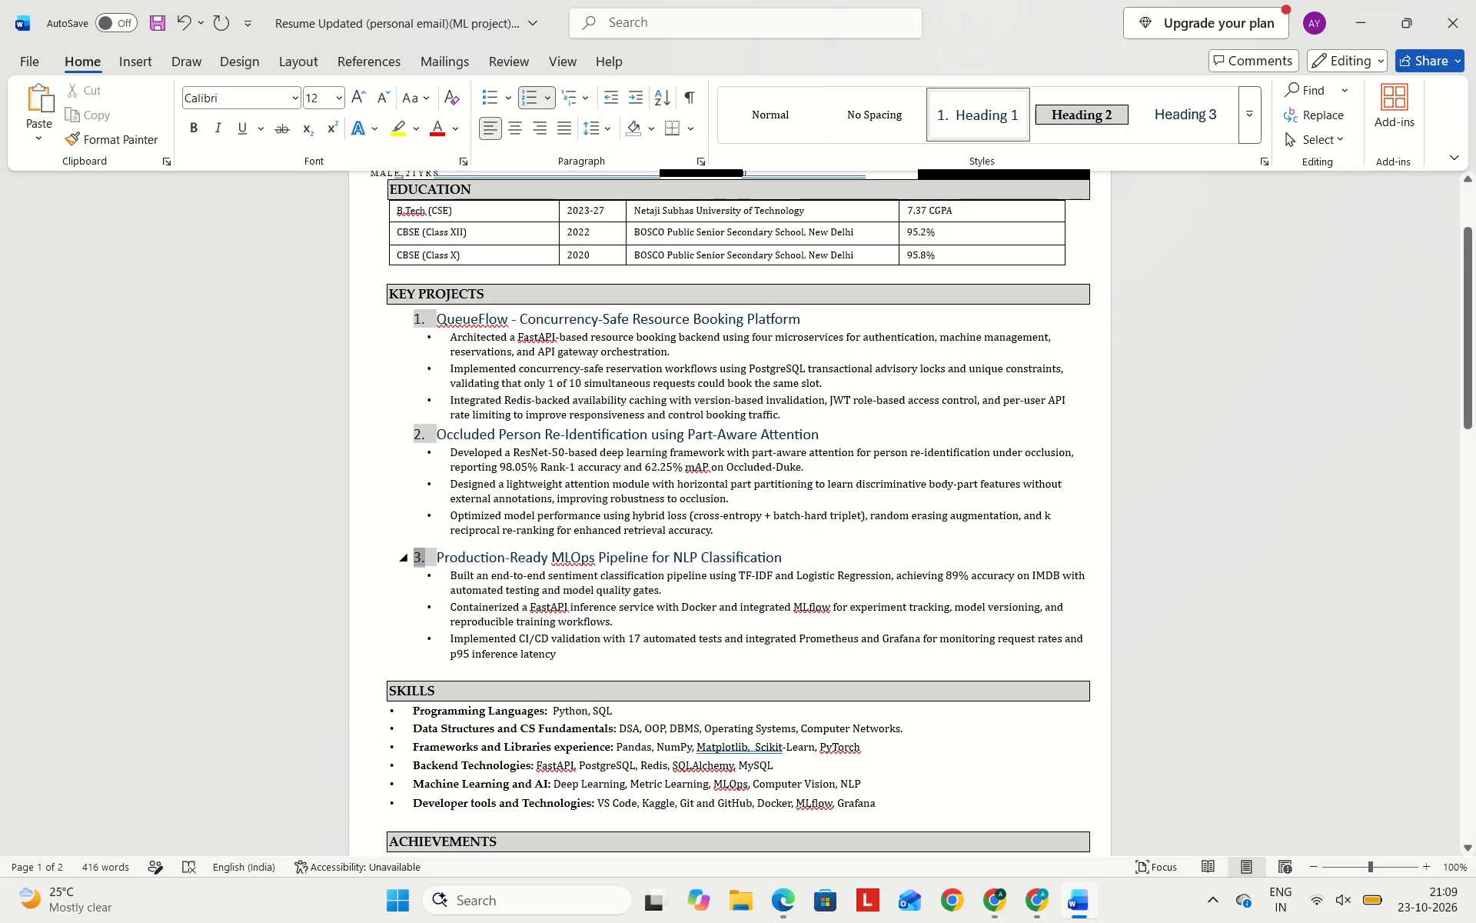
# Delete the blank line between the last MLOps Pipeline bullet and the Skills heading.
pyautogui.scroll(2, 794, 635)
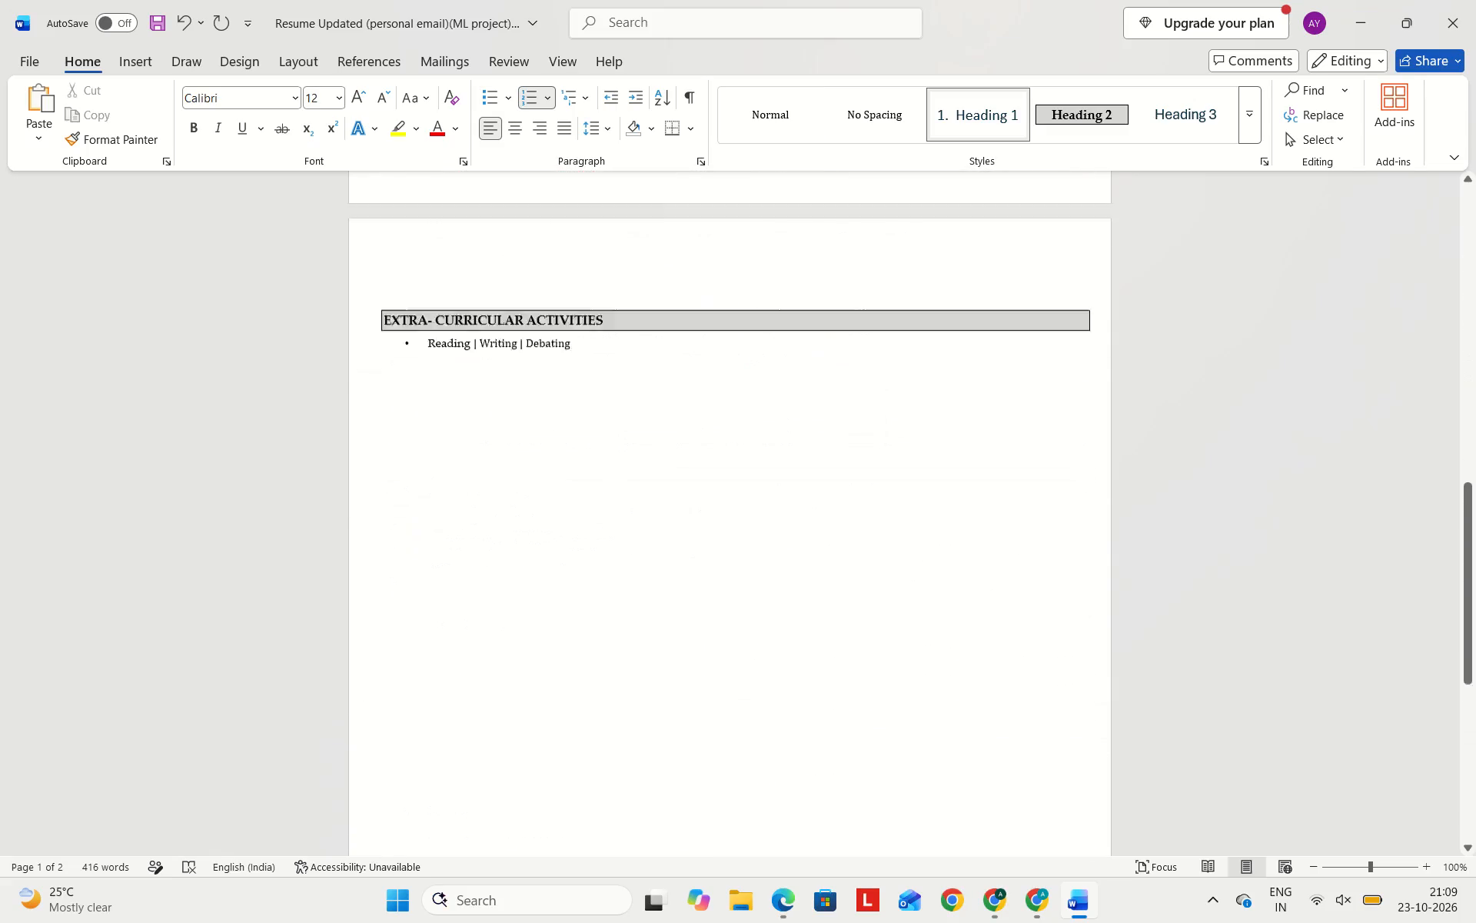
pyautogui.scroll(2, 794, 635)
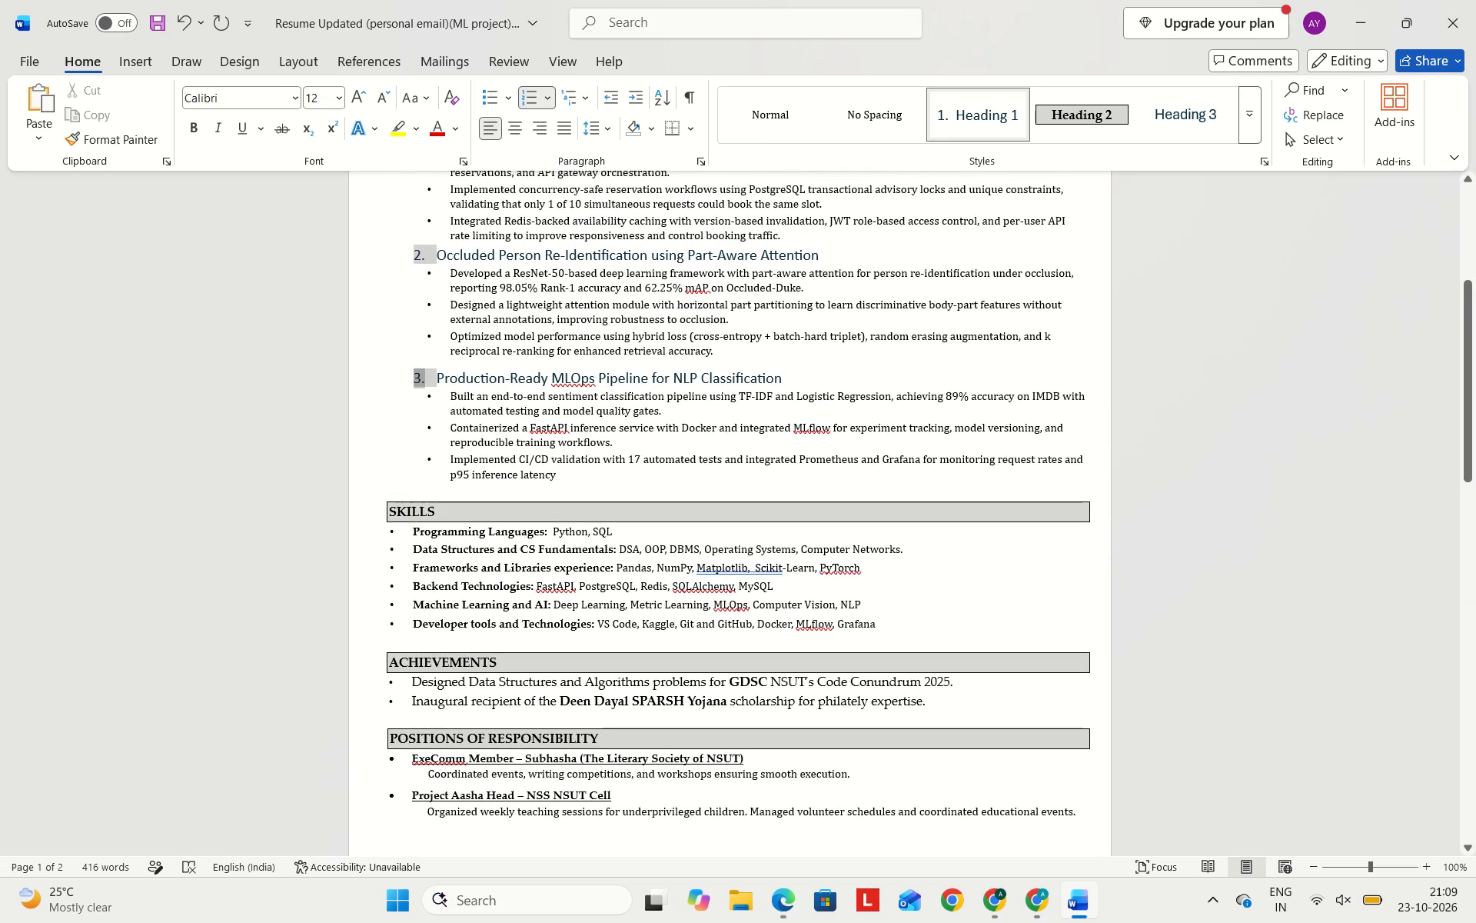
pyautogui.click(565, 492)
pyautogui.press('BackSpace')
pyautogui.press('BackSpace')
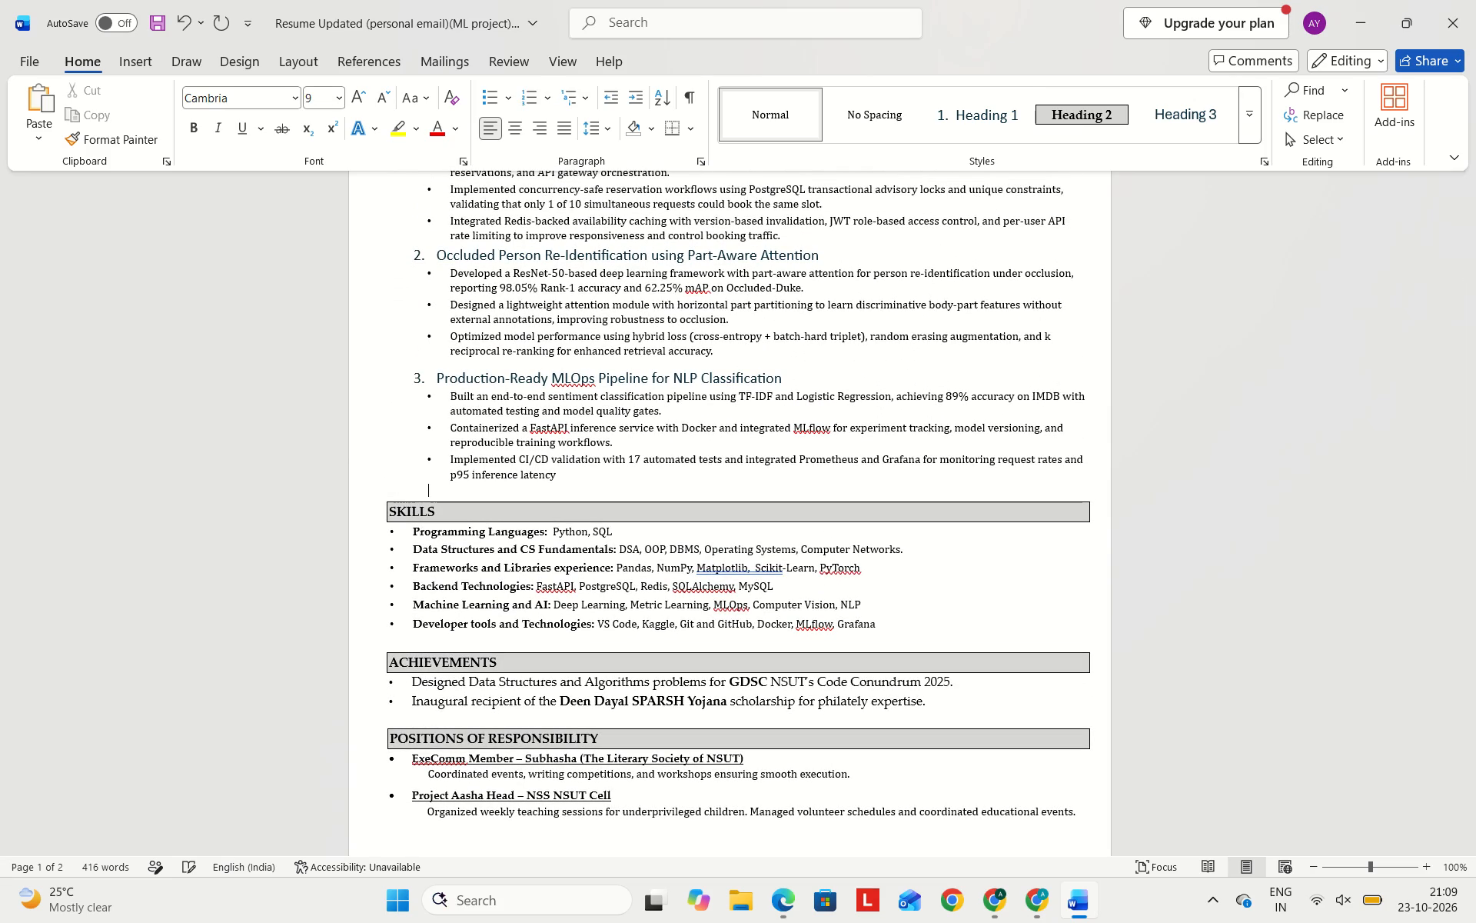
pyautogui.press('BackSpace')
pyautogui.press('BackSpace')
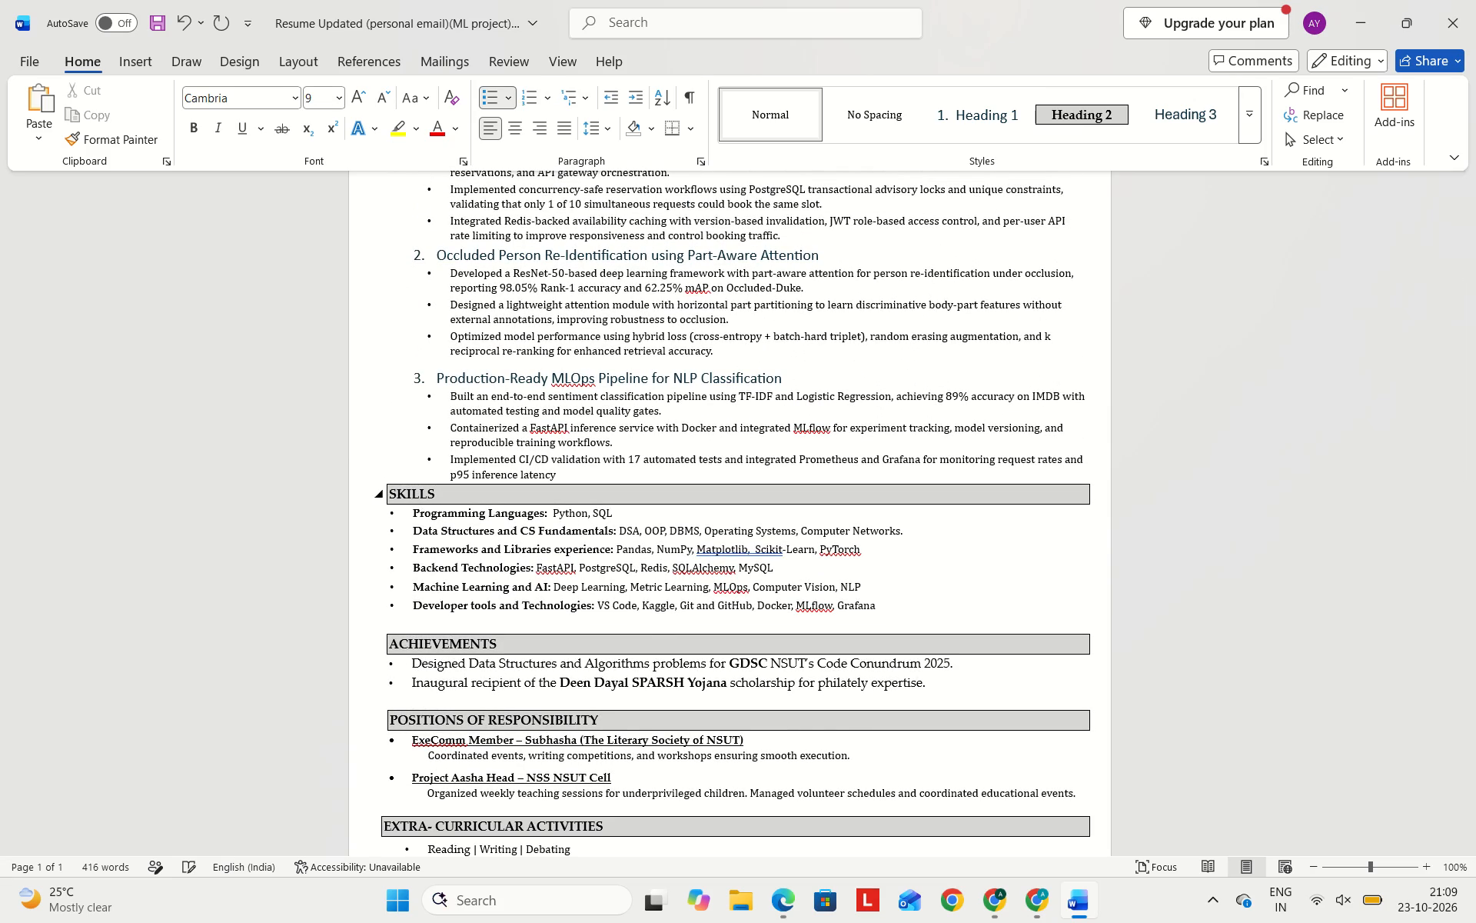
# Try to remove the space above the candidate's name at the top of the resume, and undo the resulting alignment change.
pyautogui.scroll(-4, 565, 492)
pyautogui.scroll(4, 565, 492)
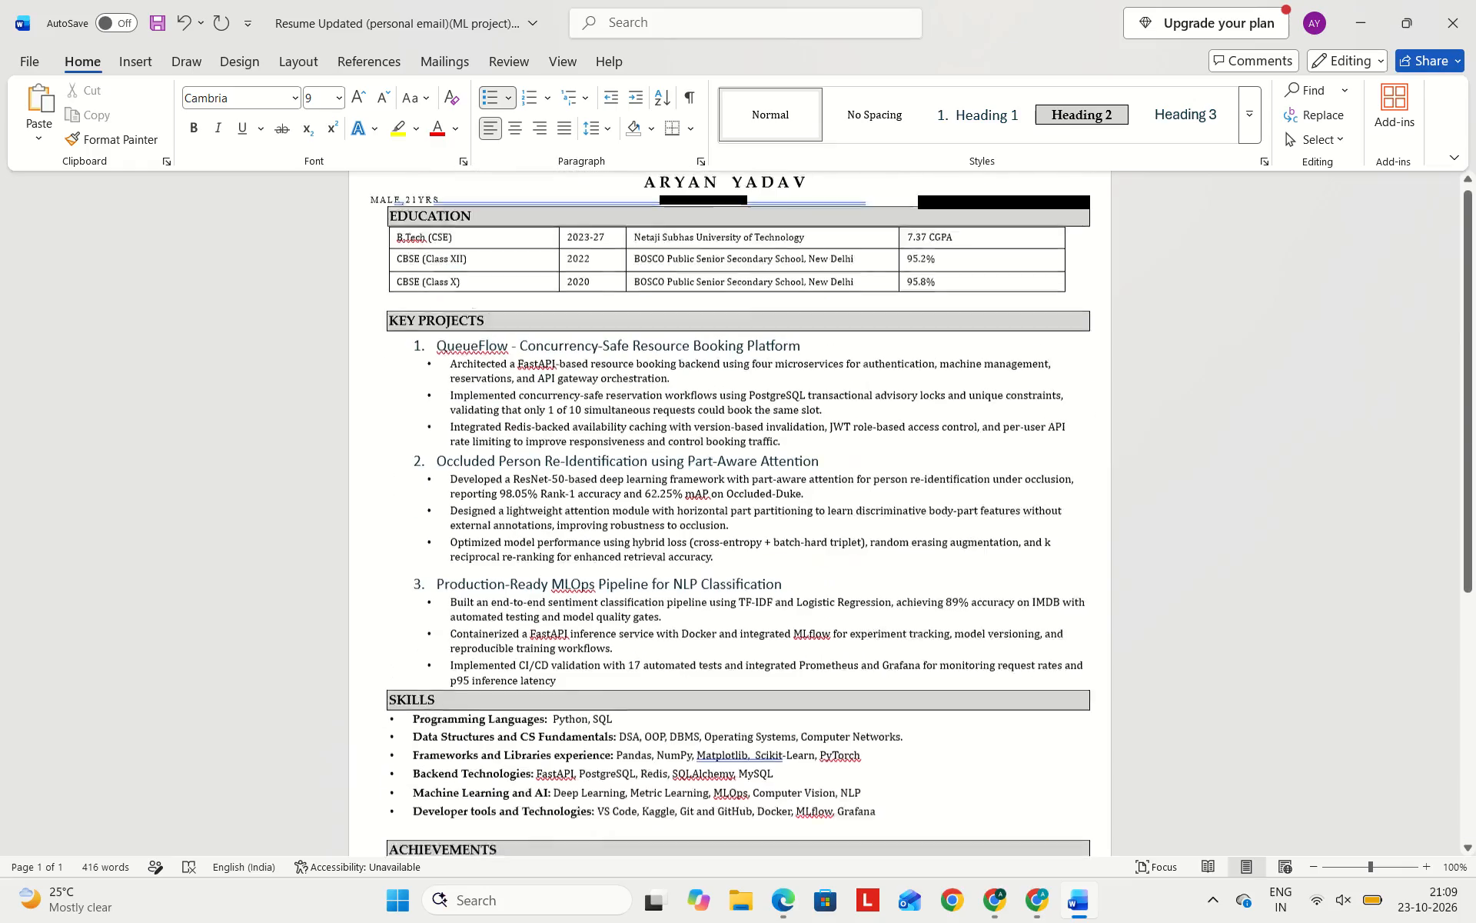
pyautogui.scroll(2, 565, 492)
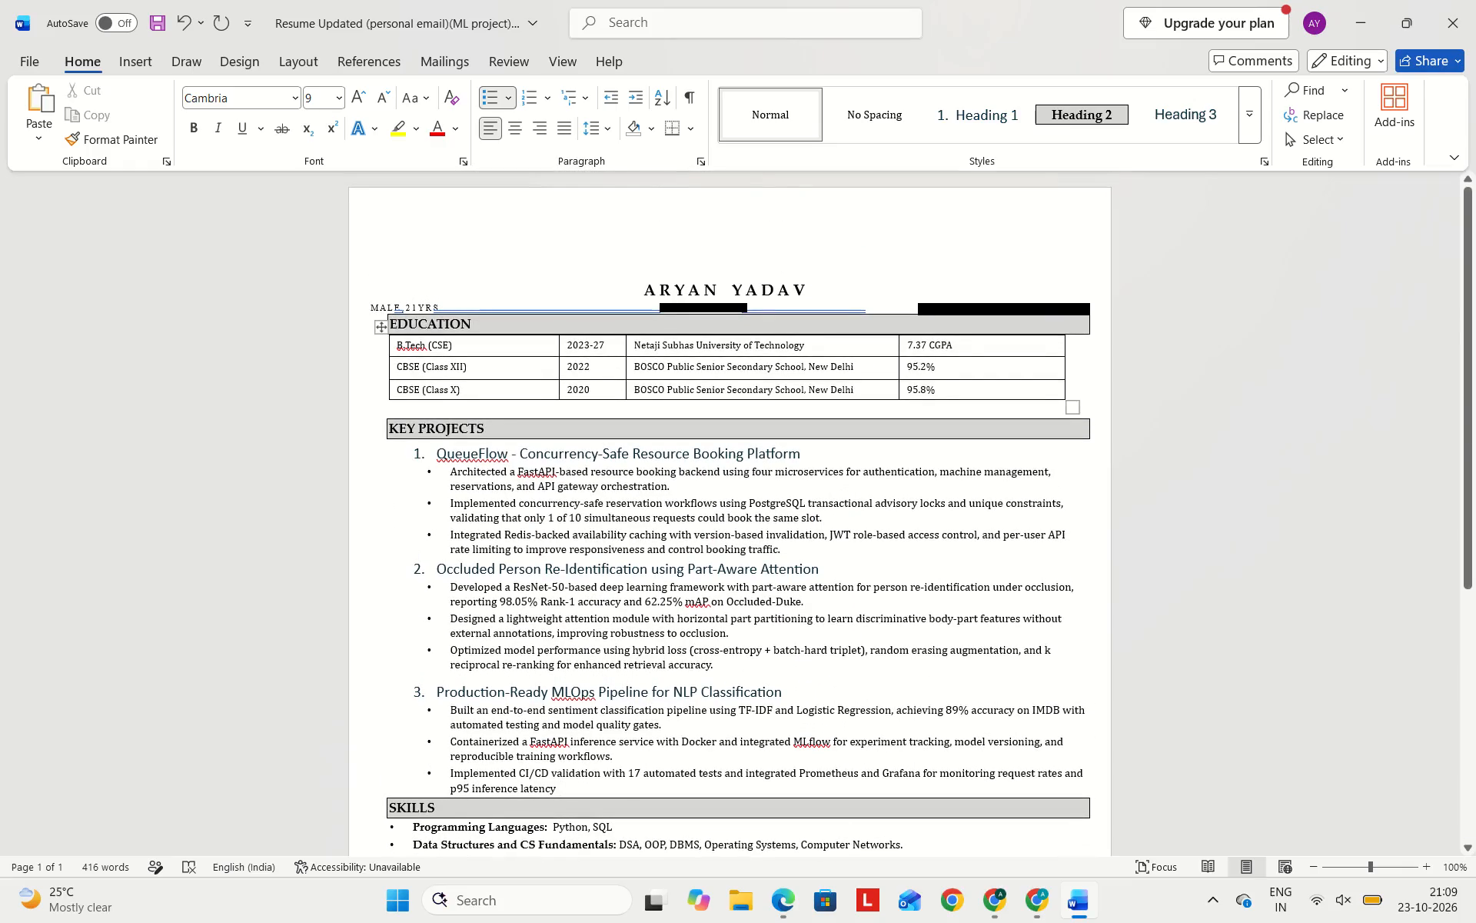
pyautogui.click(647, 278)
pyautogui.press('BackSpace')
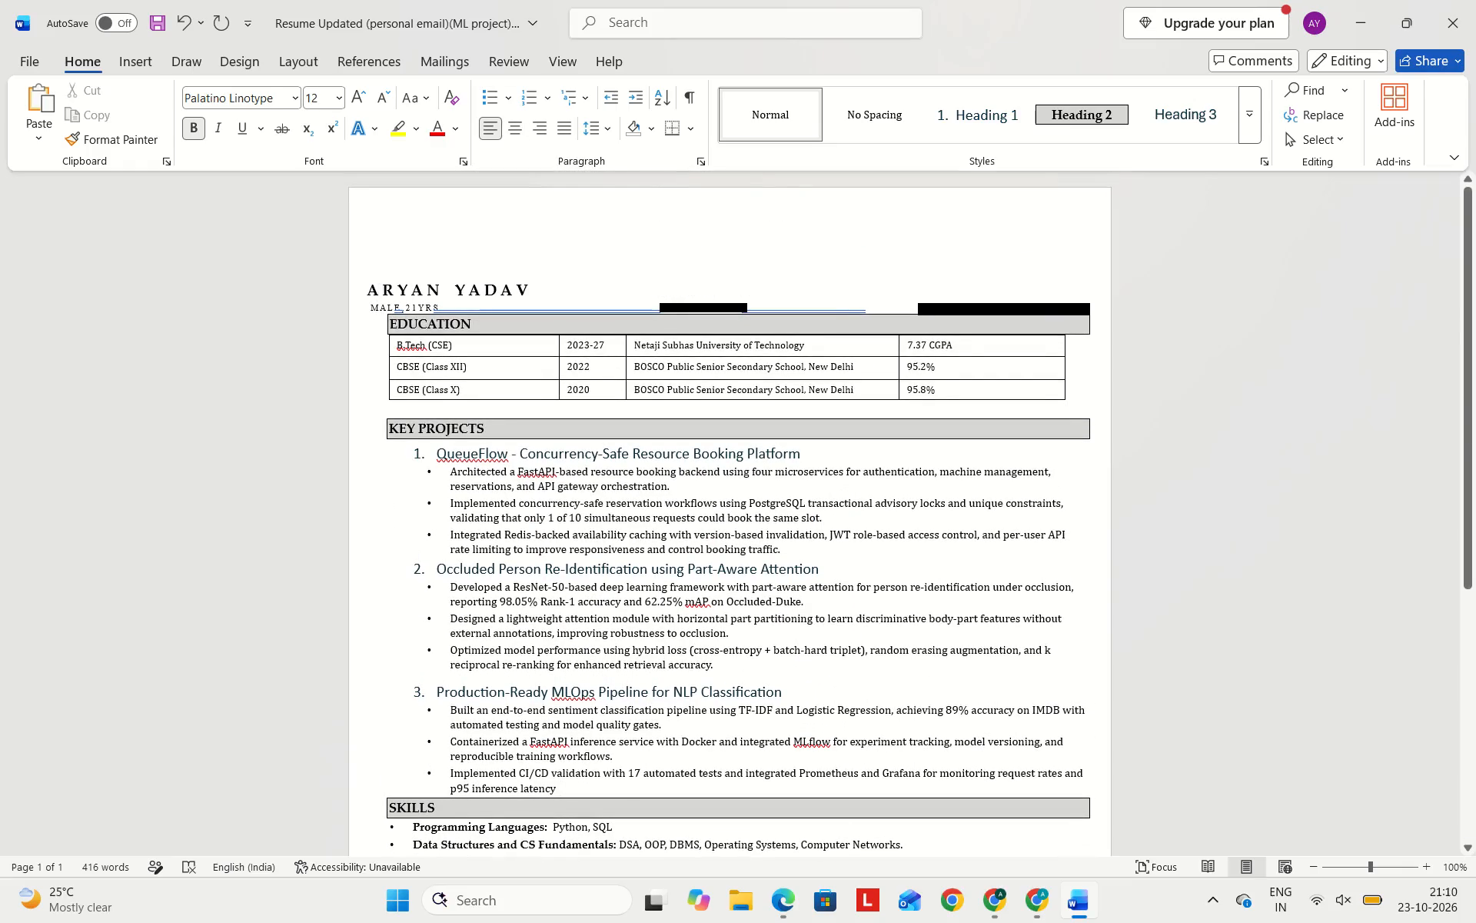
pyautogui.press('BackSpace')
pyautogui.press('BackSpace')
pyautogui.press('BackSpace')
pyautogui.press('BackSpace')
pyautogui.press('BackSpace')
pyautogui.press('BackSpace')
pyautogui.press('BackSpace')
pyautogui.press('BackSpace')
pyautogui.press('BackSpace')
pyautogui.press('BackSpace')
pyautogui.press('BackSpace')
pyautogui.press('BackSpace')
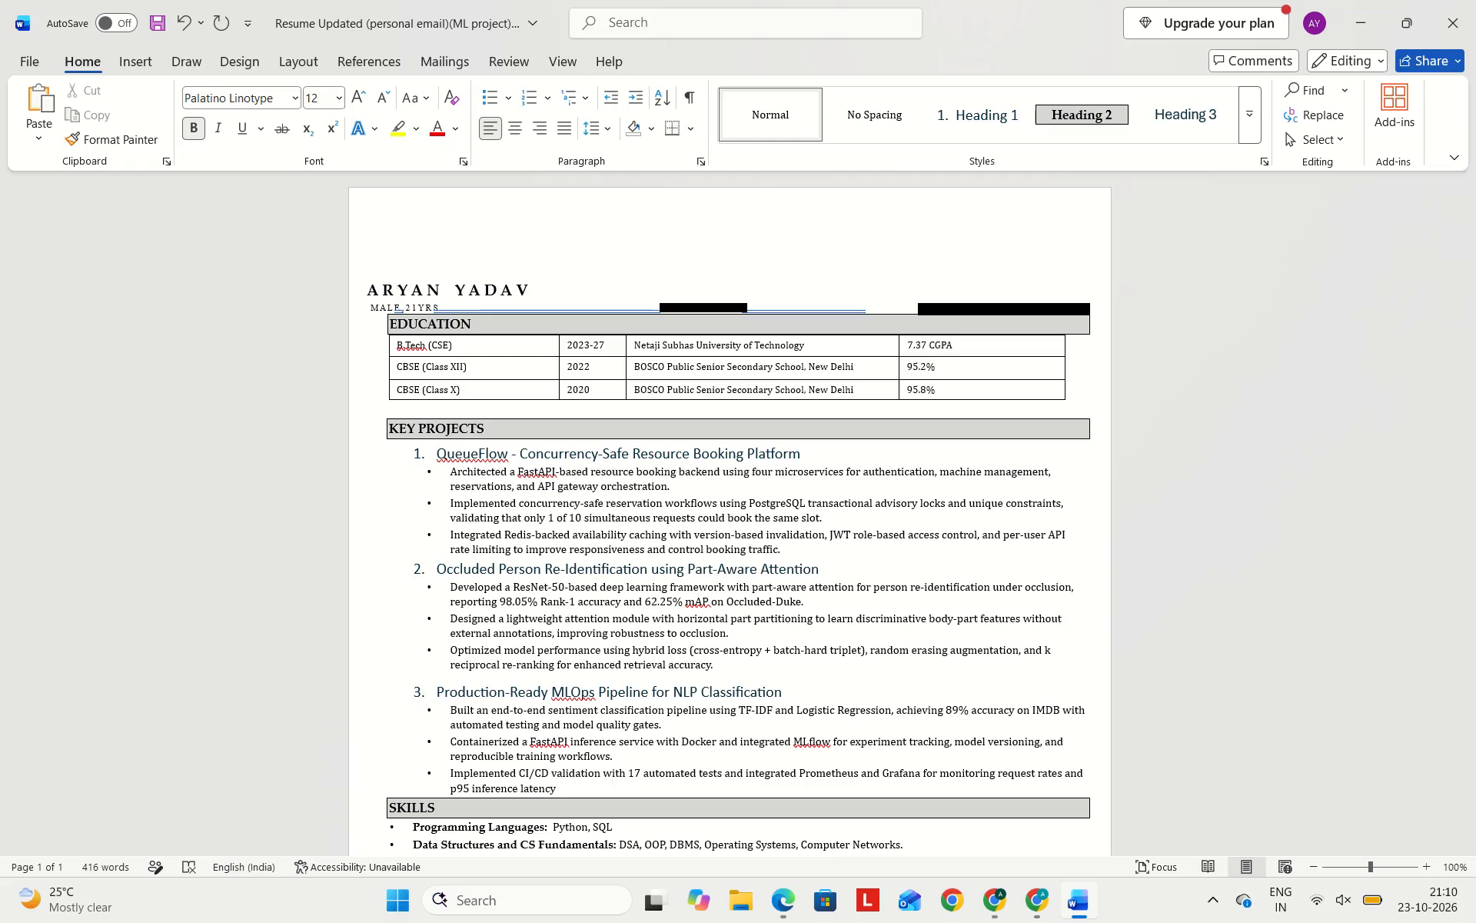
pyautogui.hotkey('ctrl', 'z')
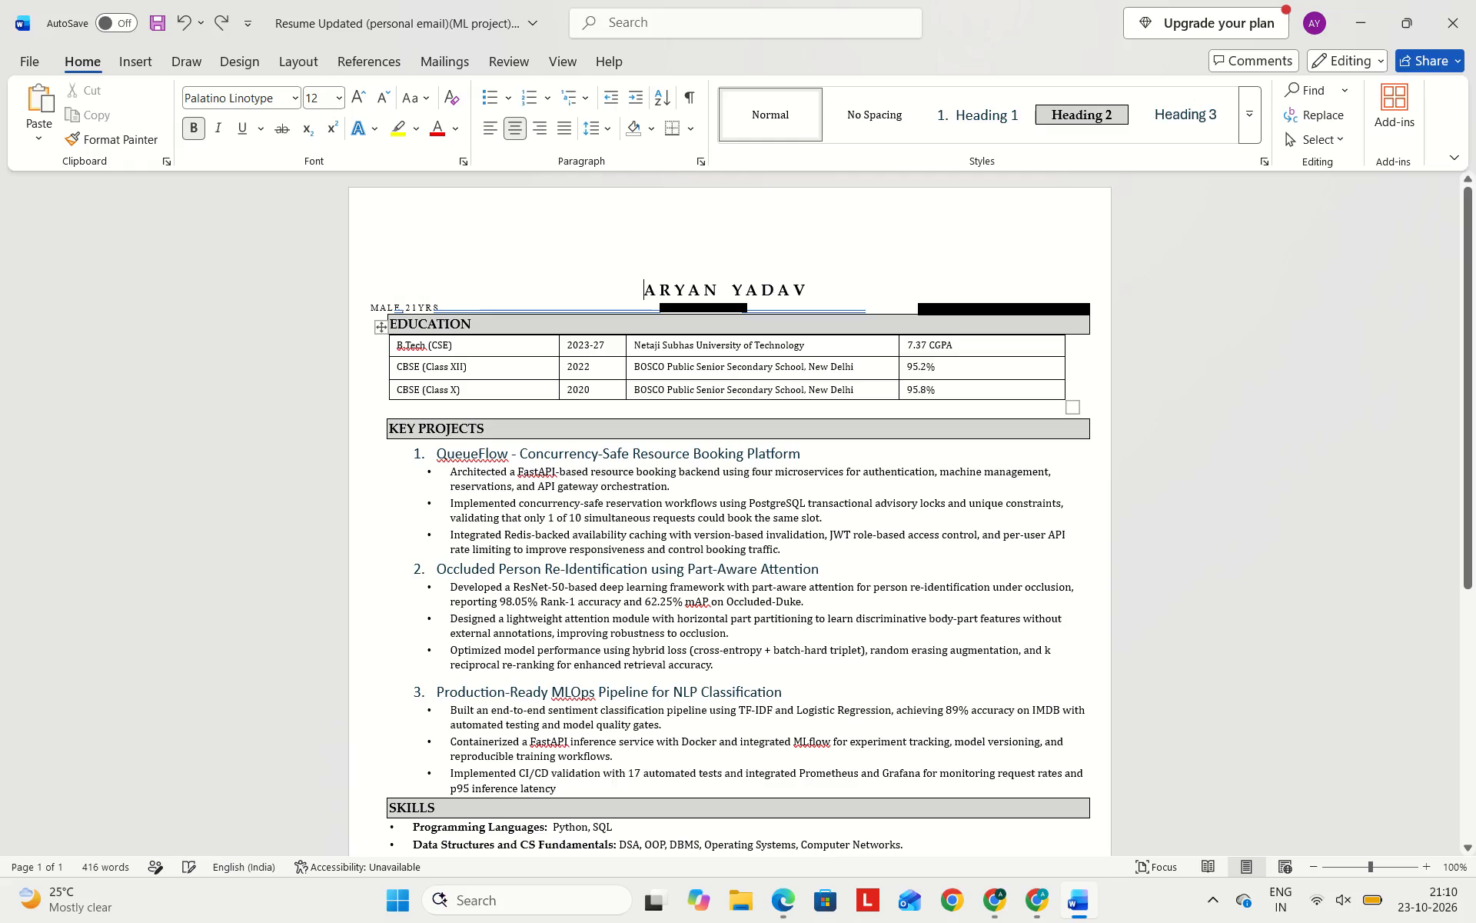
# Delete the characters before the ending of the e-mail address in the contact line below the candidate's name.
pyautogui.click(949, 305)
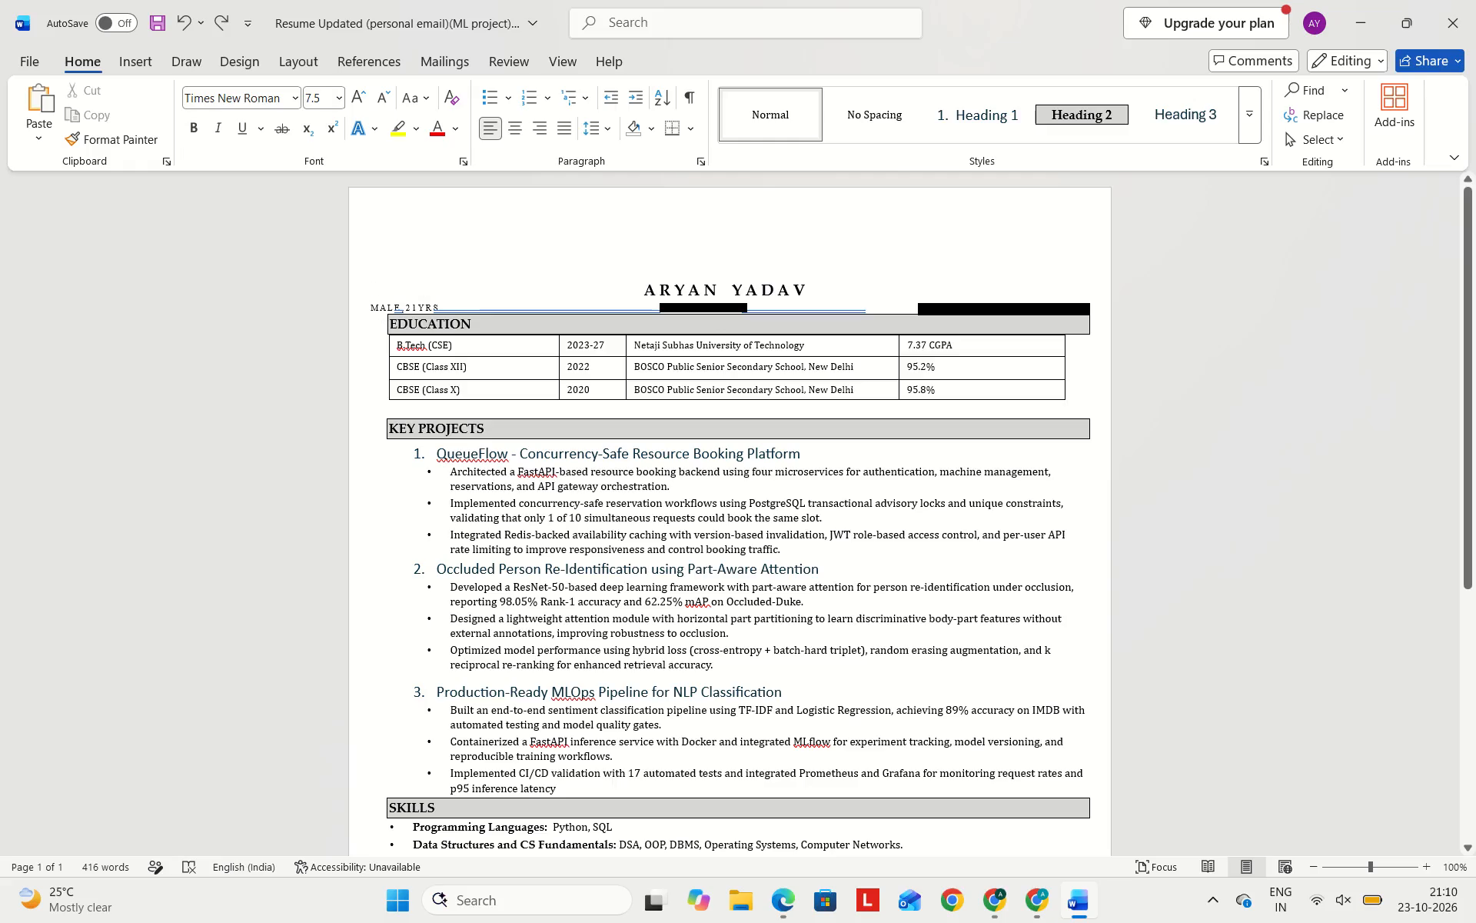
pyautogui.click(1022, 306)
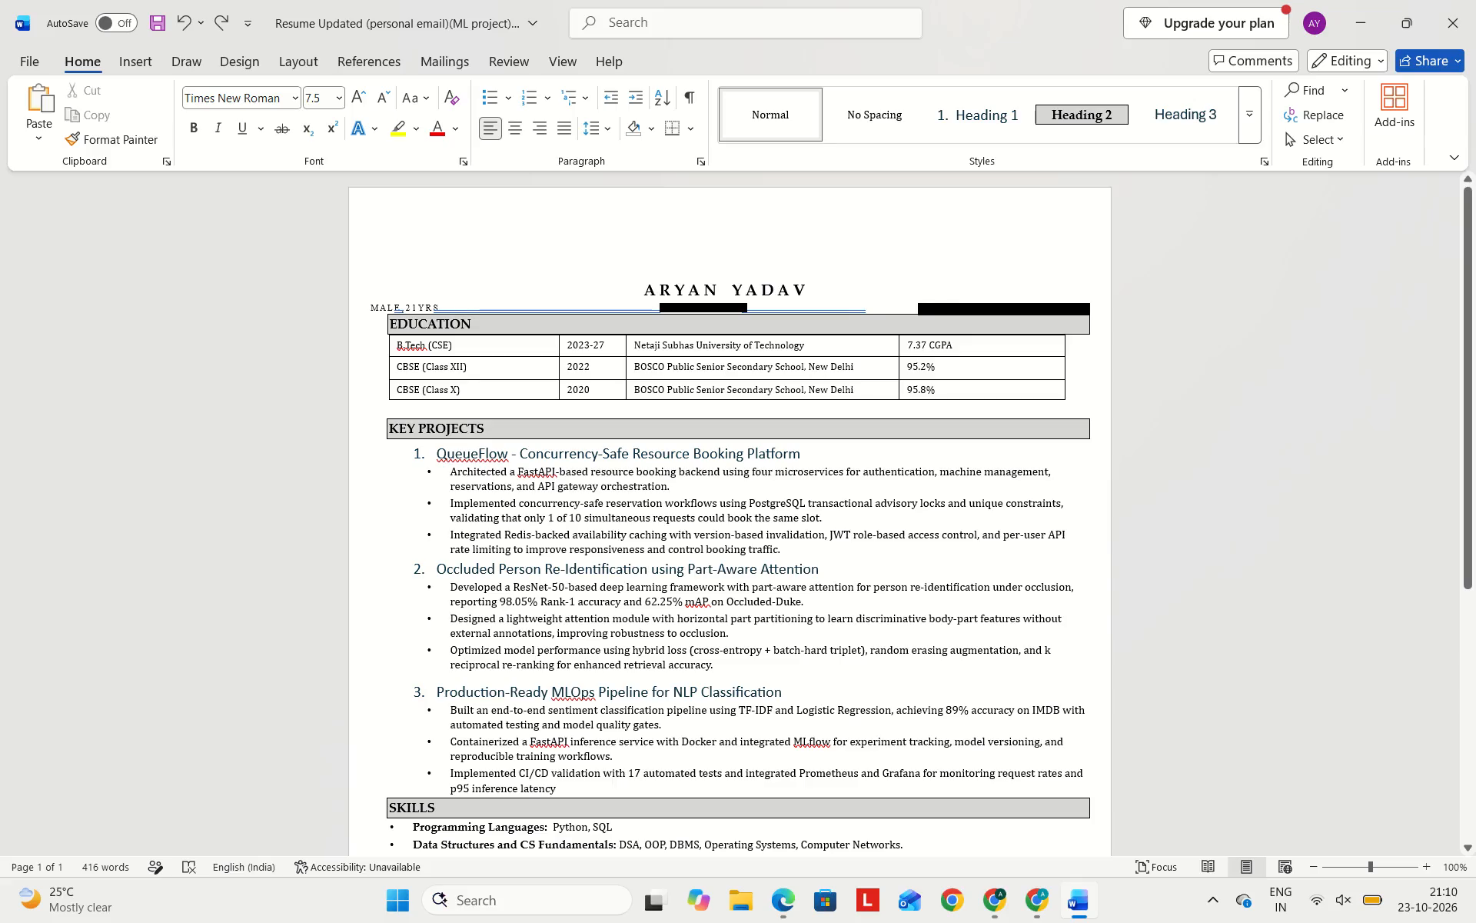
pyautogui.click(1061, 304)
pyautogui.press('BackSpace')
pyautogui.press('BackSpace')
pyautogui.press('BackSpace')
pyautogui.press('BackSpace')
pyautogui.press('BackSpace')
pyautogui.press('BackSpace')
pyautogui.press('BackSpace')
pyautogui.press('BackSpace')
pyautogui.press('BackSpace')
pyautogui.press('BackSpace')
pyautogui.press('BackSpace')
pyautogui.press('BackSpace')
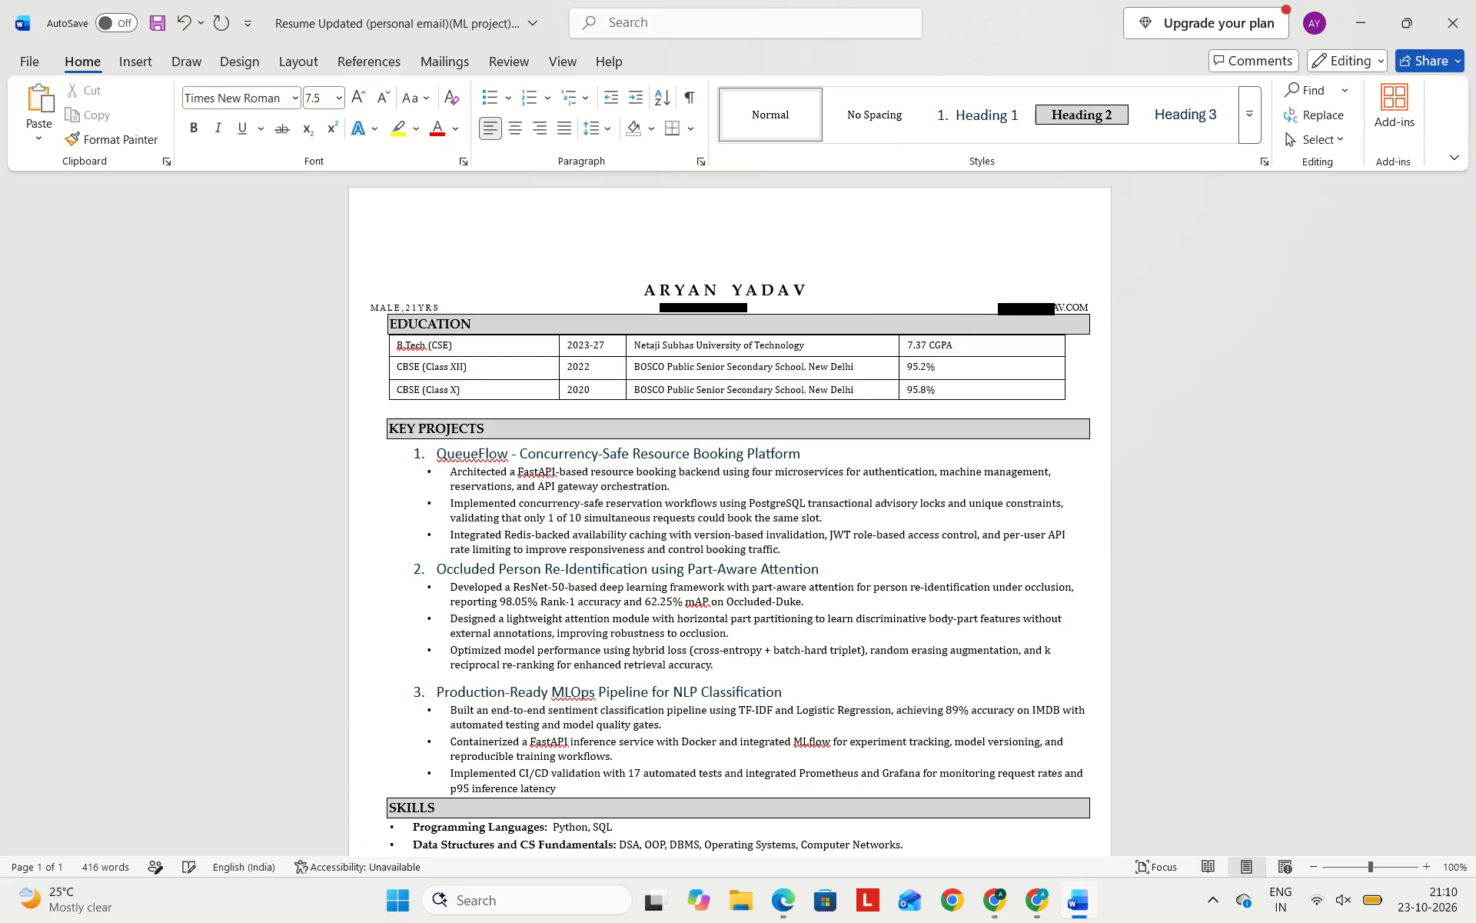
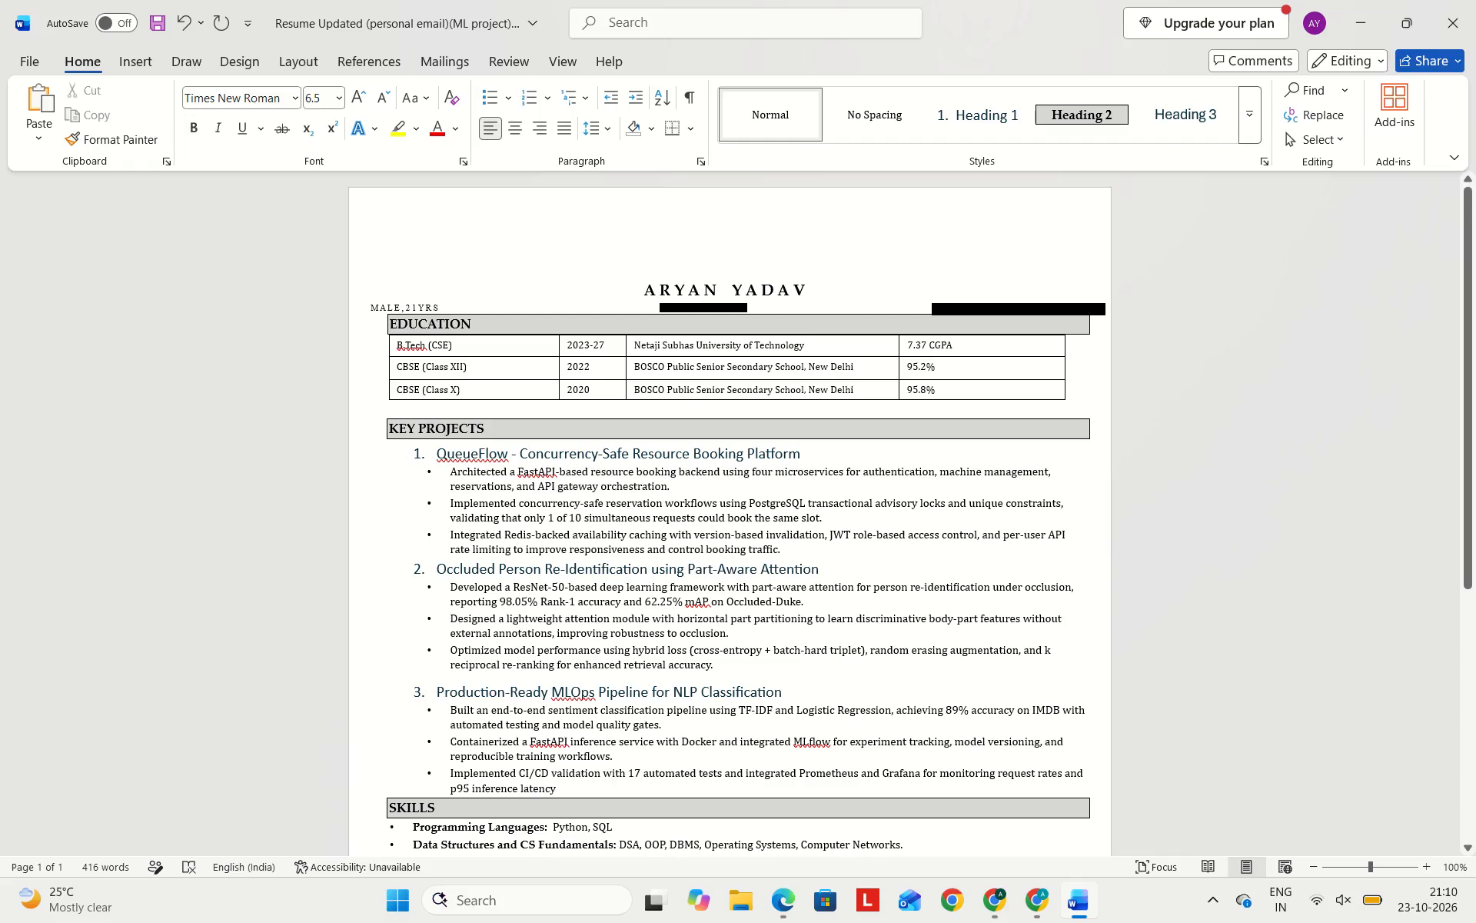
# Start saving a copy of the resume and name it "Latest Resume with concurrency project (college emial).pdf".
pyautogui.scroll(-1, 795, 549)
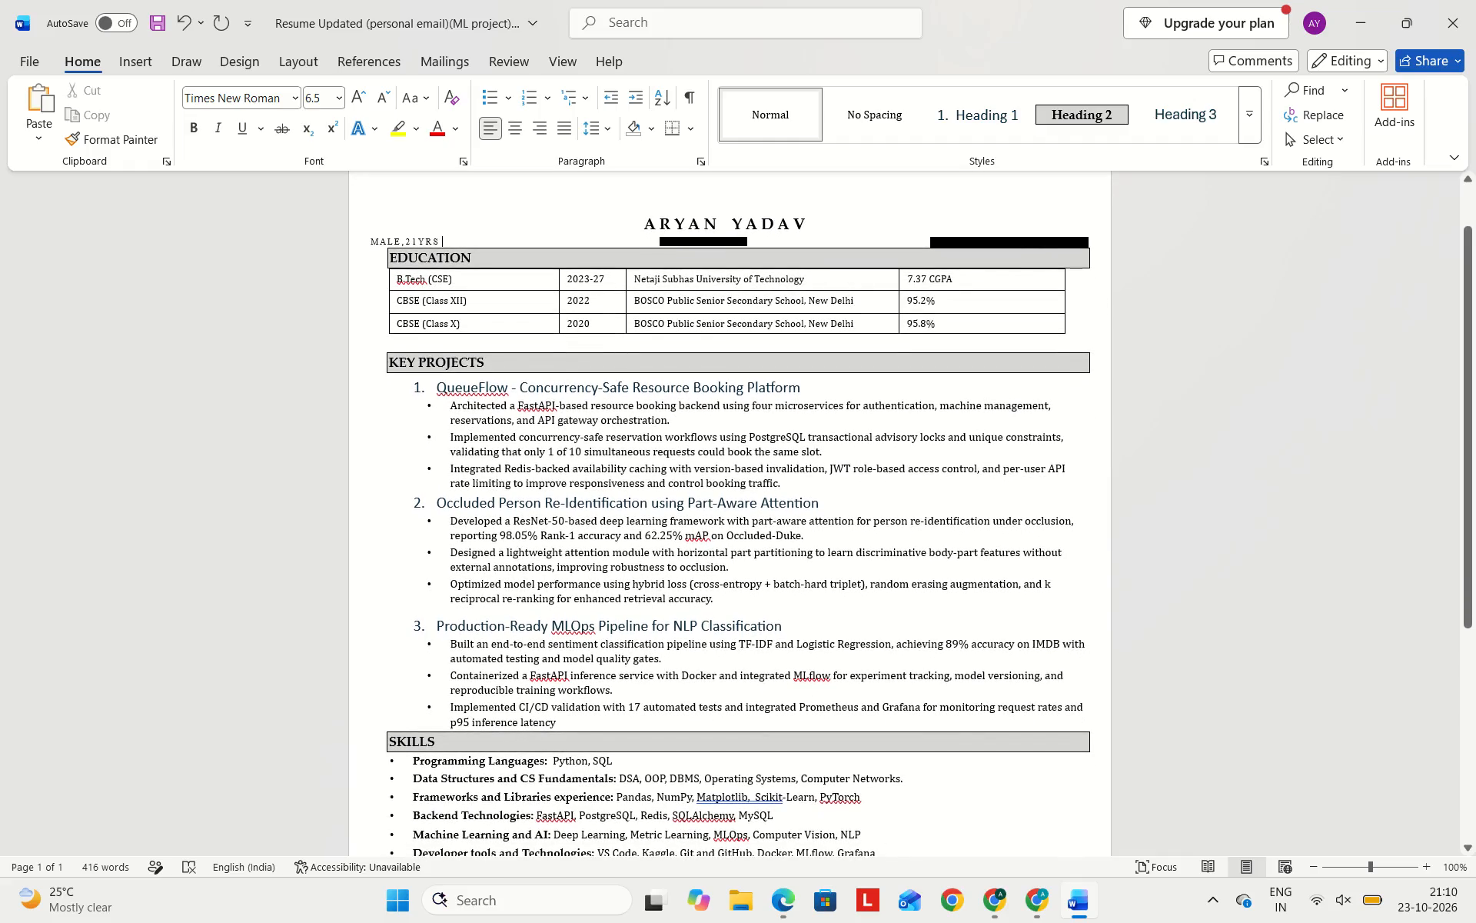
pyautogui.click(33, 58)
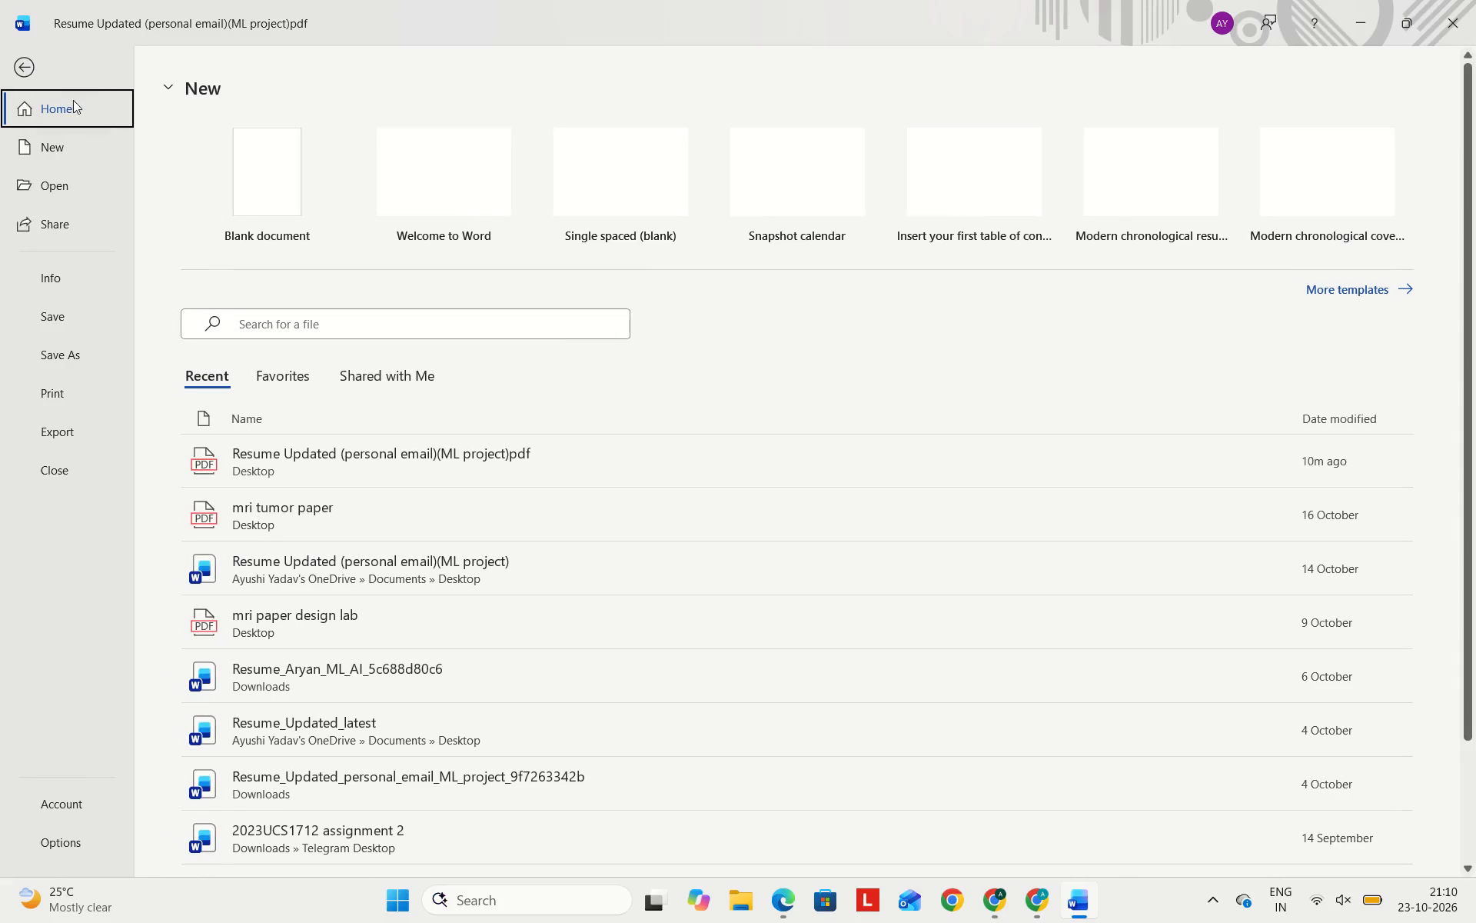
pyautogui.click(68, 352)
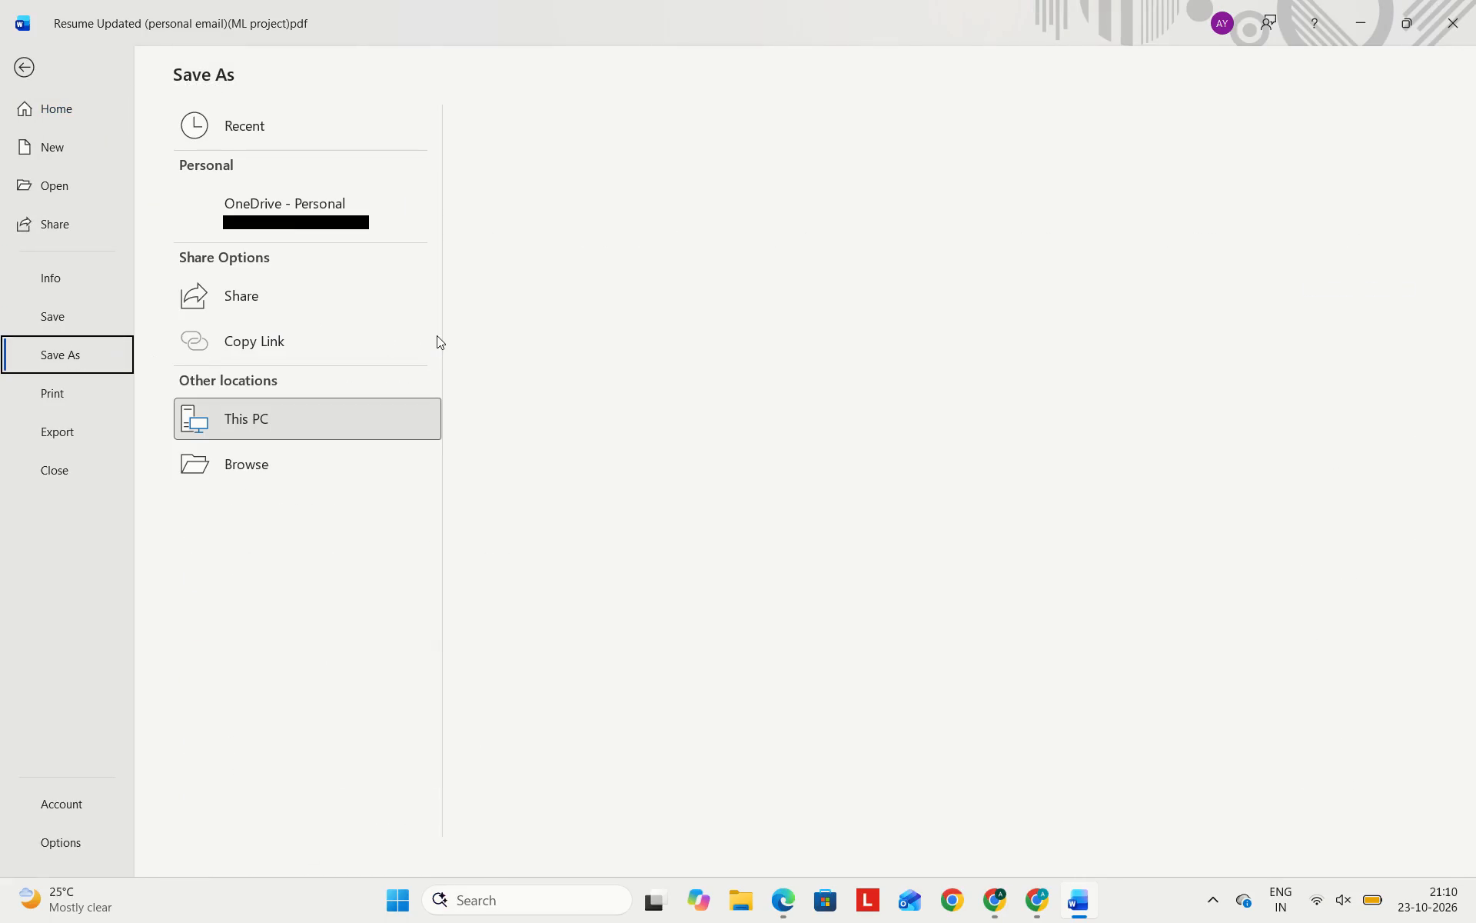
pyautogui.click(557, 234)
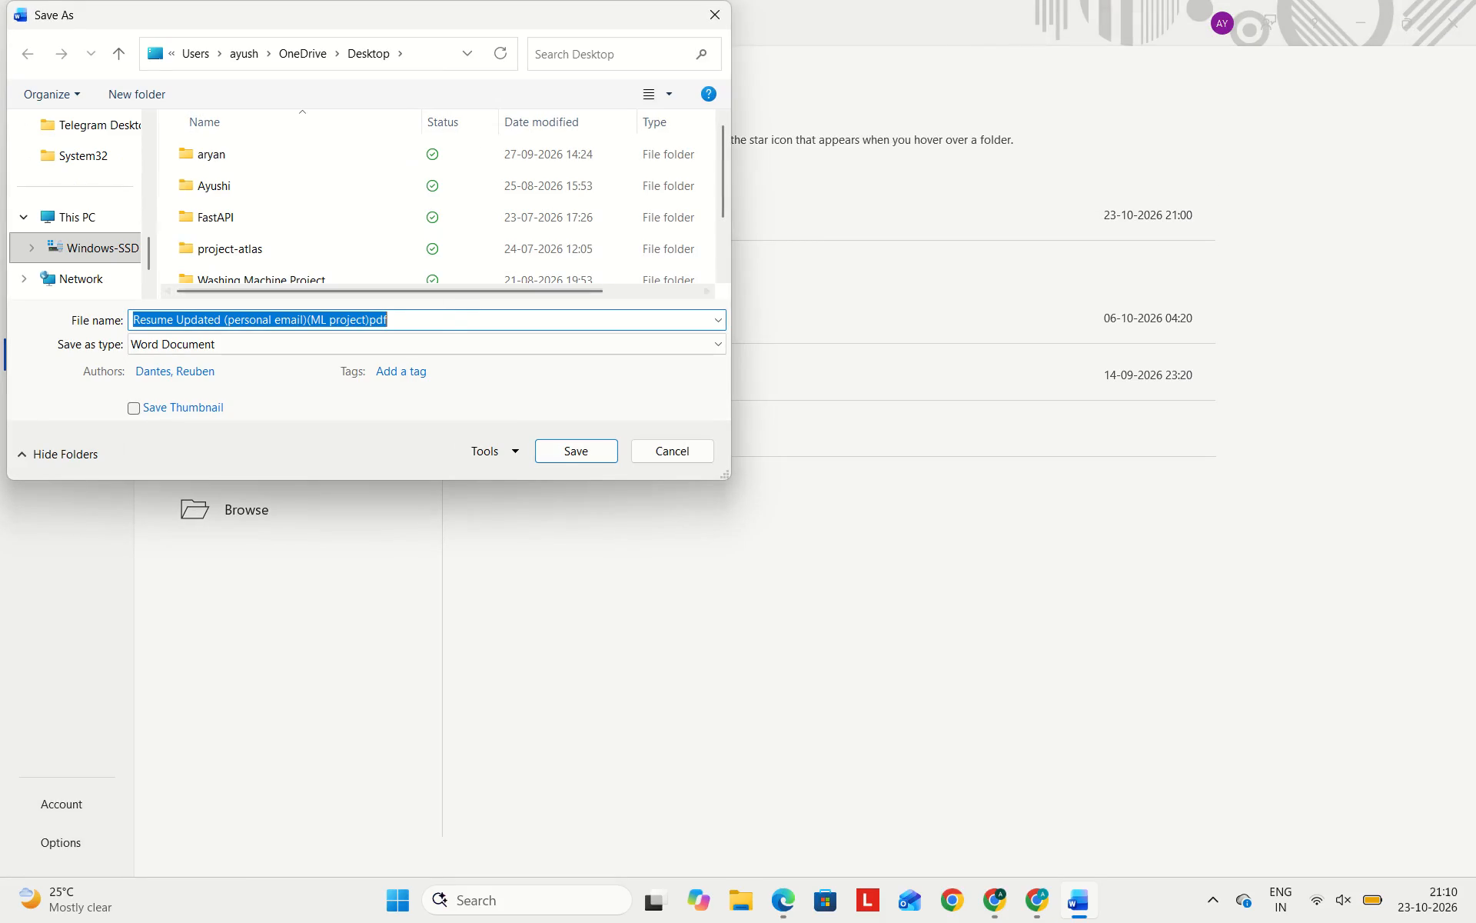
pyautogui.press('BackSpace')
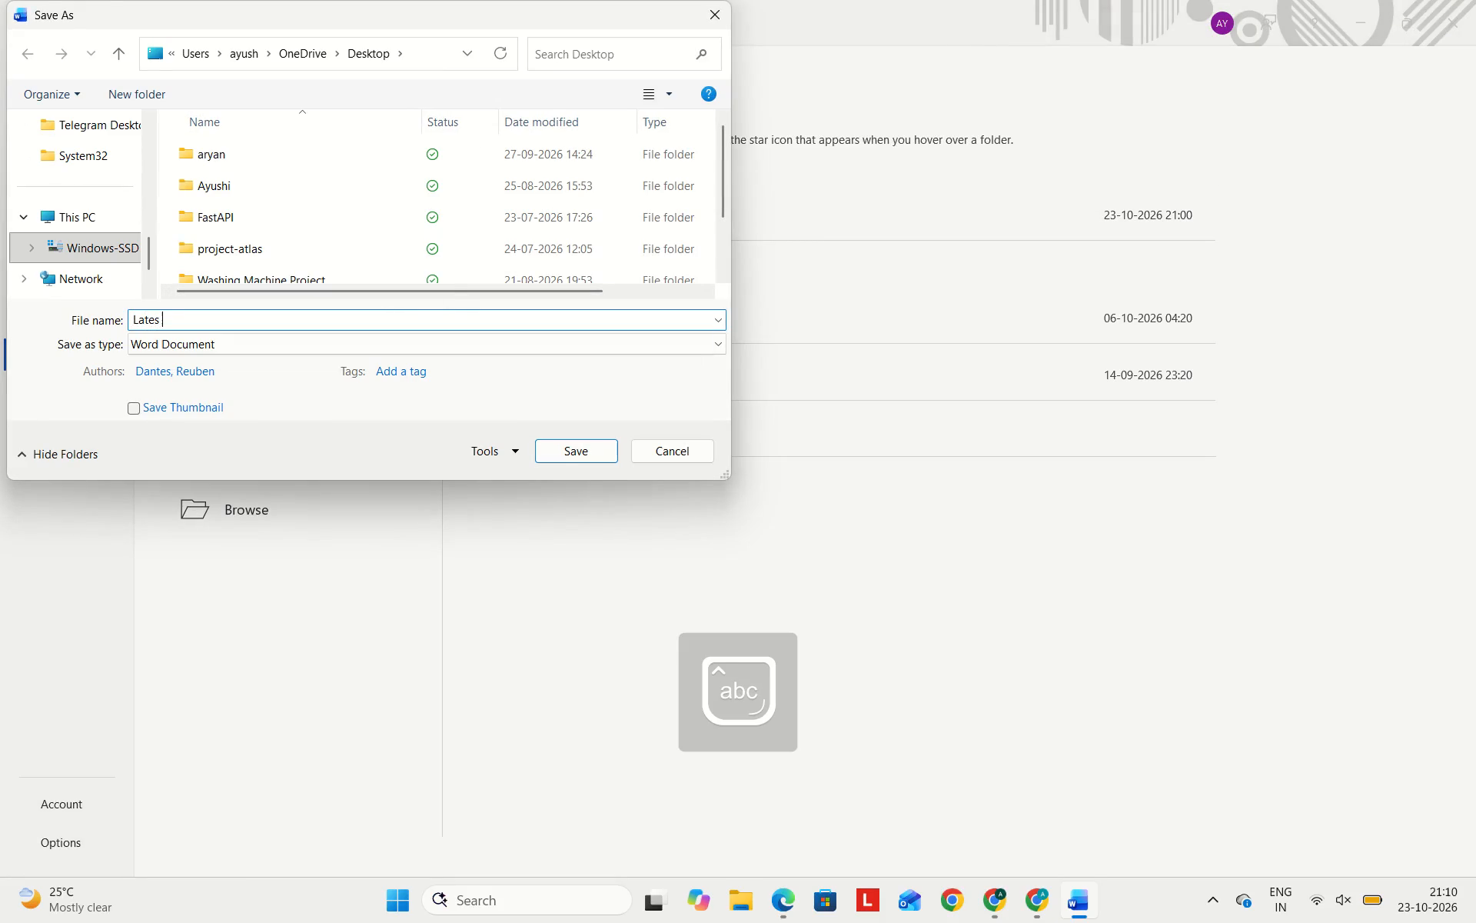
pyautogui.press('BackSpace')
pyautogui.press('Down')
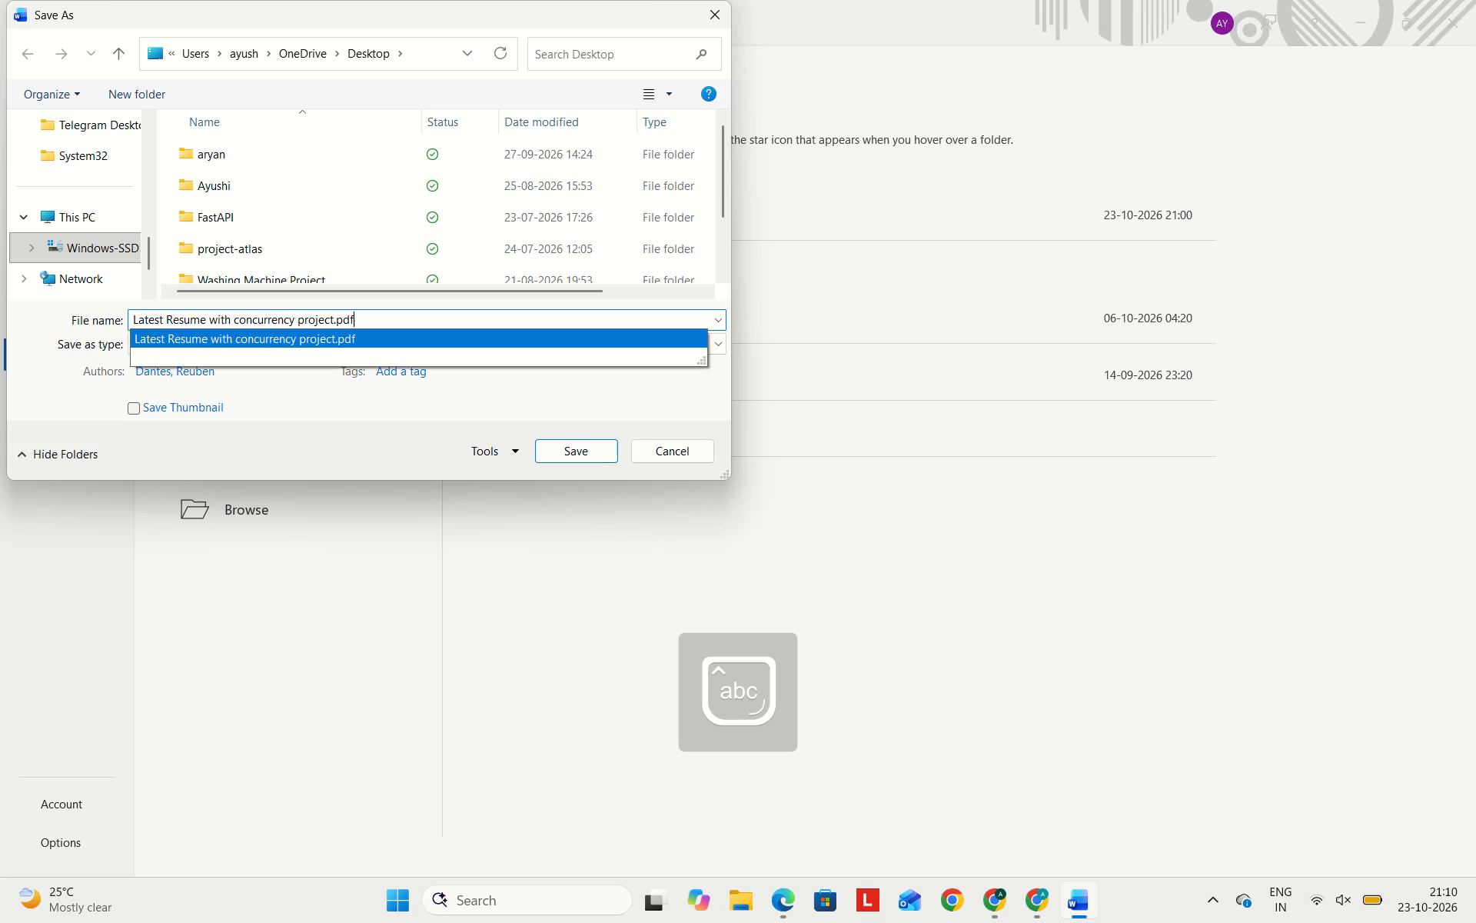
pyautogui.press('Right')
pyautogui.press('Left')
pyautogui.press('Left')
pyautogui.press('Left')
pyautogui.press('Left')
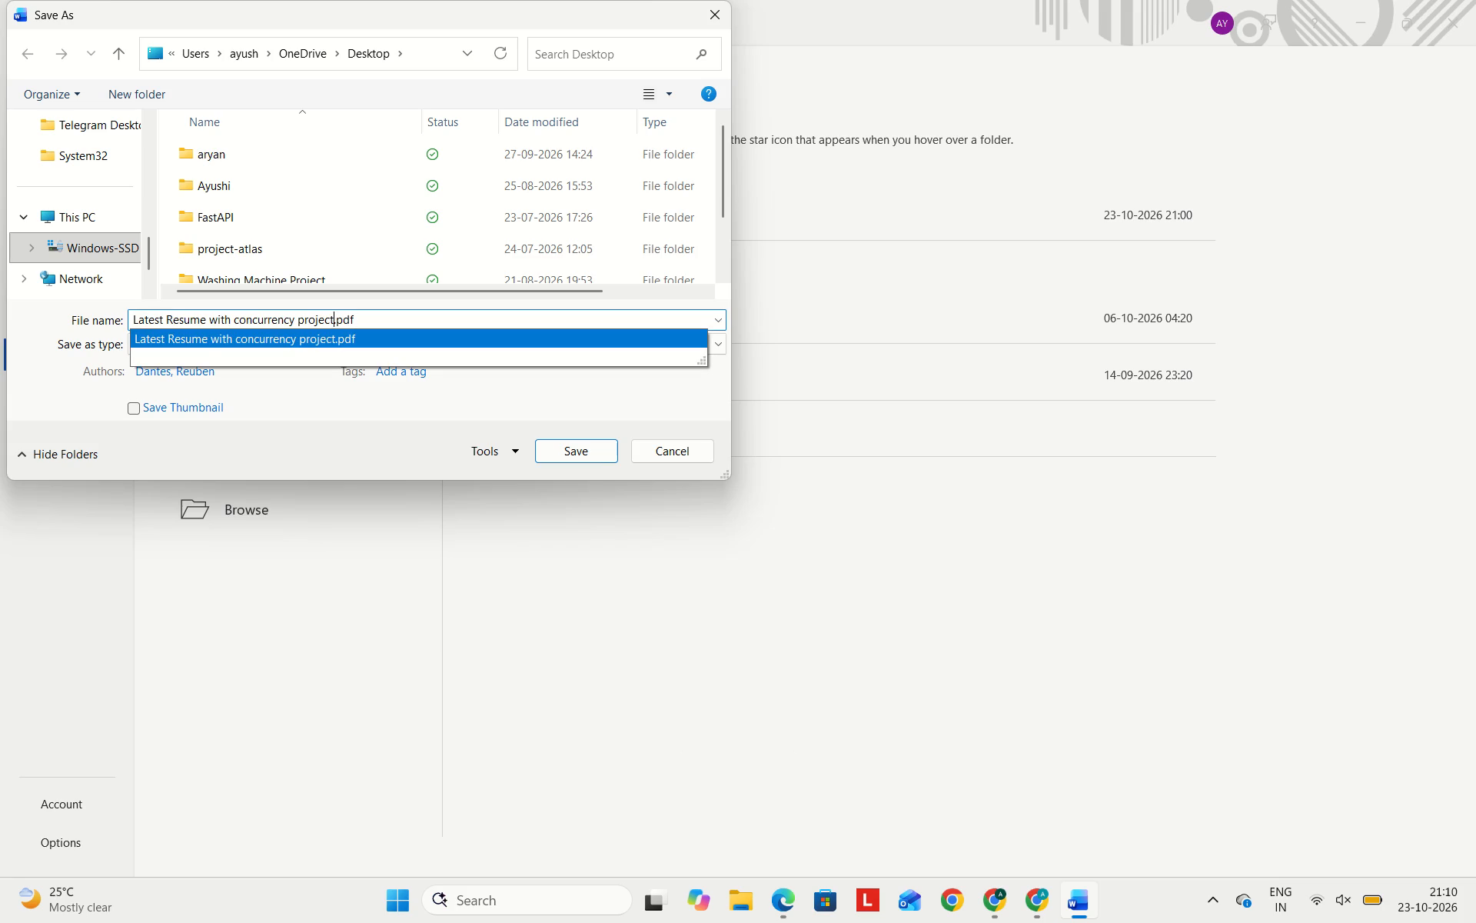
pyautogui.press('space')
pyautogui.write('(college')
pyautogui.press('space')
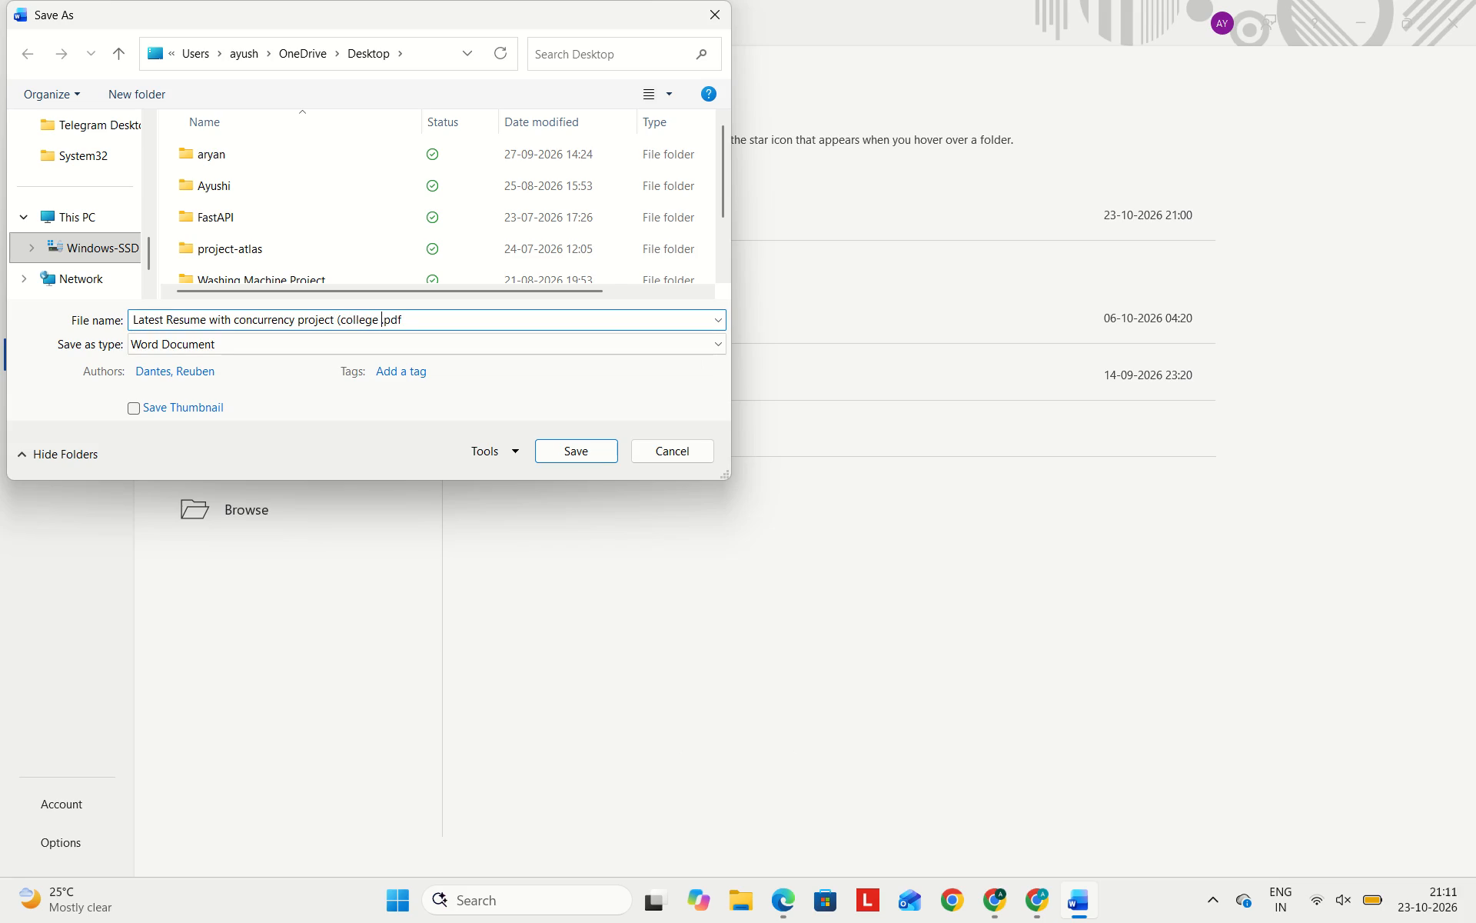
pyautogui.write('emial')
pyautogui.hotkey('shift', ')')
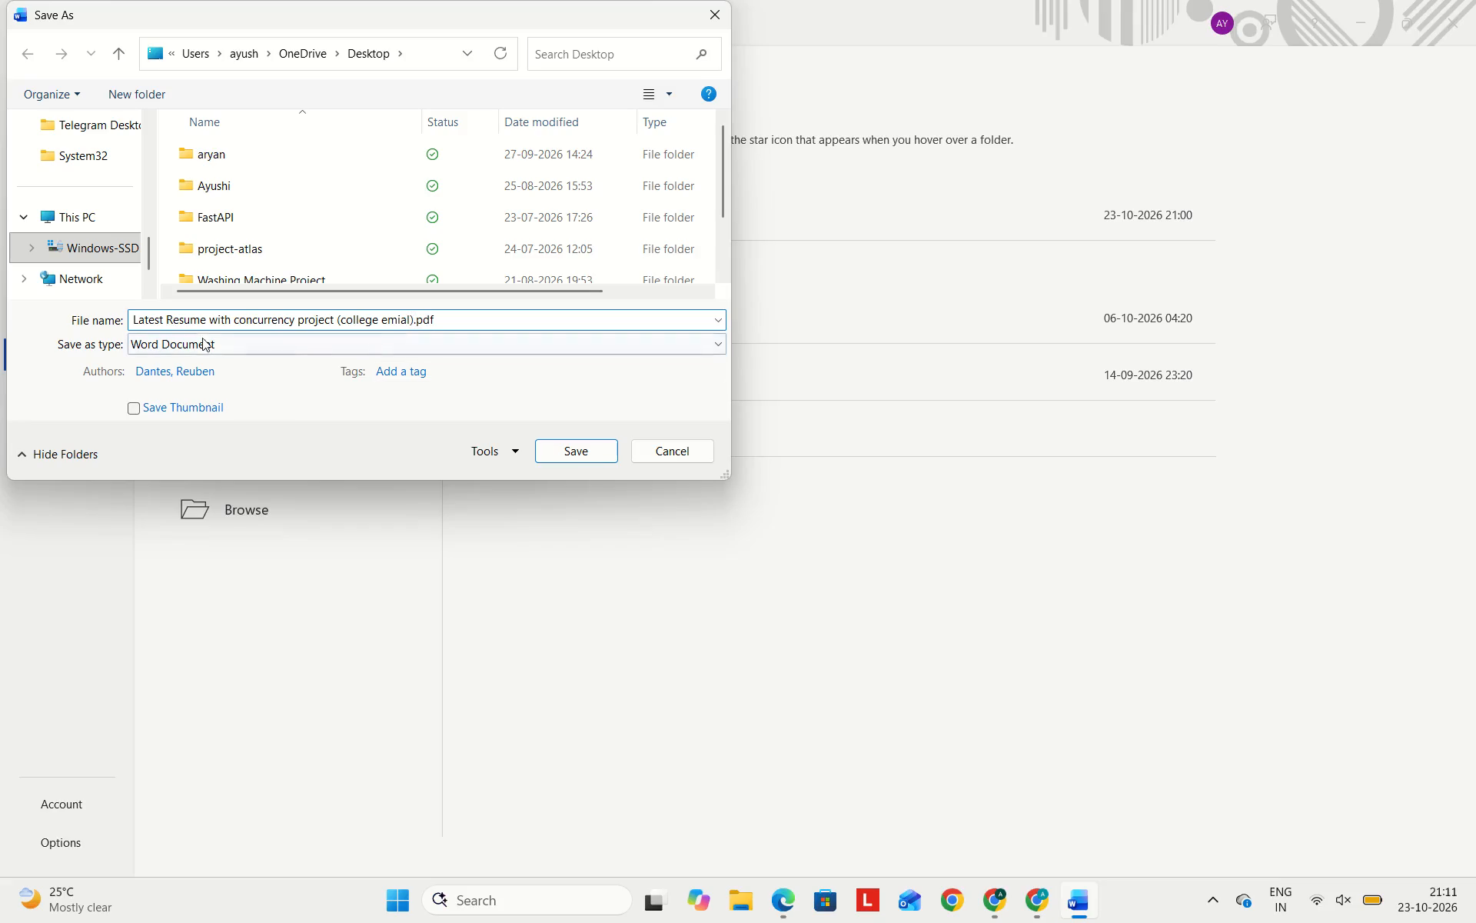
# Save the copy in PDF format to the personal OneDrive's Desktop folder, and return from the opened PDF to Word.
pyautogui.click(201, 339)
pyautogui.click(194, 456)
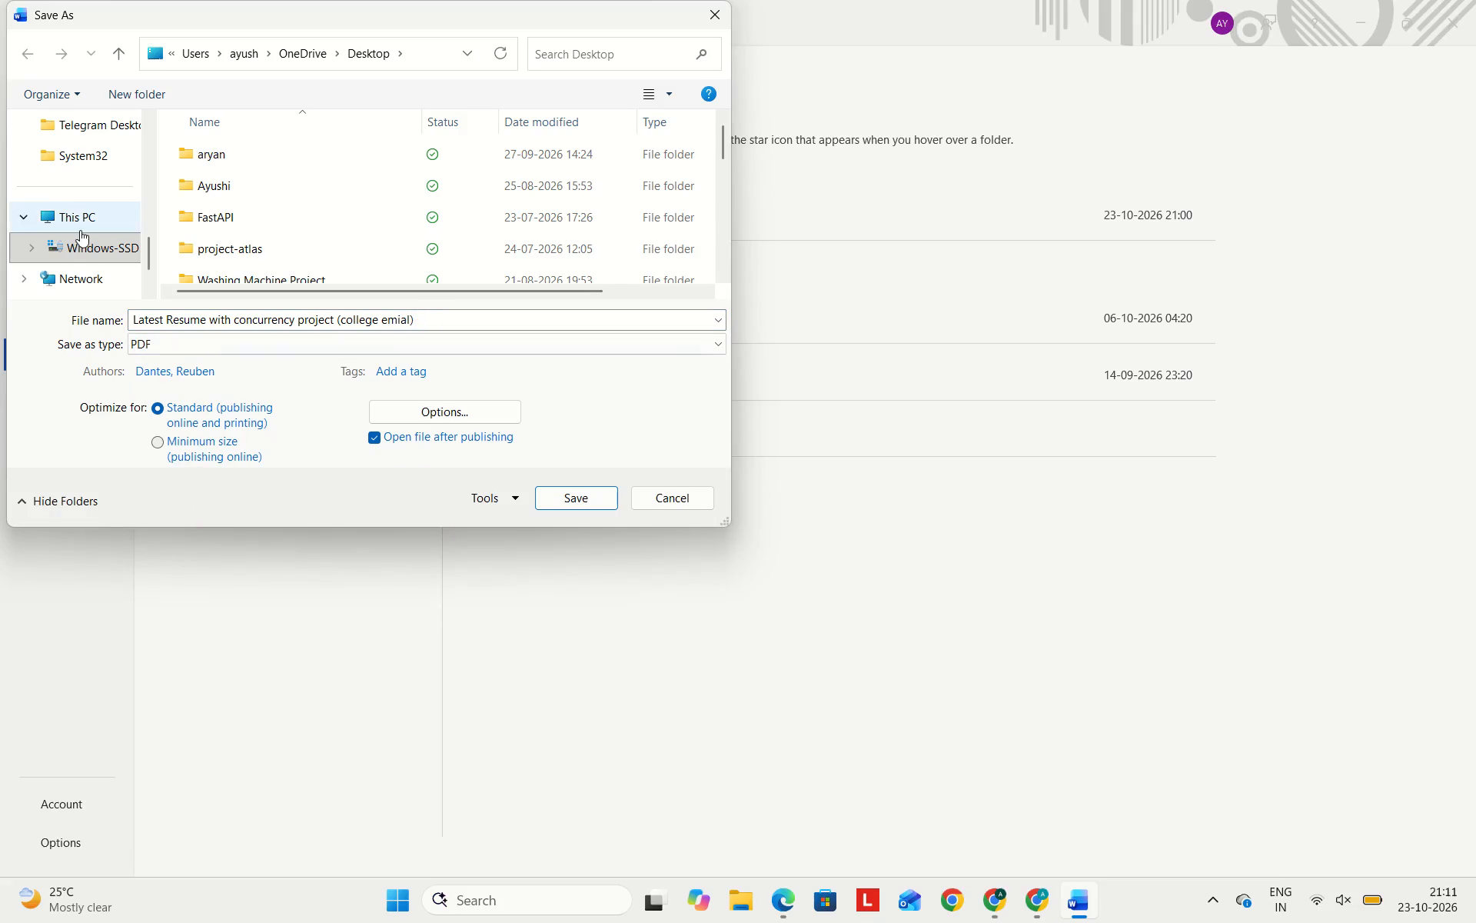
pyautogui.scroll(3, 80, 230)
pyautogui.click(79, 252)
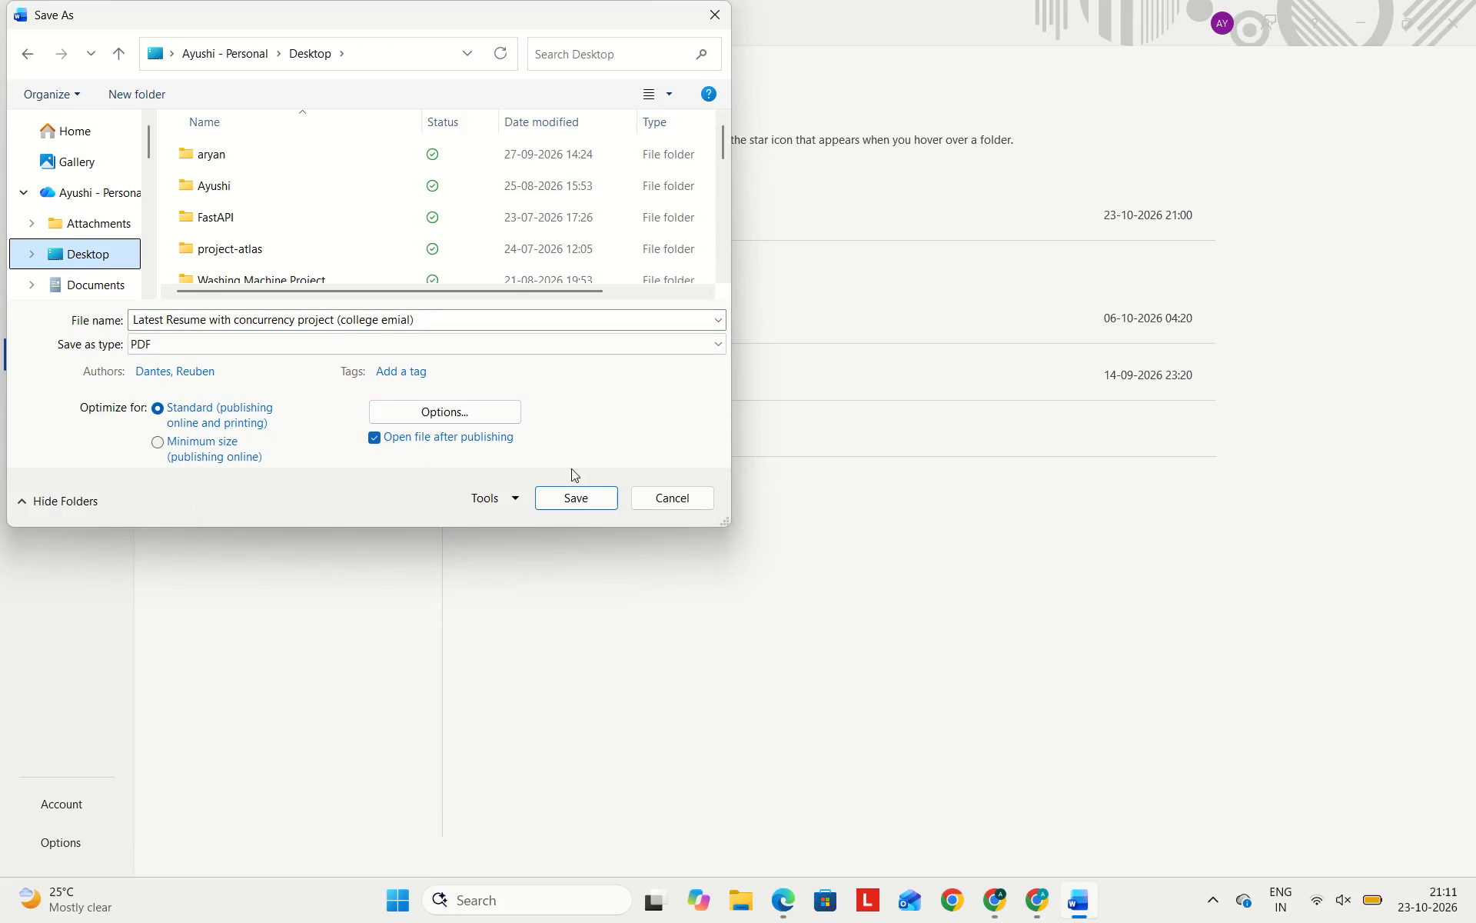
pyautogui.click(591, 492)
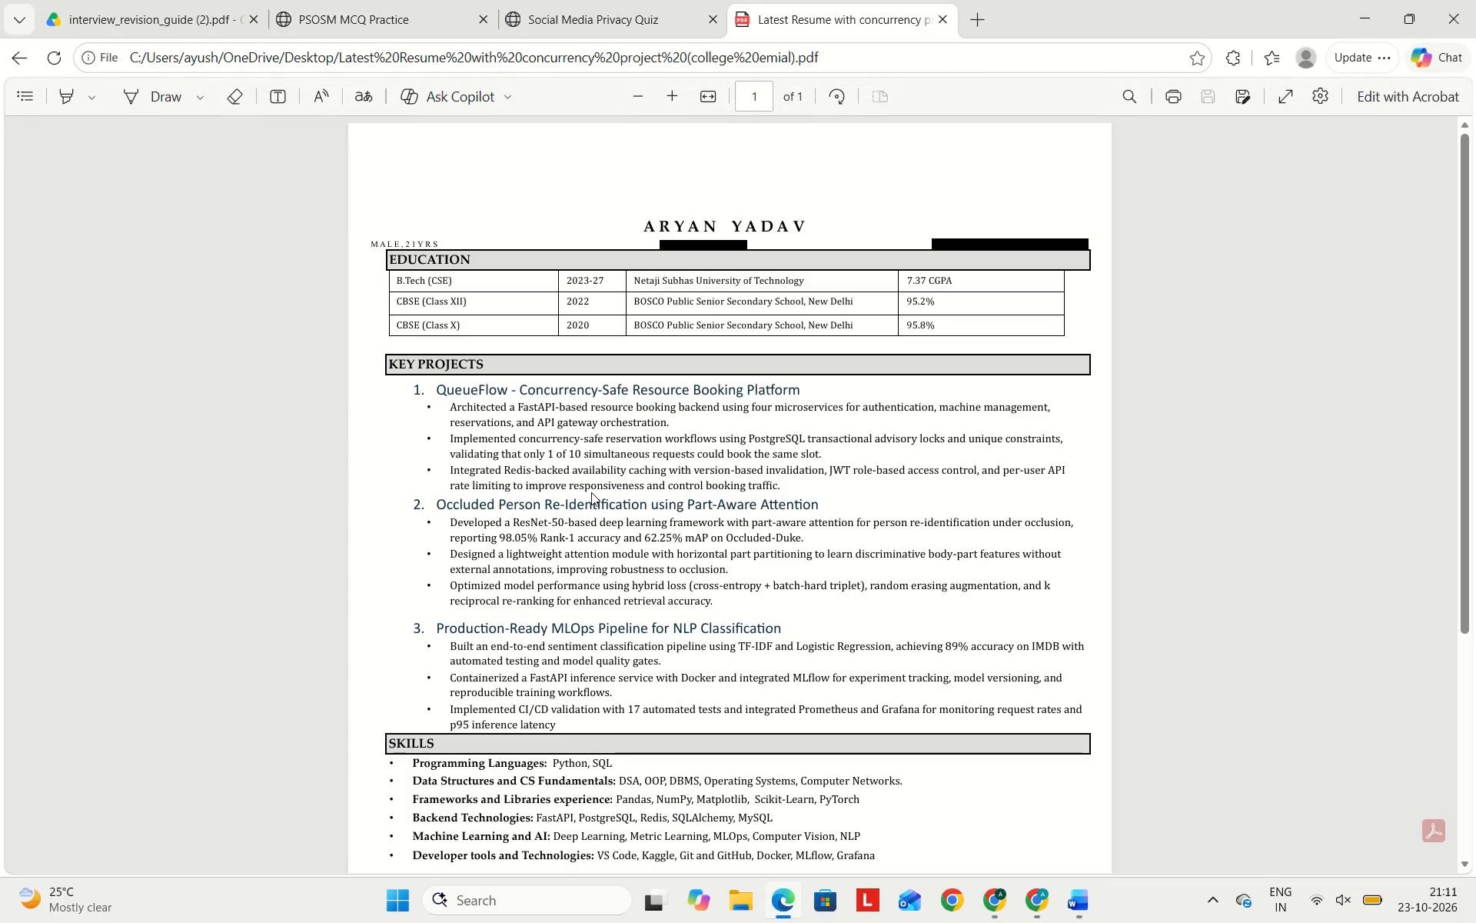
pyautogui.hotkey('ctrl', 'w')
pyautogui.hotkey('alt', 'Tab')
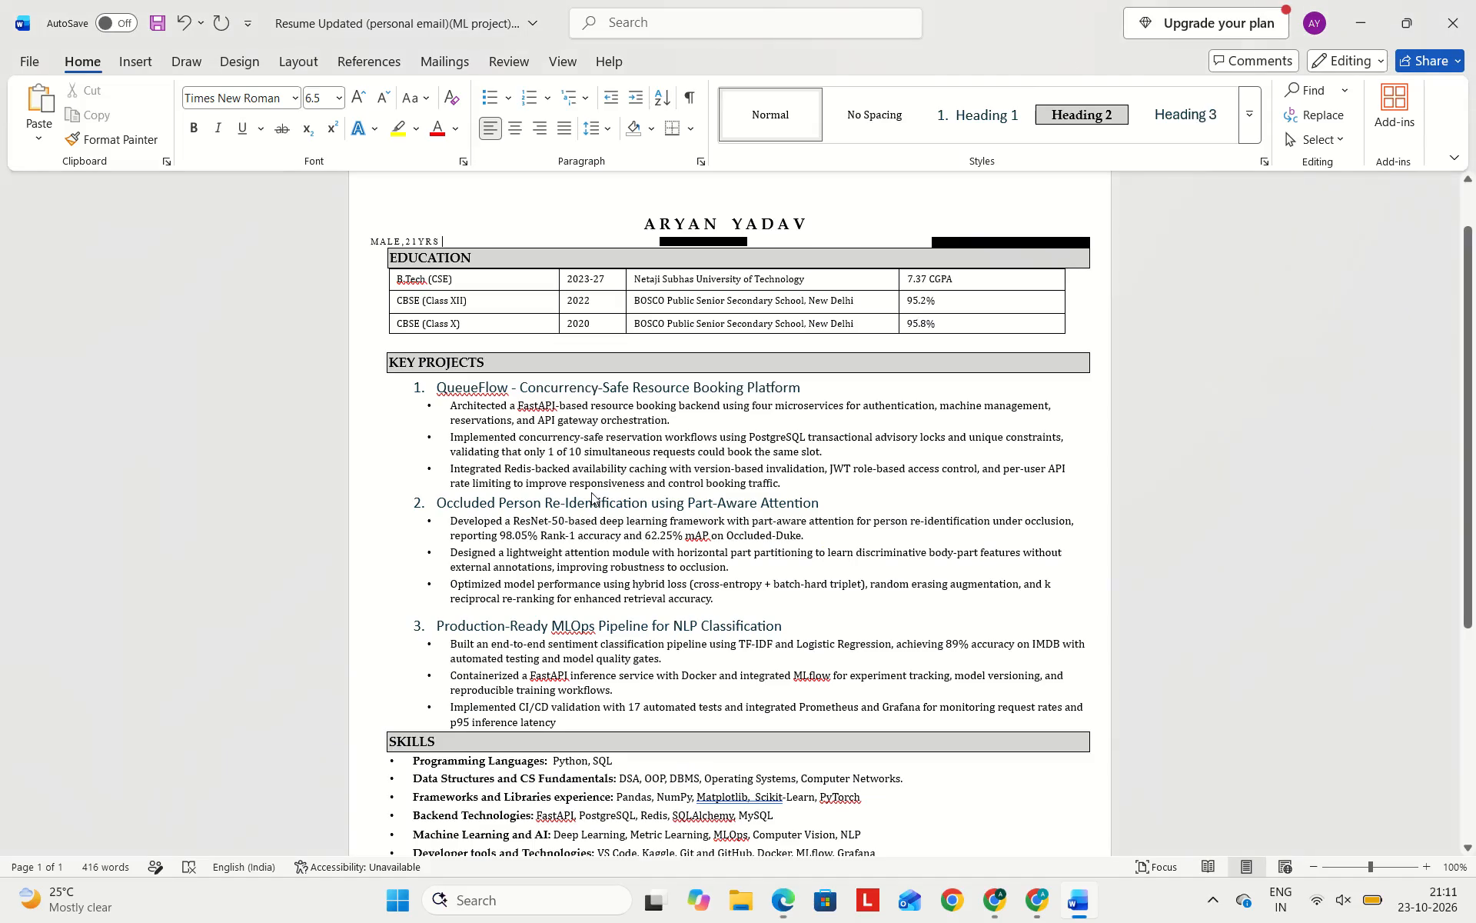
# Undo the e-mail edits in the contact line step by step, back to the earlier e-mail address.
pyautogui.click(1059, 236)
pyautogui.hotkey('ctrl', 'z')
pyautogui.hotkey('ctrl', 'z')
pyautogui.hotkey('ctrl', 'z')
pyautogui.hotkey('ctrl', 'z')
pyautogui.hotkey('ctrl', 'z')
pyautogui.hotkey('ctrl', 'z')
pyautogui.hotkey('ctrl', 'z')
pyautogui.hotkey('ctrl', 'z')
pyautogui.hotkey('ctrl', 'z')
pyautogui.hotkey('ctrl', 'z')
pyautogui.hotkey('ctrl', 'z')
pyautogui.hotkey('ctrl', 'z')
pyautogui.hotkey('ctrl', 'z')
pyautogui.hotkey('ctrl', 'z')
pyautogui.hotkey('ctrl', 'z')
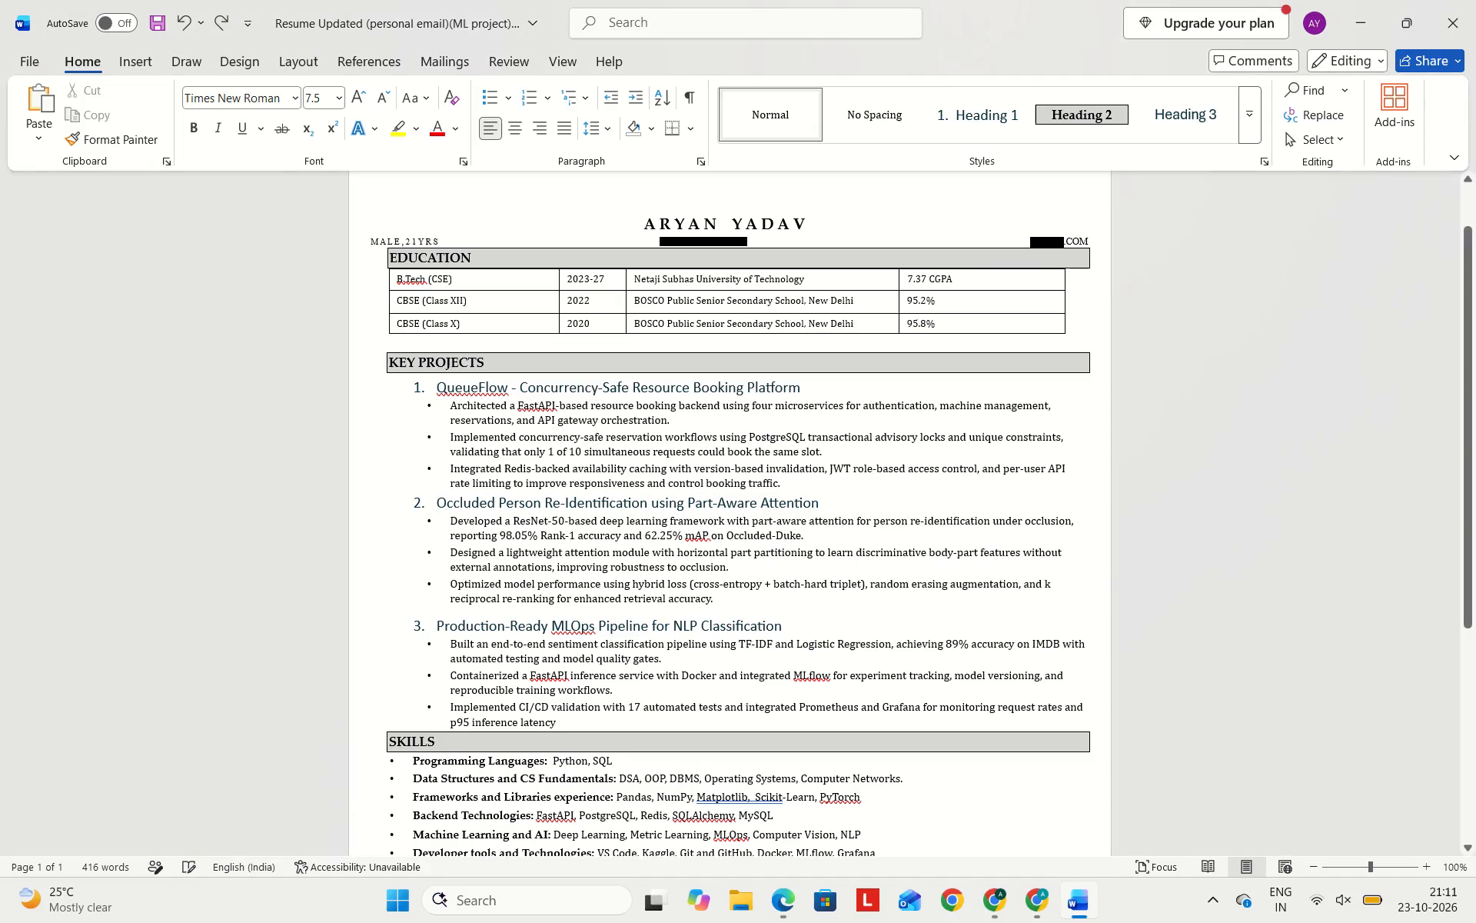
pyautogui.hotkey('ctrl', 'z')
pyautogui.hotkey('ctrl', 'z')
pyautogui.hotkey('ctrl', 'z')
pyautogui.hotkey('ctrl', 'z')
pyautogui.hotkey('ctrl', 'z')
pyautogui.hotkey('ctrl', 'z')
pyautogui.hotkey('ctrl', 'z')
pyautogui.hotkey('ctrl', 'z')
pyautogui.hotkey('ctrl', 'z')
pyautogui.hotkey('ctrl', 'z')
pyautogui.hotkey('ctrl', 'z')
pyautogui.hotkey('ctrl', 'z')
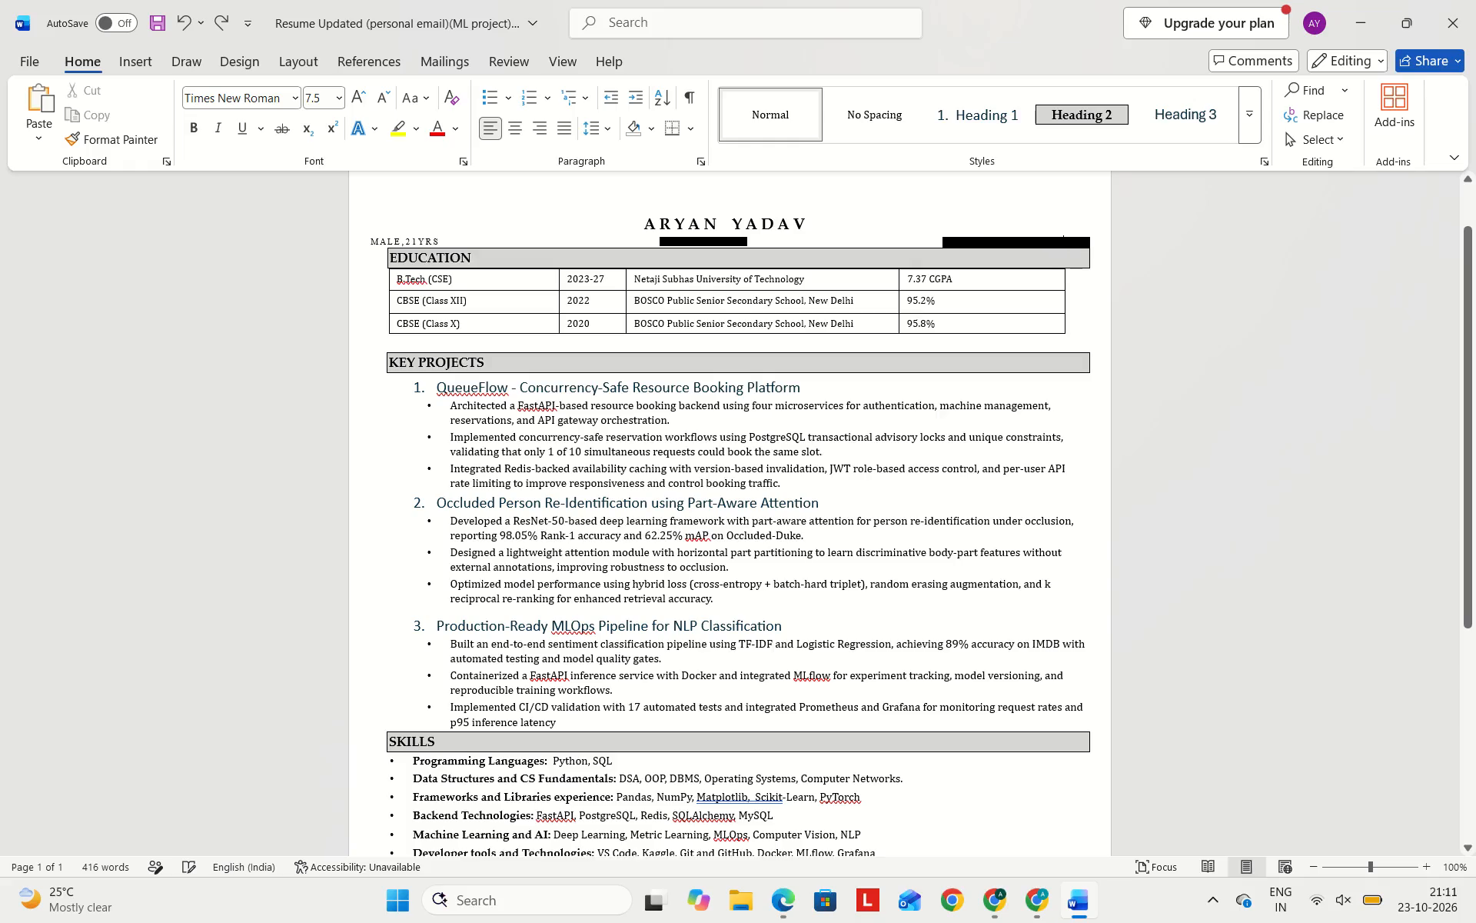
pyautogui.hotkey('ctrl', 'z')
pyautogui.hotkey('ctrl', 'z')
pyautogui.hotkey('ctrl', 'z')
pyautogui.hotkey('ctrl', 'z')
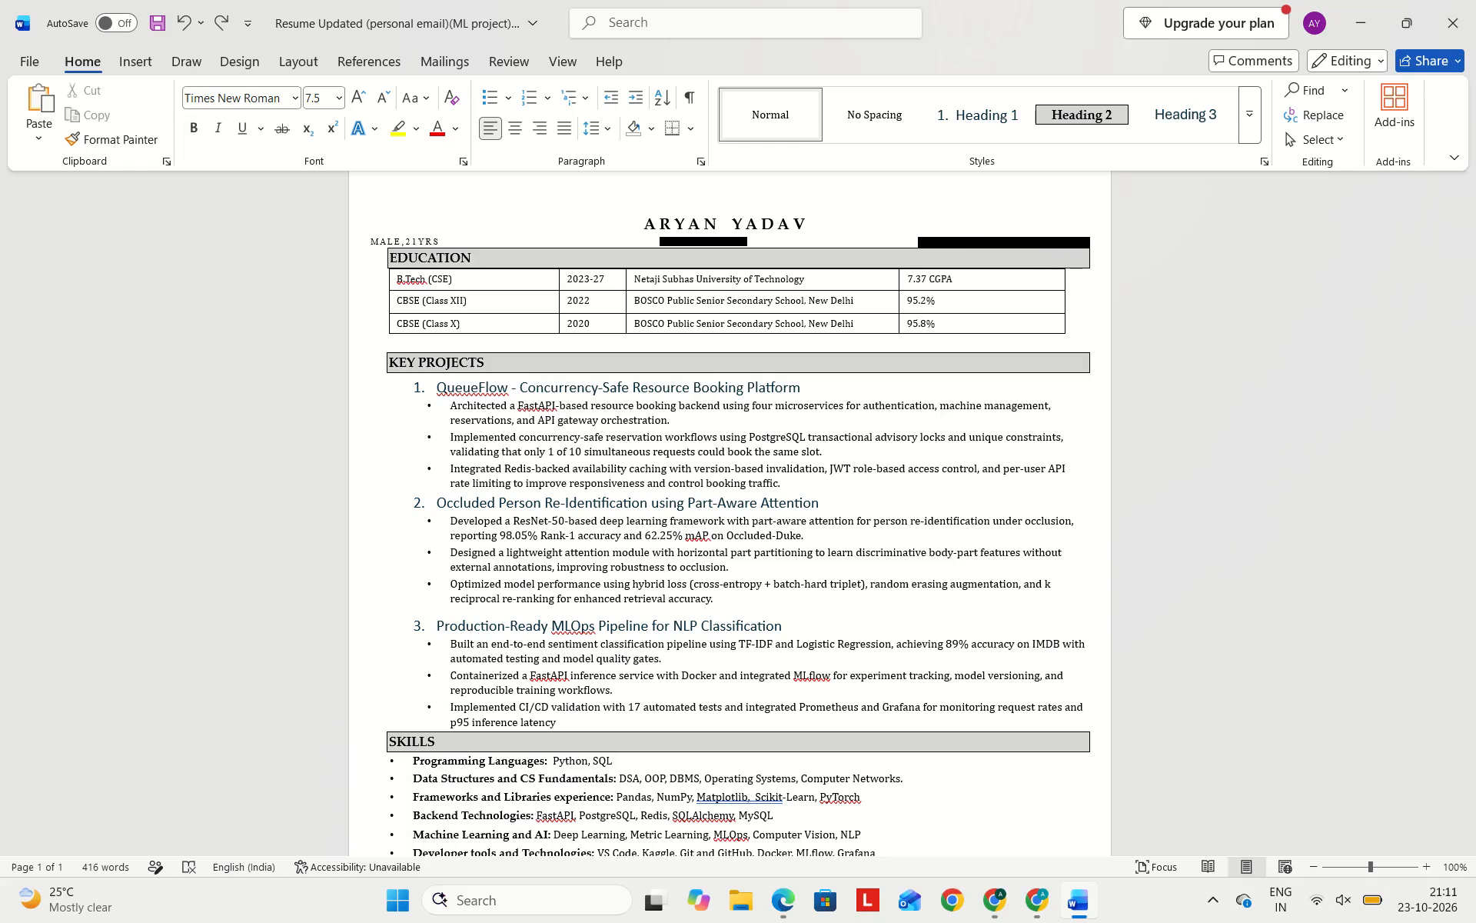
pyautogui.hotkey('ctrl', 'z')
pyautogui.hotkey('ctrl', 'y')
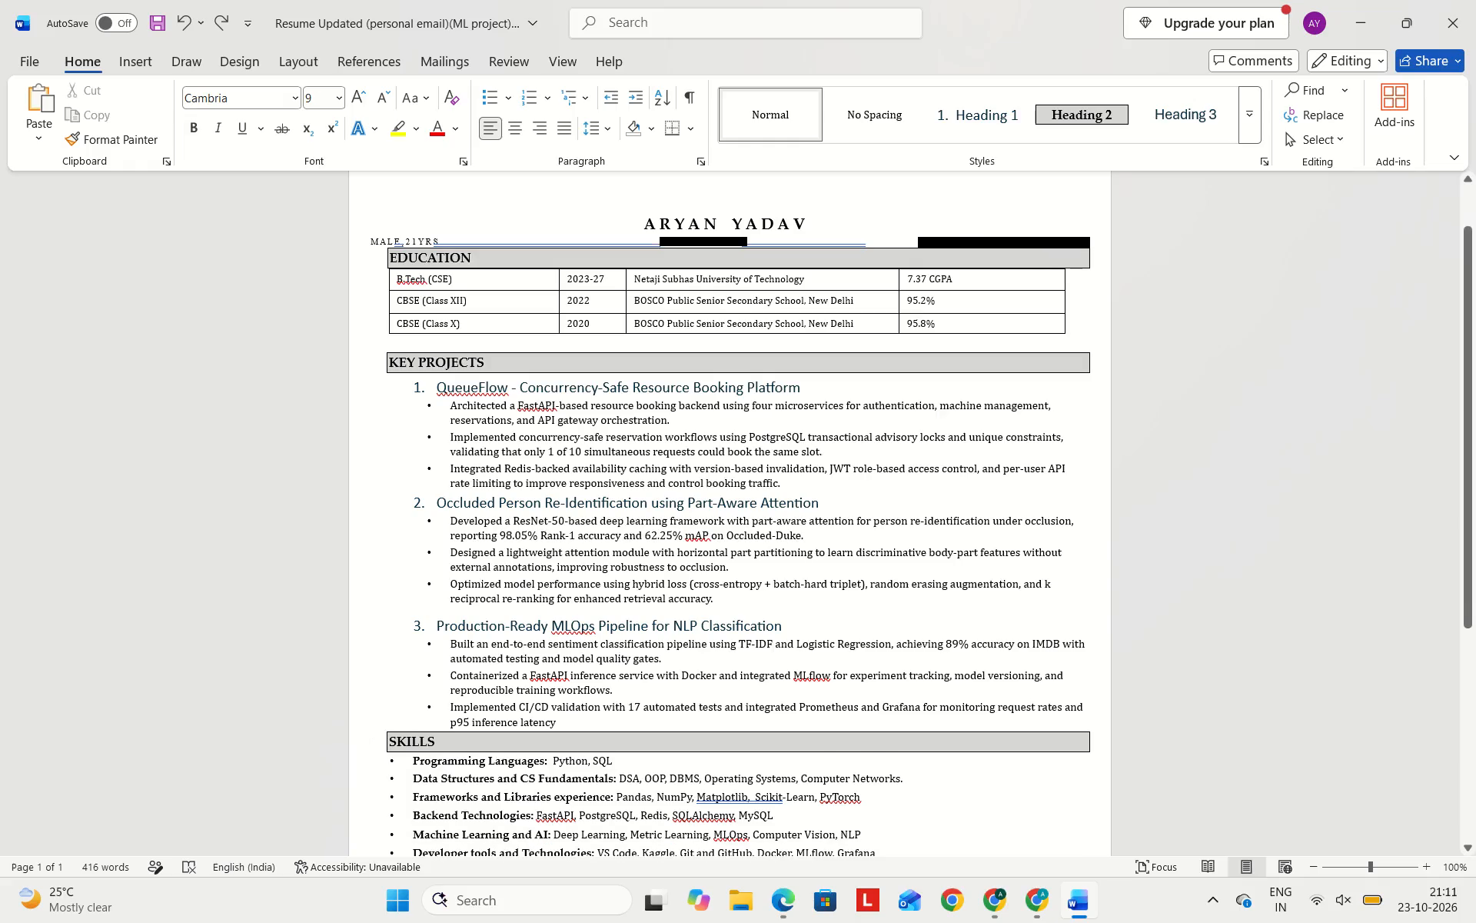
pyautogui.click(1344, 392)
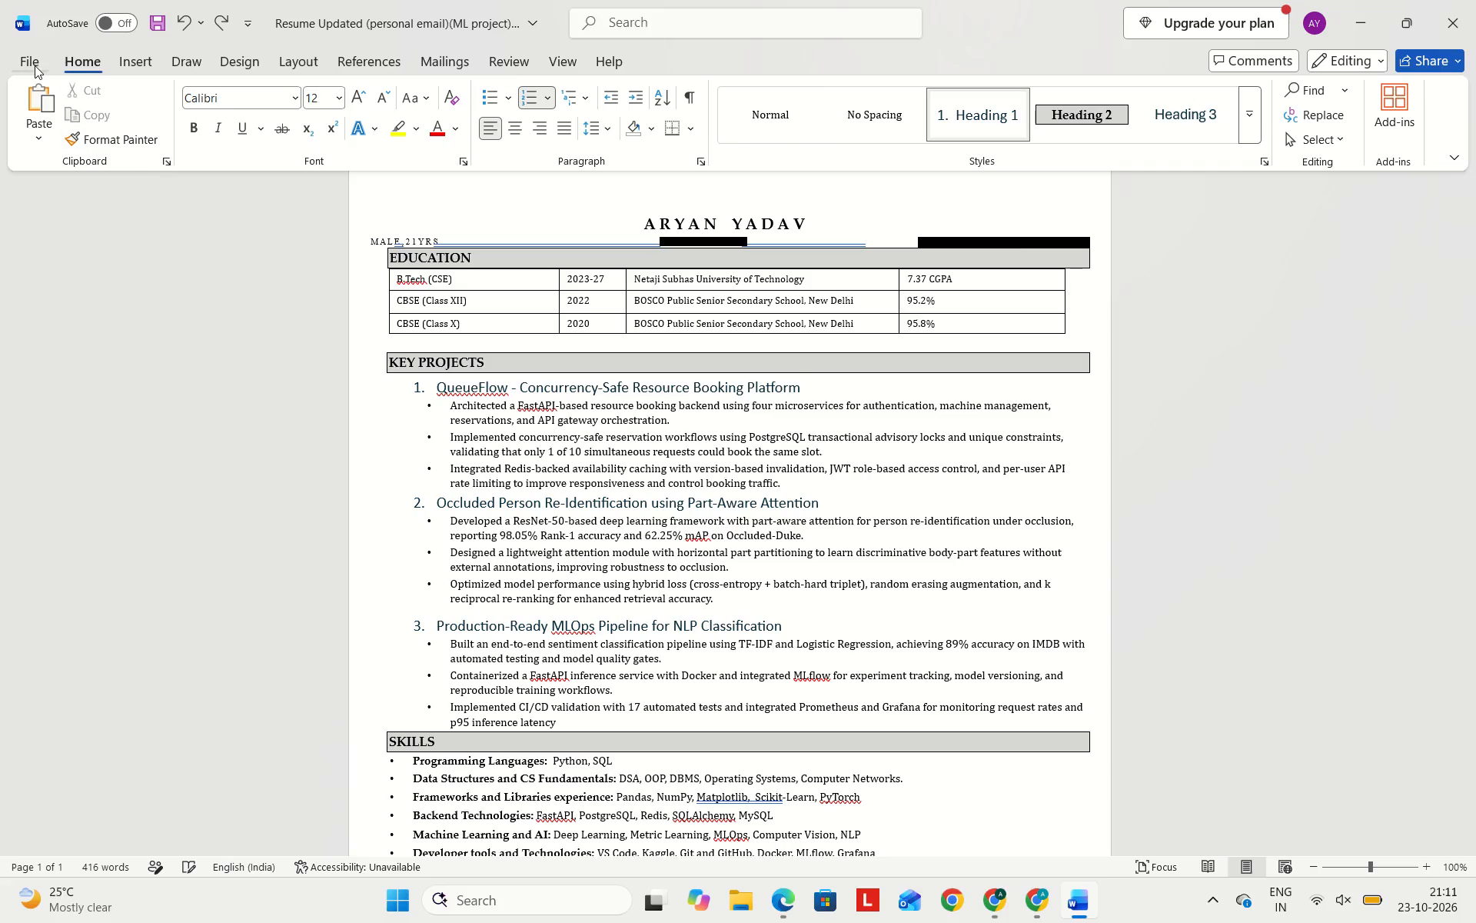
# Save the resume as a Word document named "Latest Resume with concurrency project.pdf".
pyautogui.click(35, 65)
pyautogui.click(52, 320)
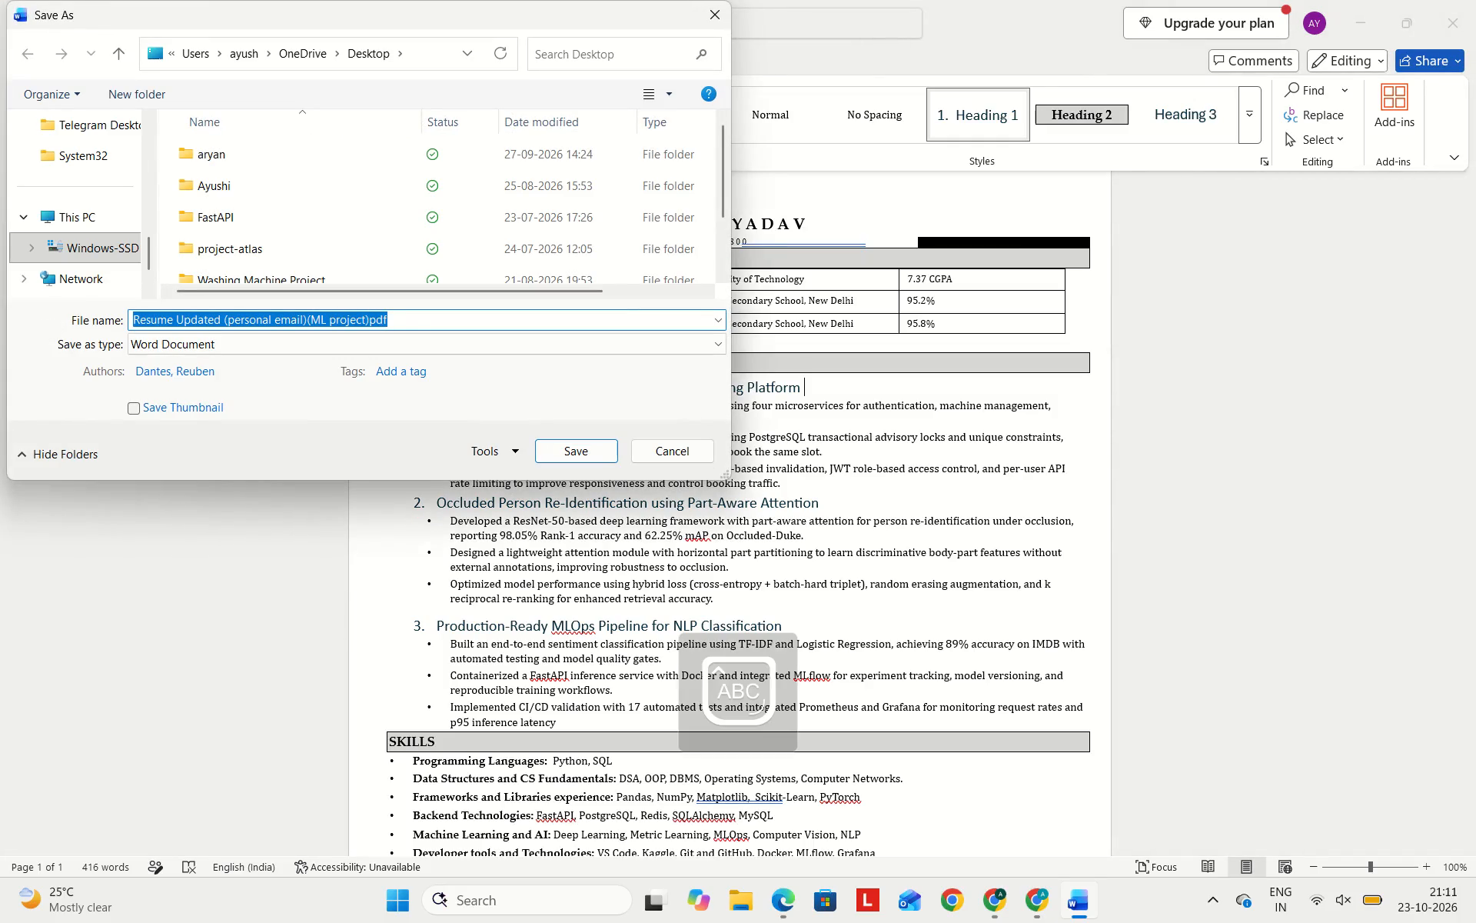
pyautogui.press('Down')
pyautogui.press('Down')
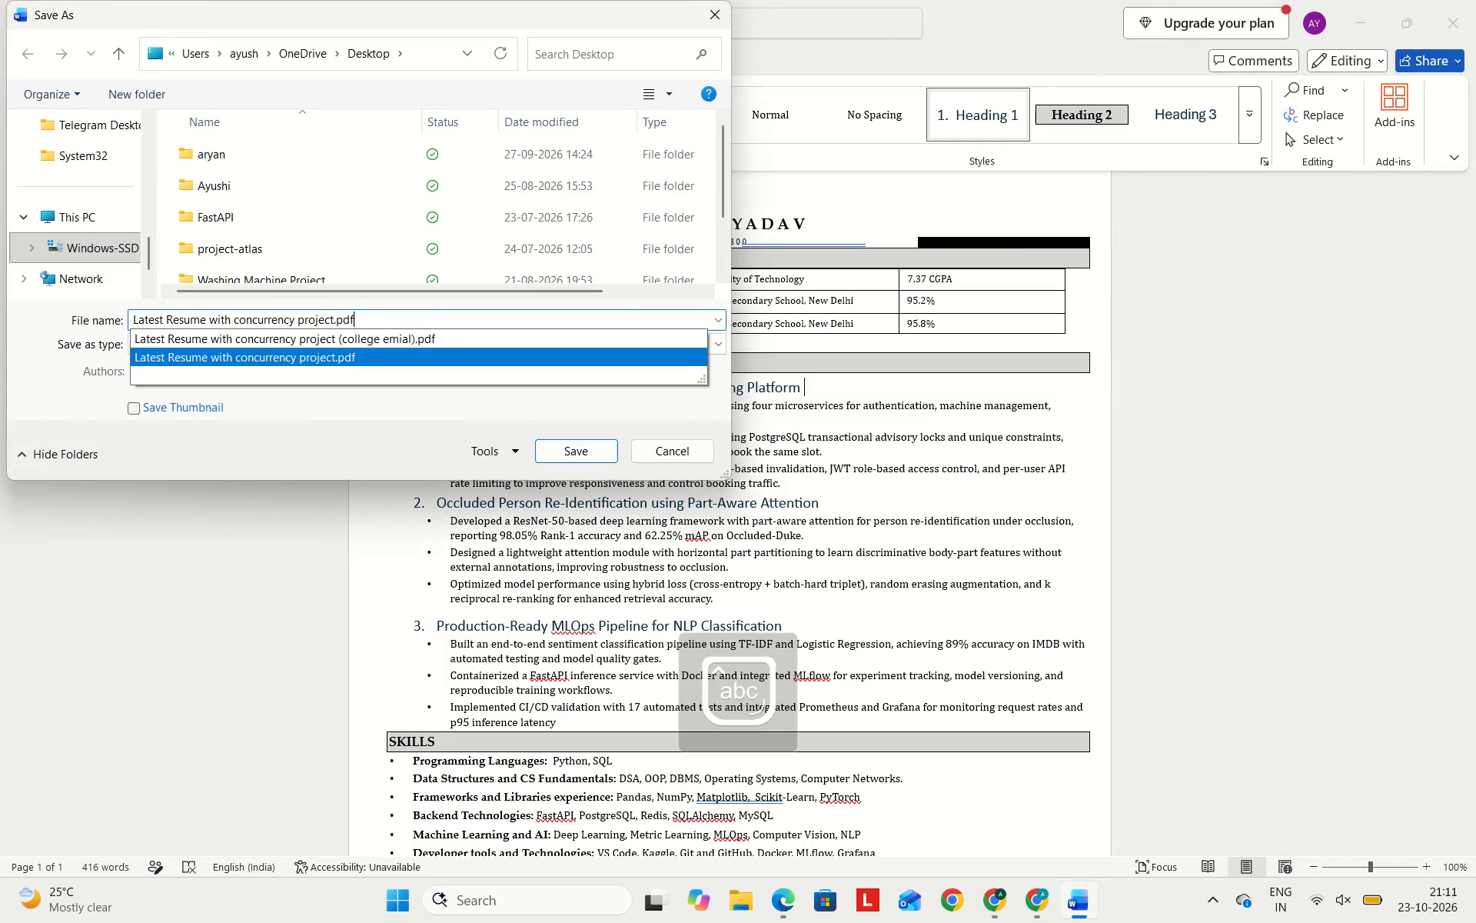
pyautogui.click(590, 442)
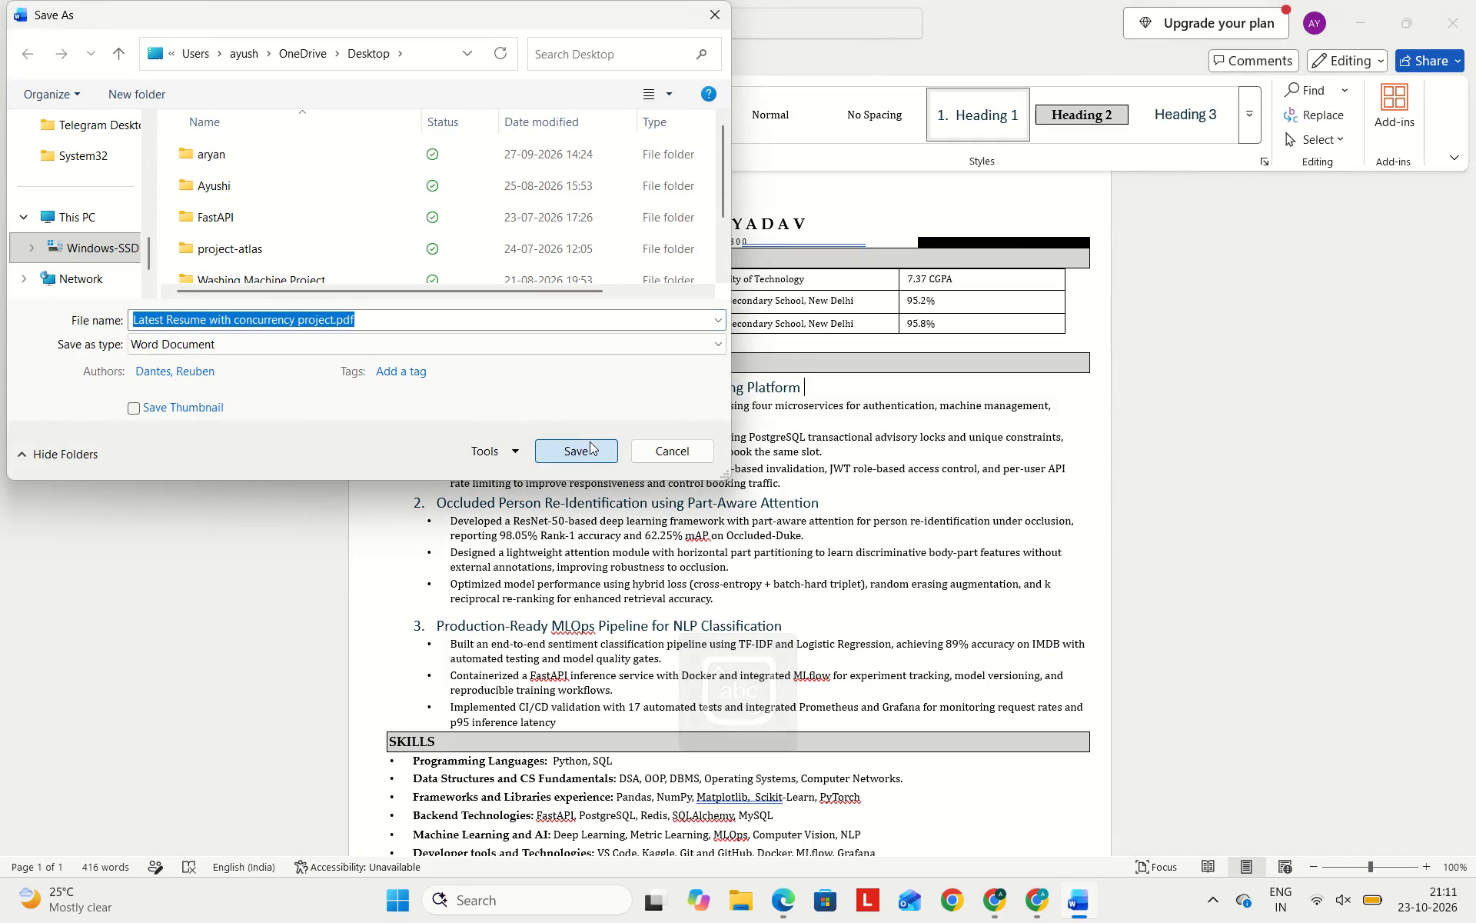
pyautogui.click(590, 448)
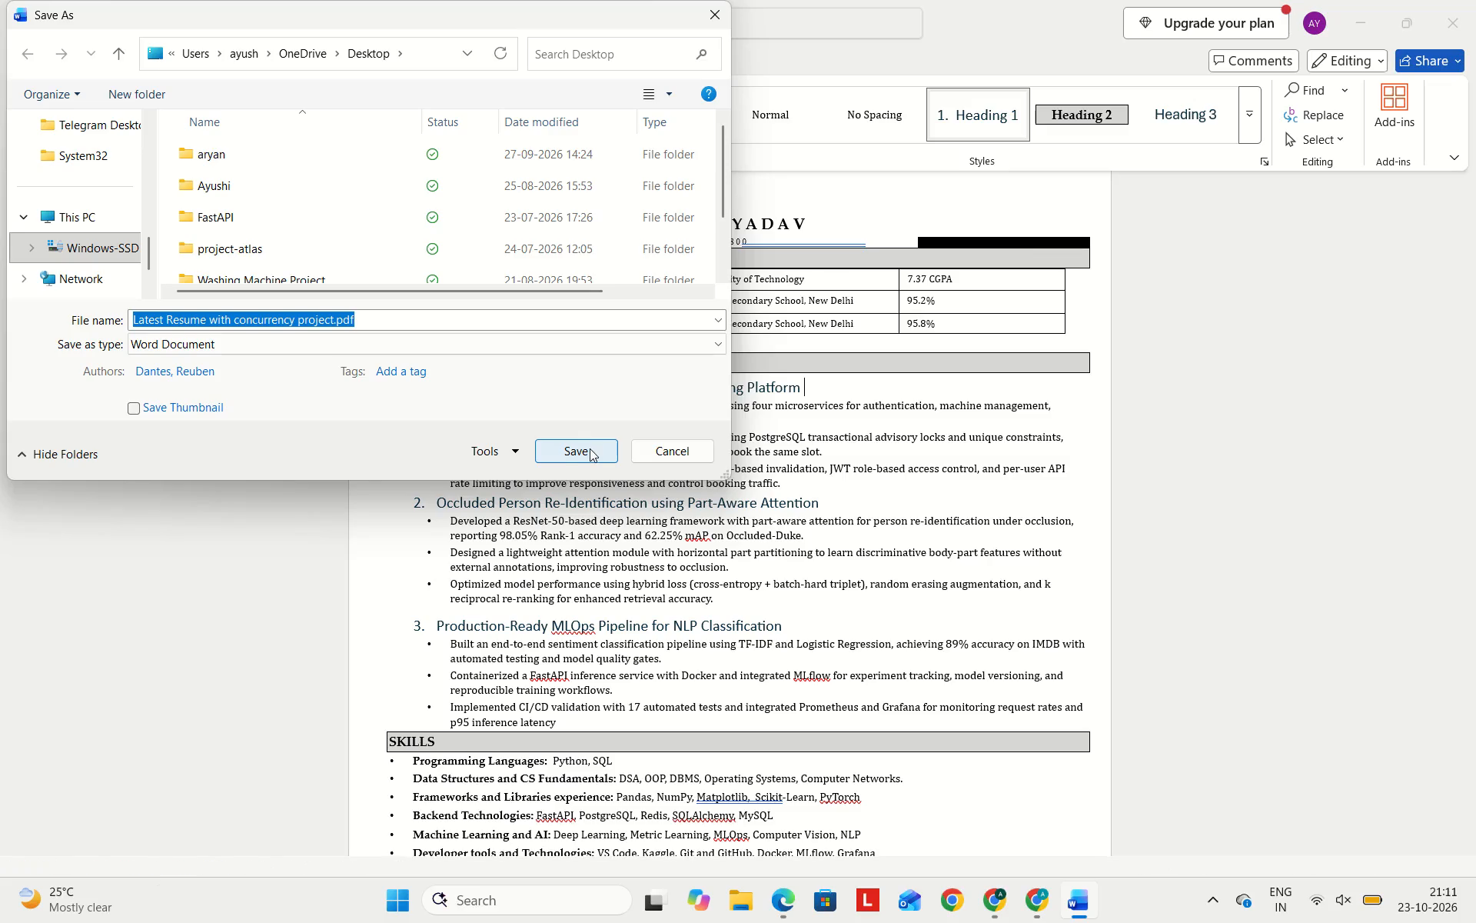
pyautogui.click(381, 343)
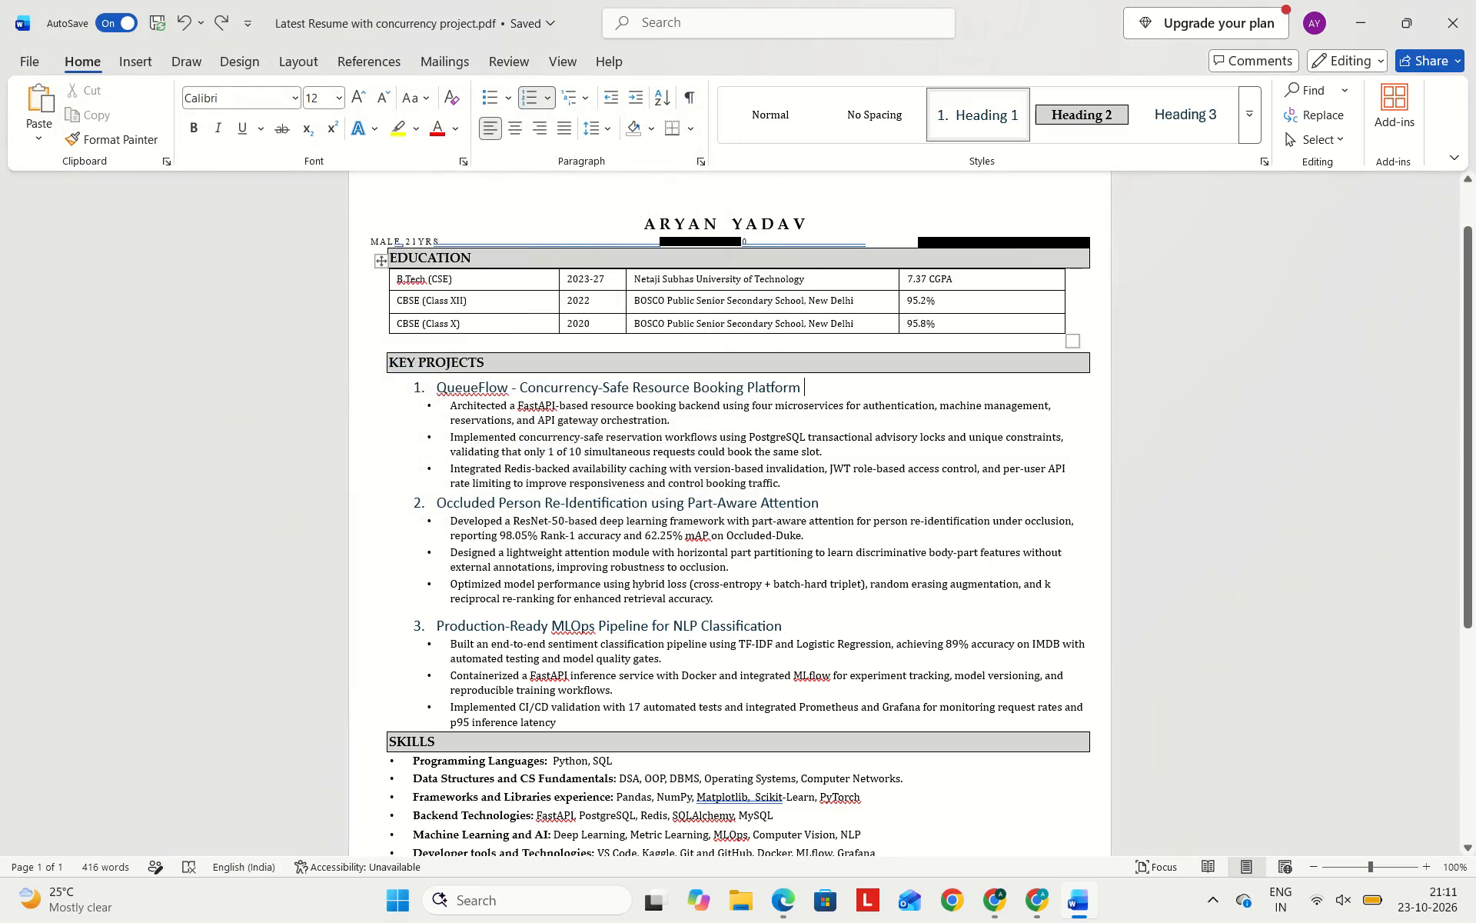
# Check the newly saved "Latest Resume with concurrency project.pdf" Word file on the desktop and return to Word.
pyautogui.click(22, 61)
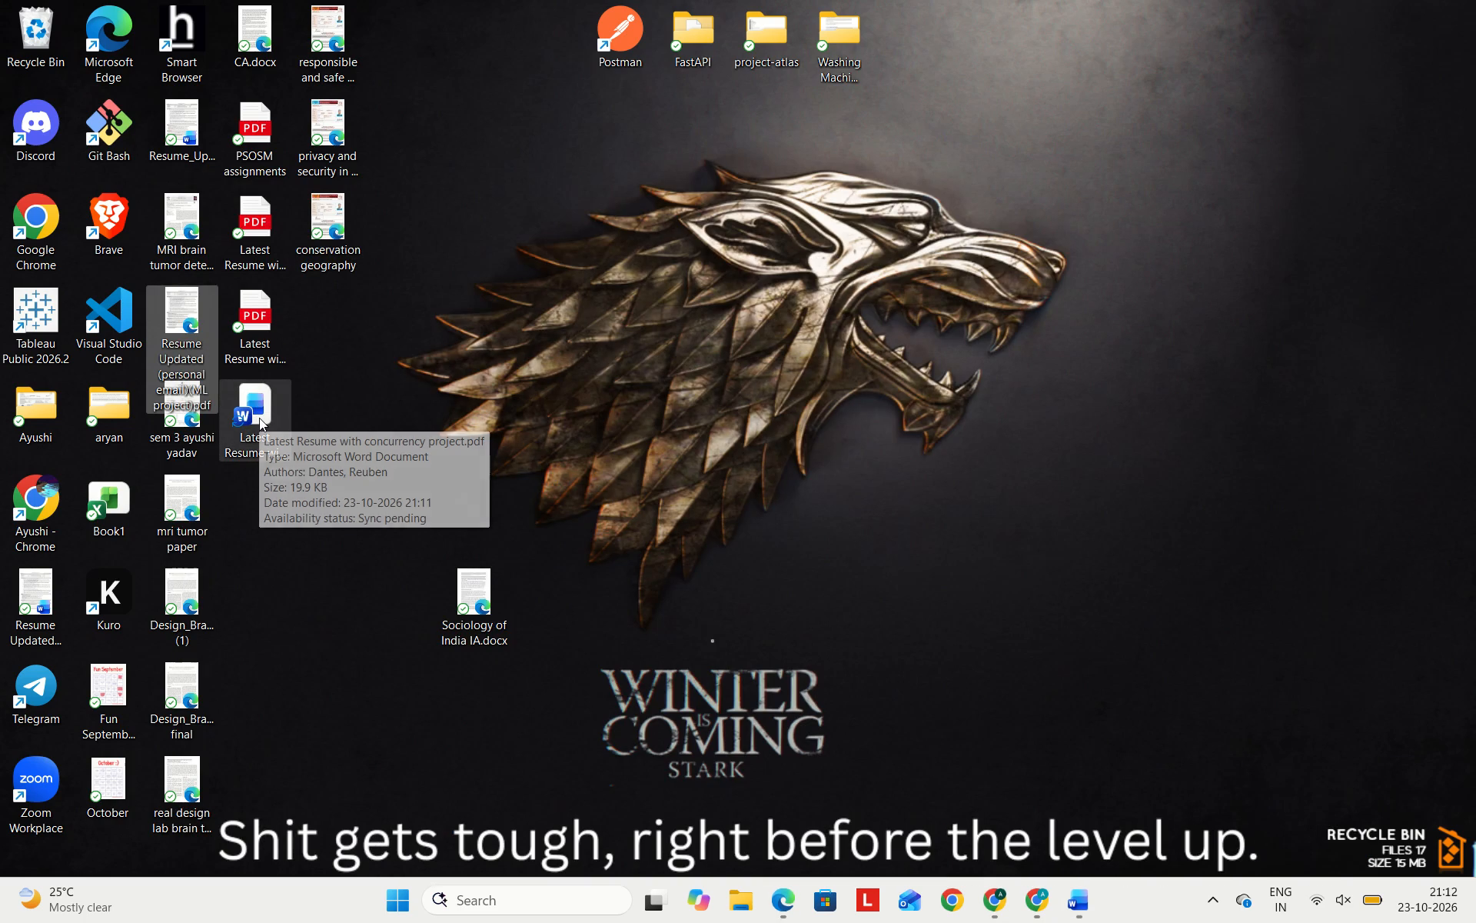
pyautogui.click(259, 418)
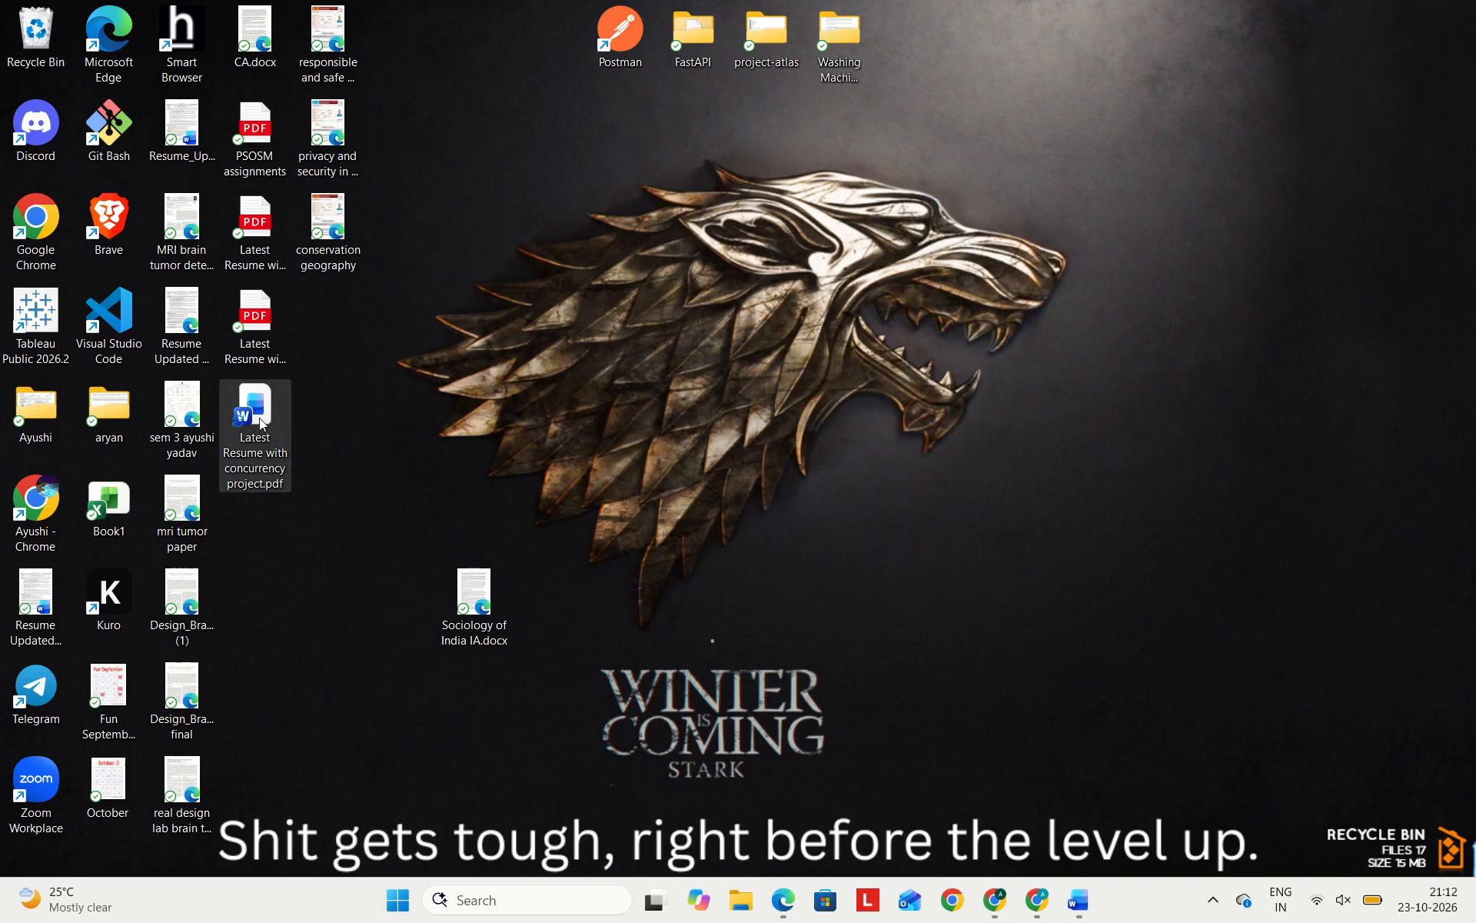
pyautogui.rightClick(259, 418)
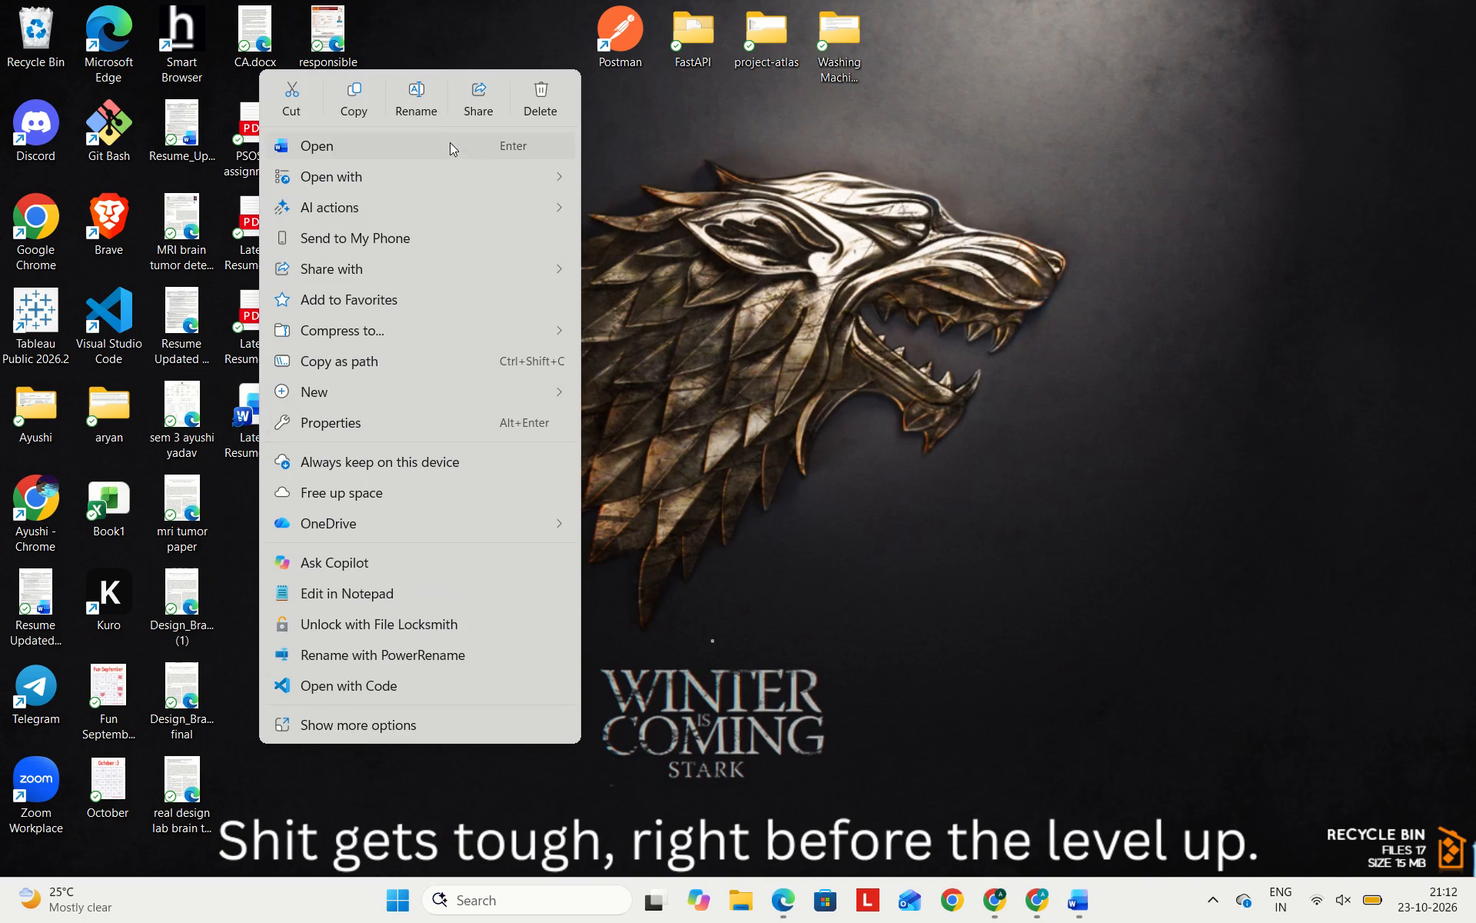
pyautogui.click(617, 182)
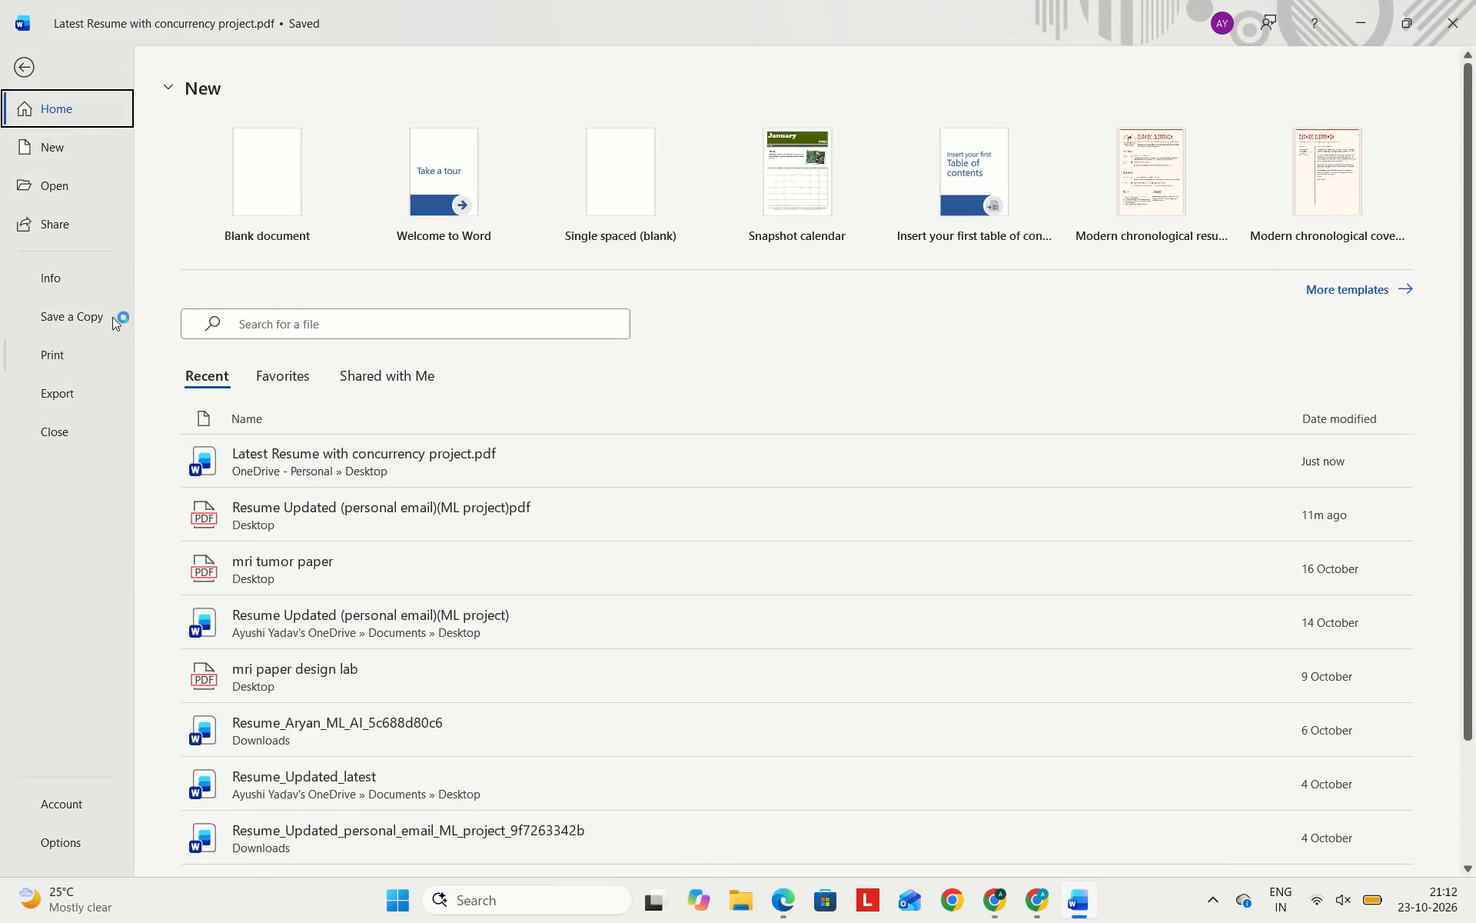
# Save a PDF copy named "Latest Resume with concurrency project" in the personal OneDrive's Desktop folder, replacing the existing file.
pyautogui.click(75, 321)
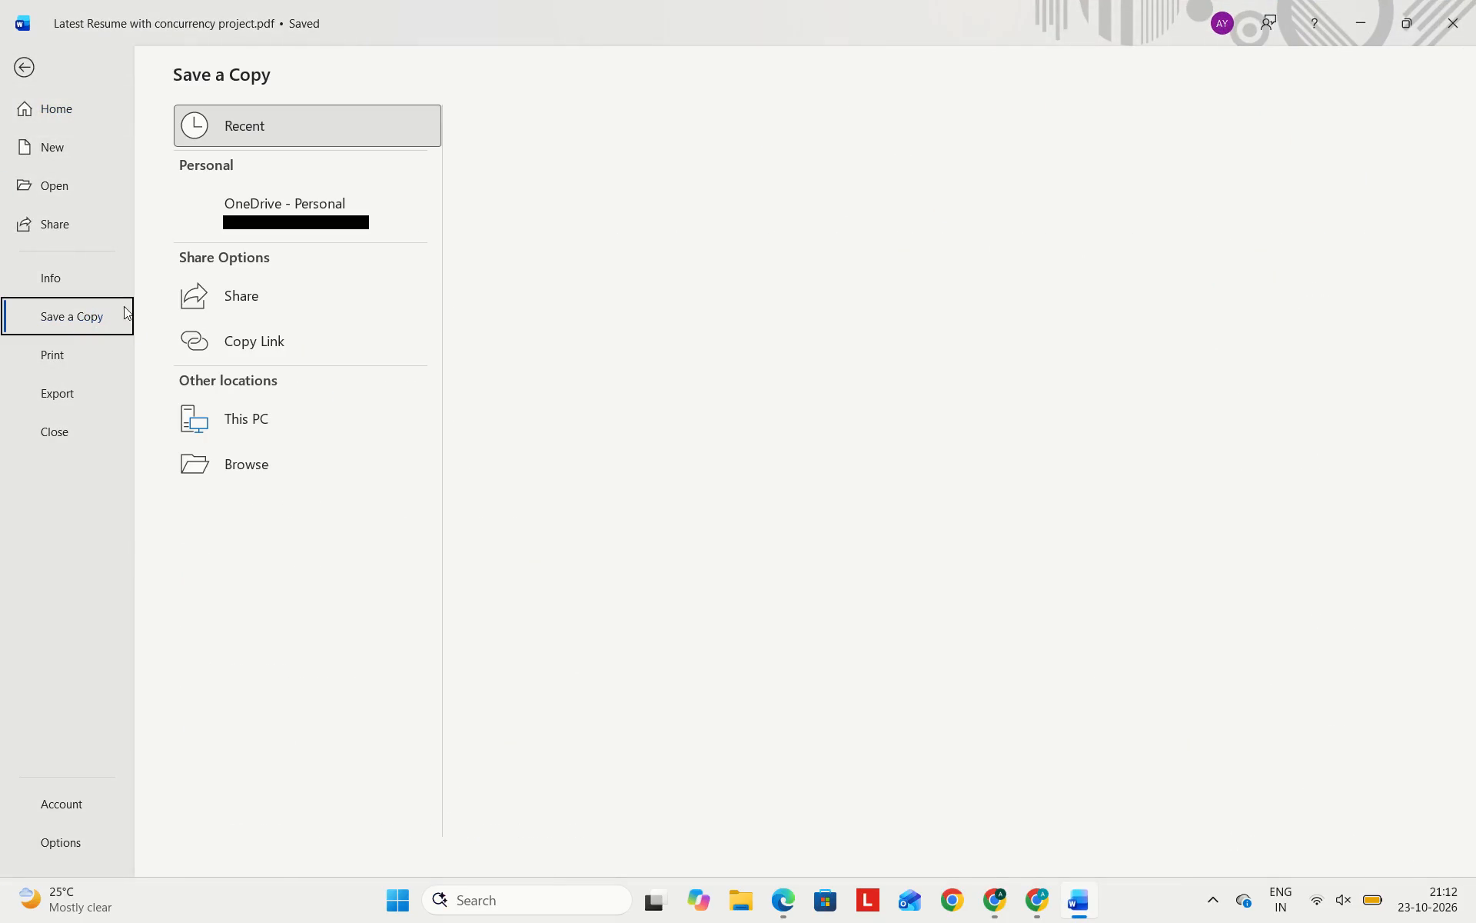
pyautogui.click(622, 228)
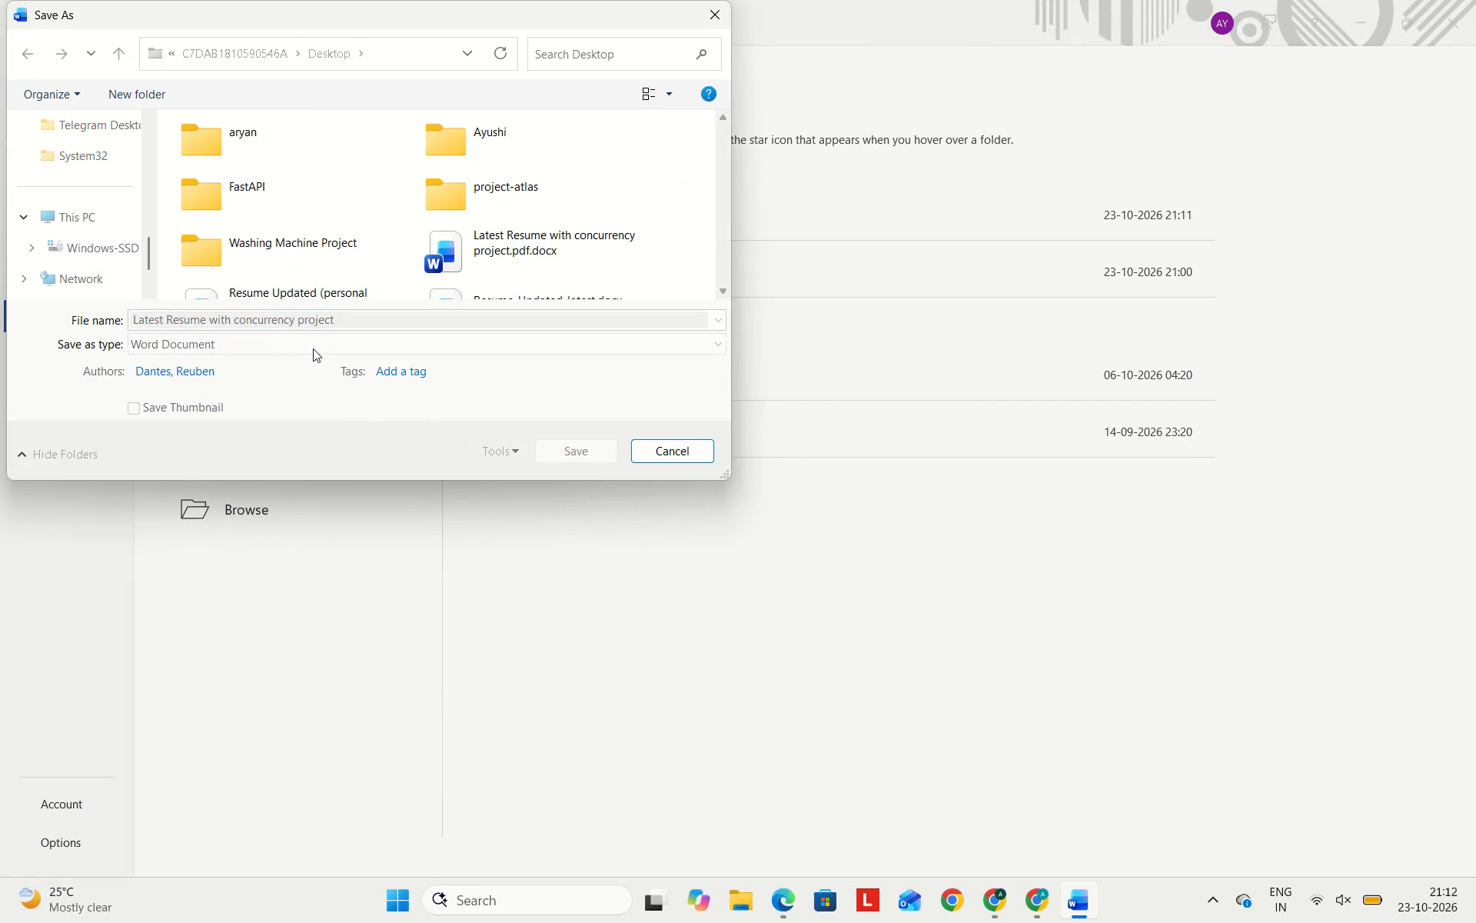
pyautogui.click(313, 348)
pyautogui.click(231, 458)
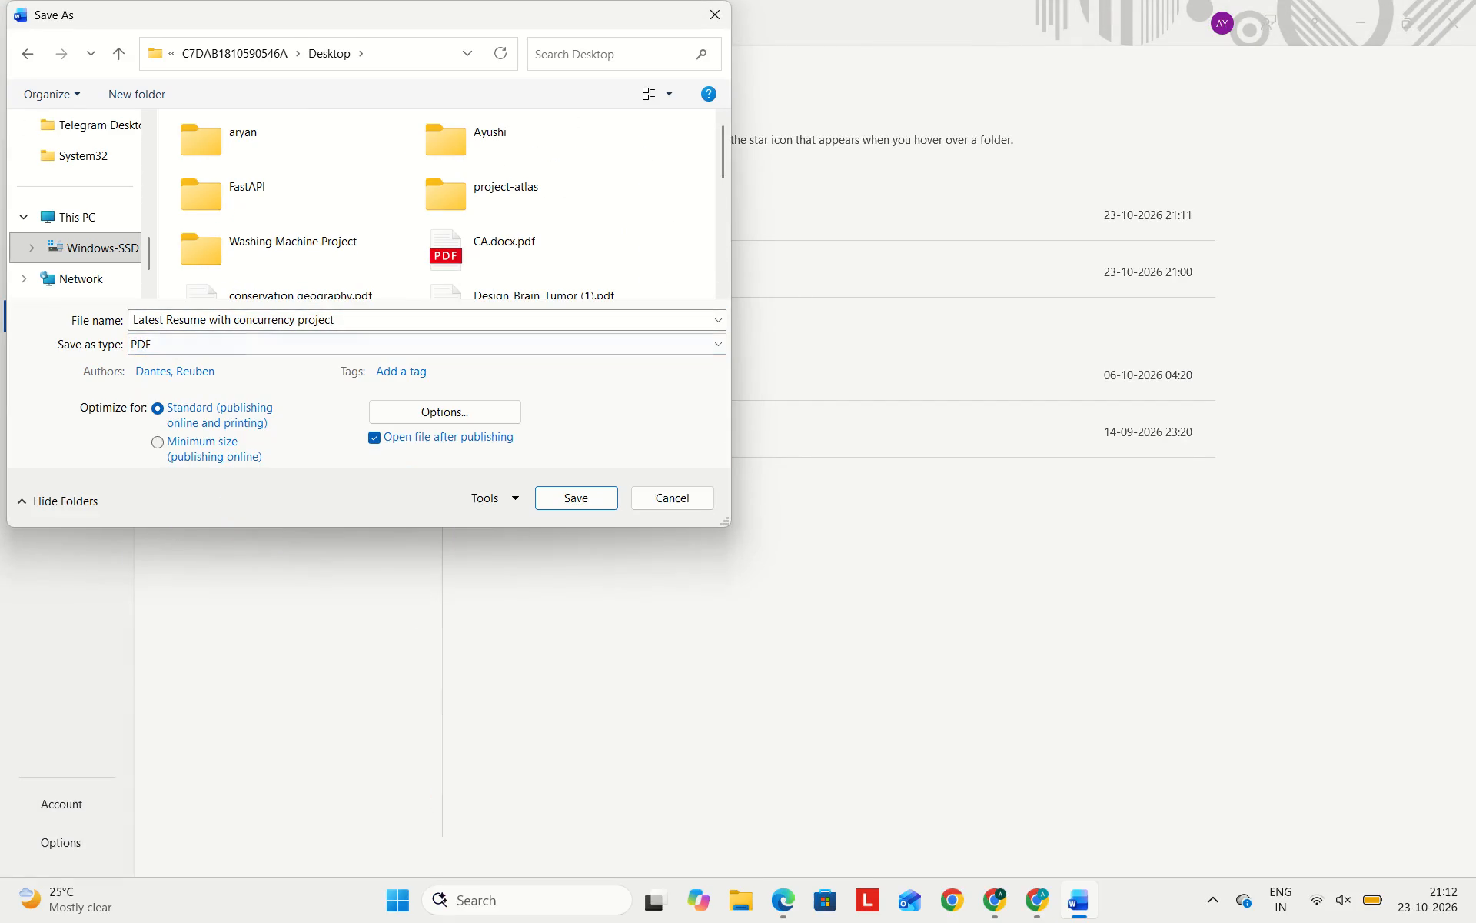
pyautogui.click(358, 313)
pyautogui.scroll(3, 83, 225)
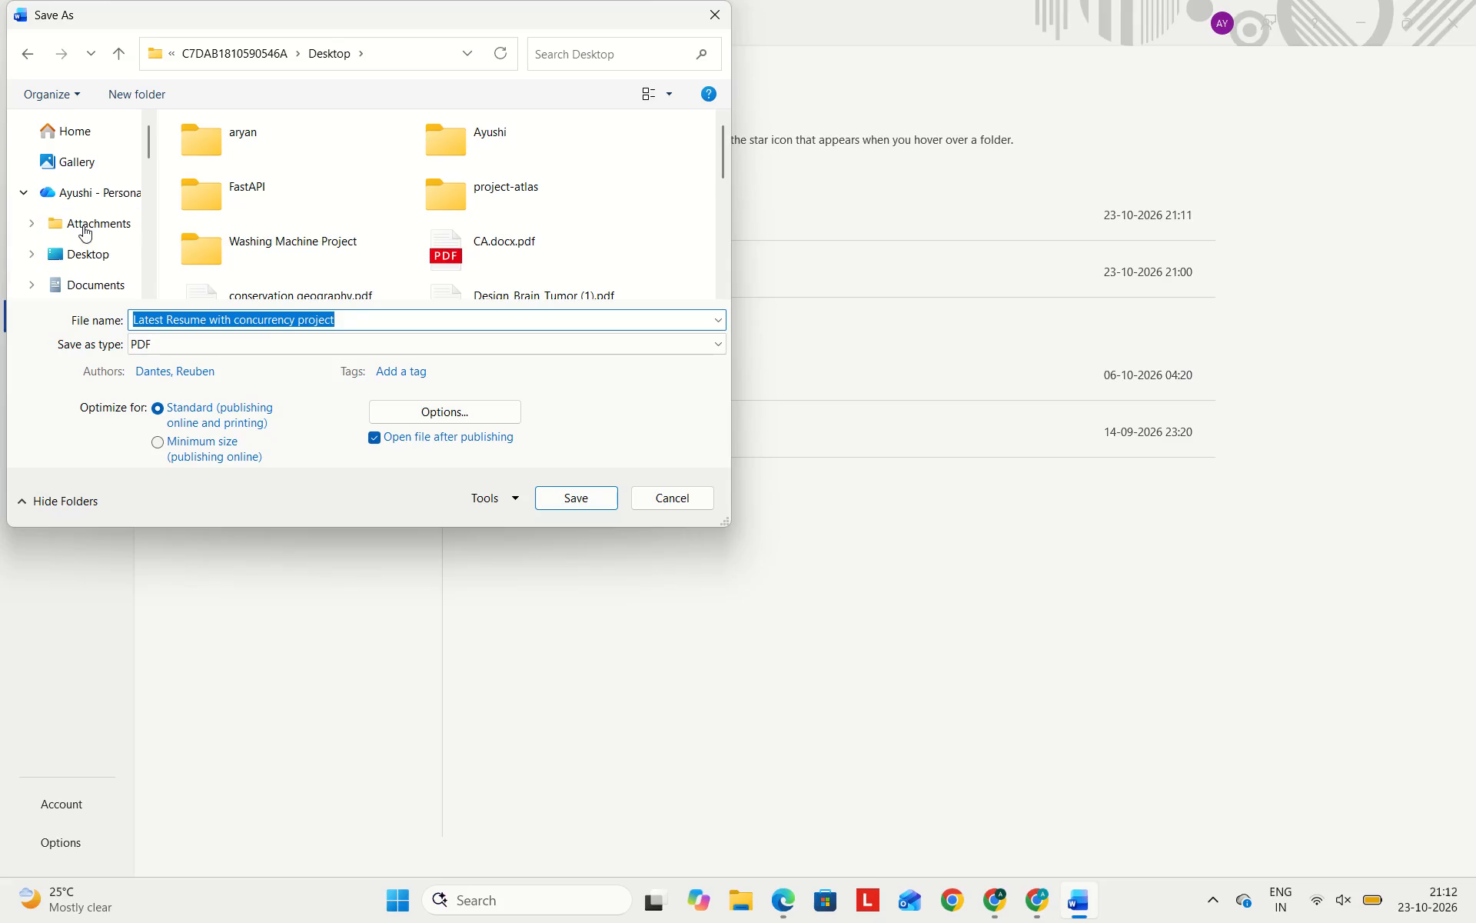
pyautogui.click(91, 248)
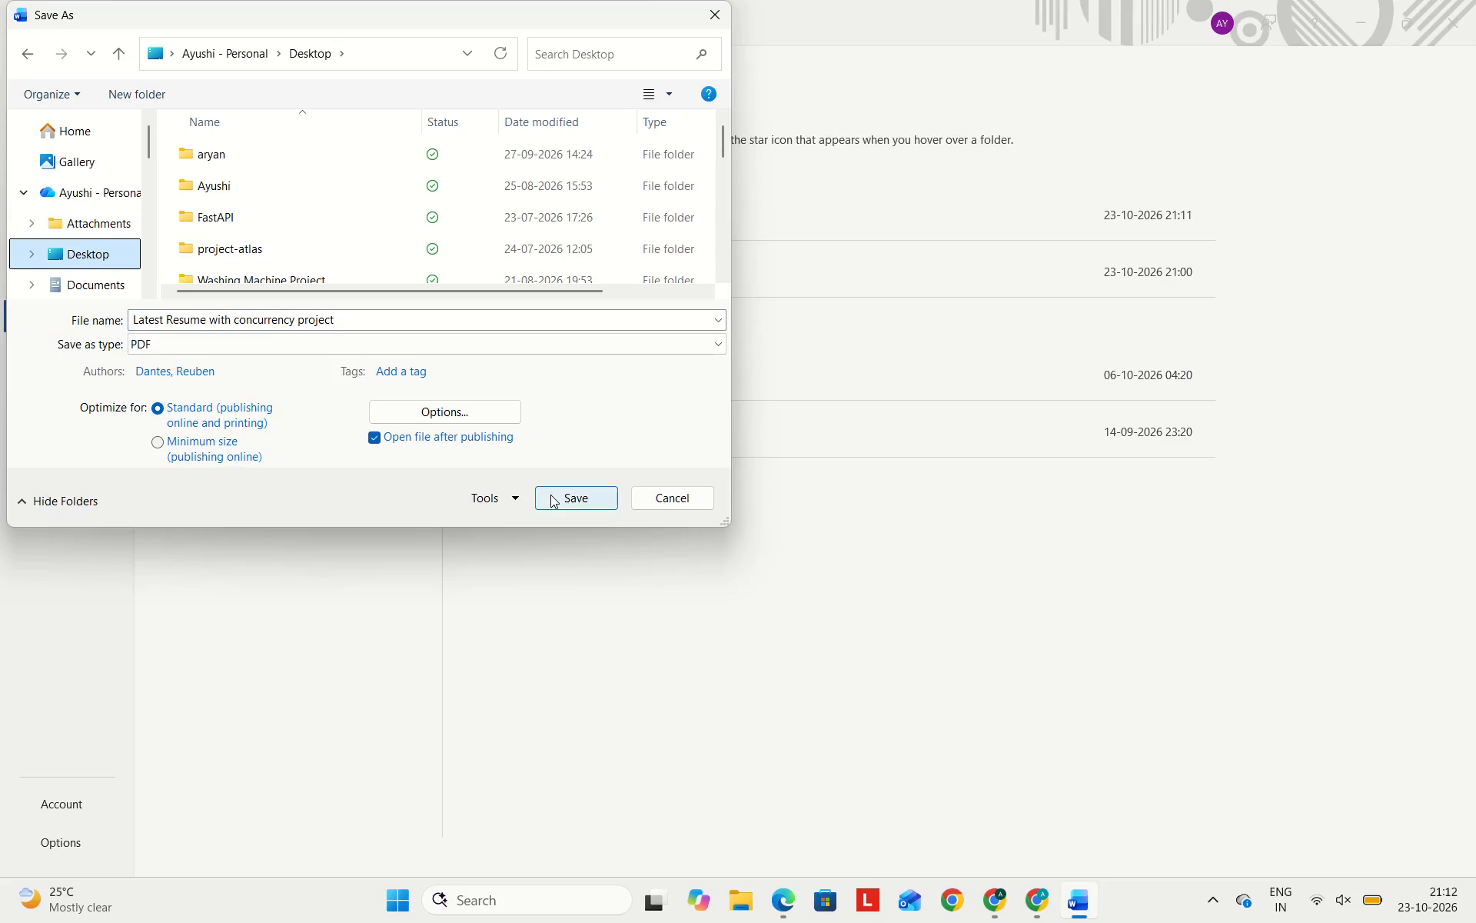
pyautogui.click(550, 495)
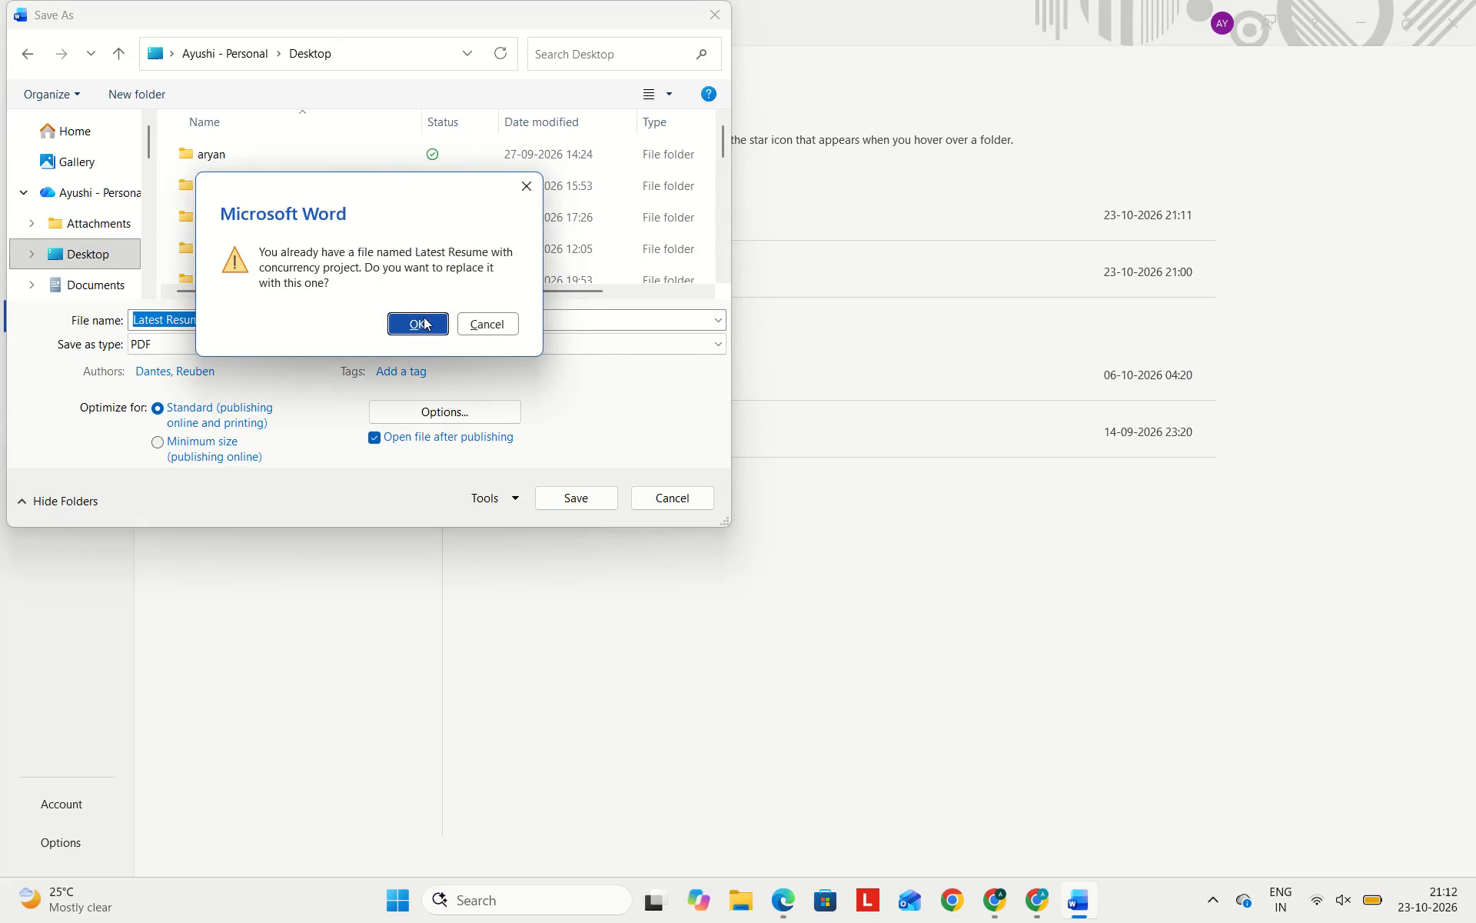
pyautogui.click(424, 317)
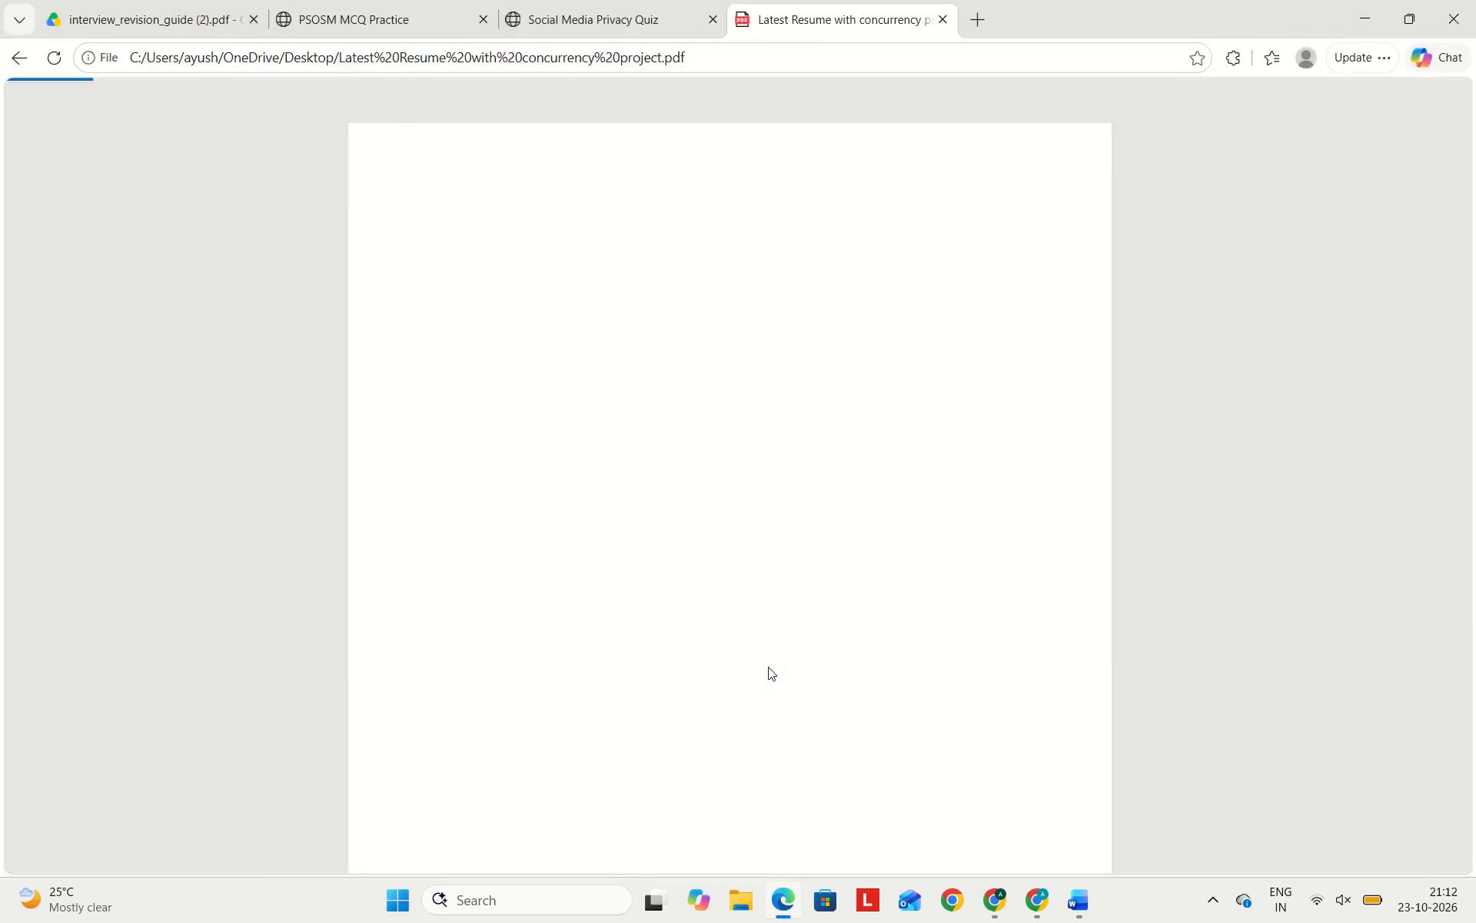
# Check the exported resume PDF, close it, and close the resume document in Word.
pyautogui.scroll(4, 768, 667)
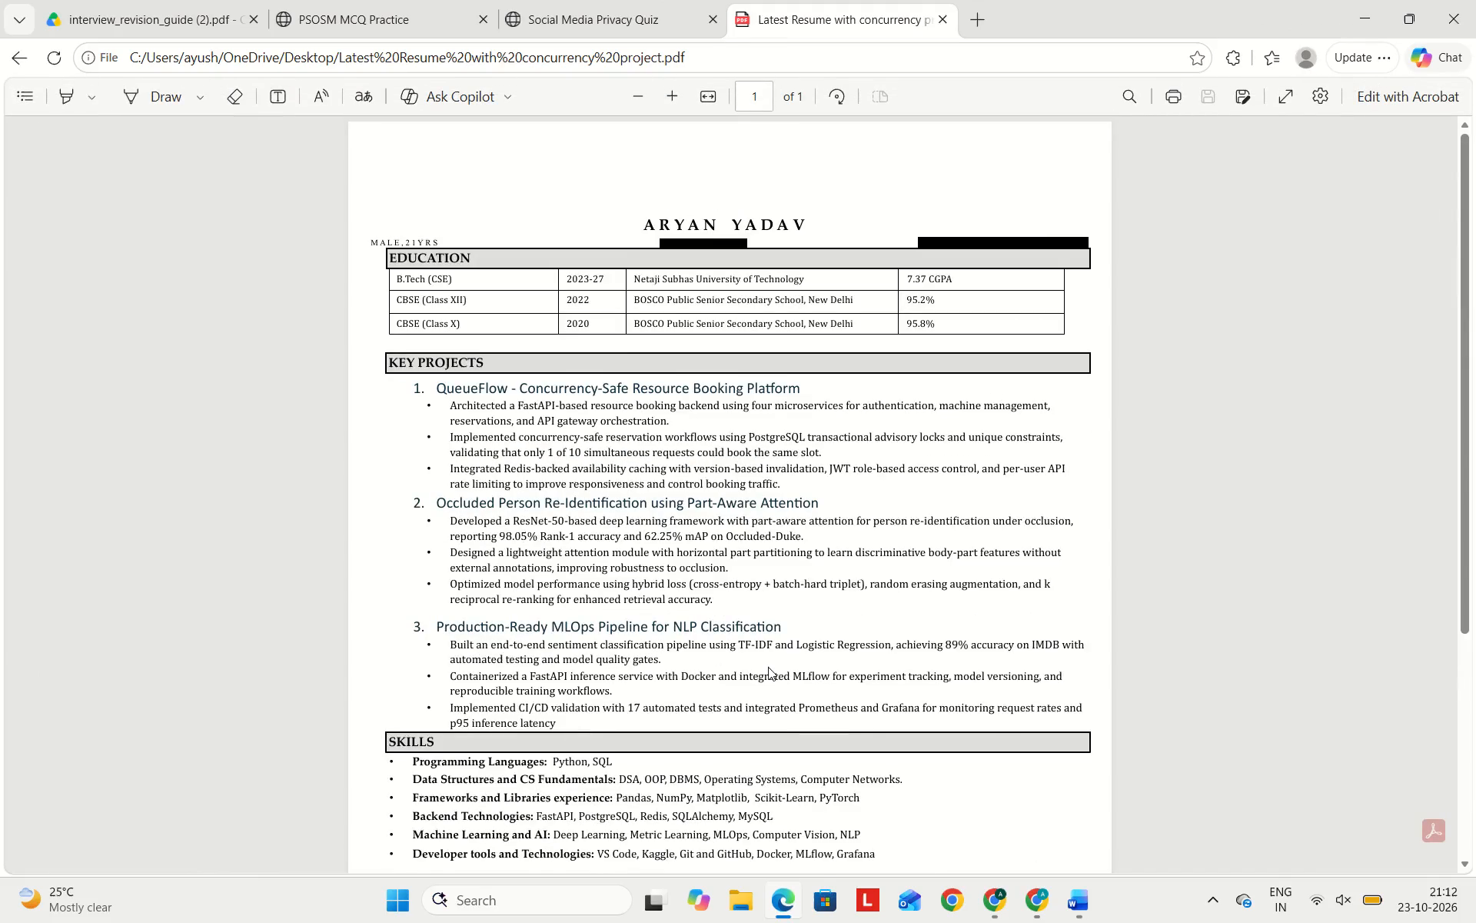
pyautogui.hotkey('ctrl', 'w')
pyautogui.hotkey('alt', 'Tab')
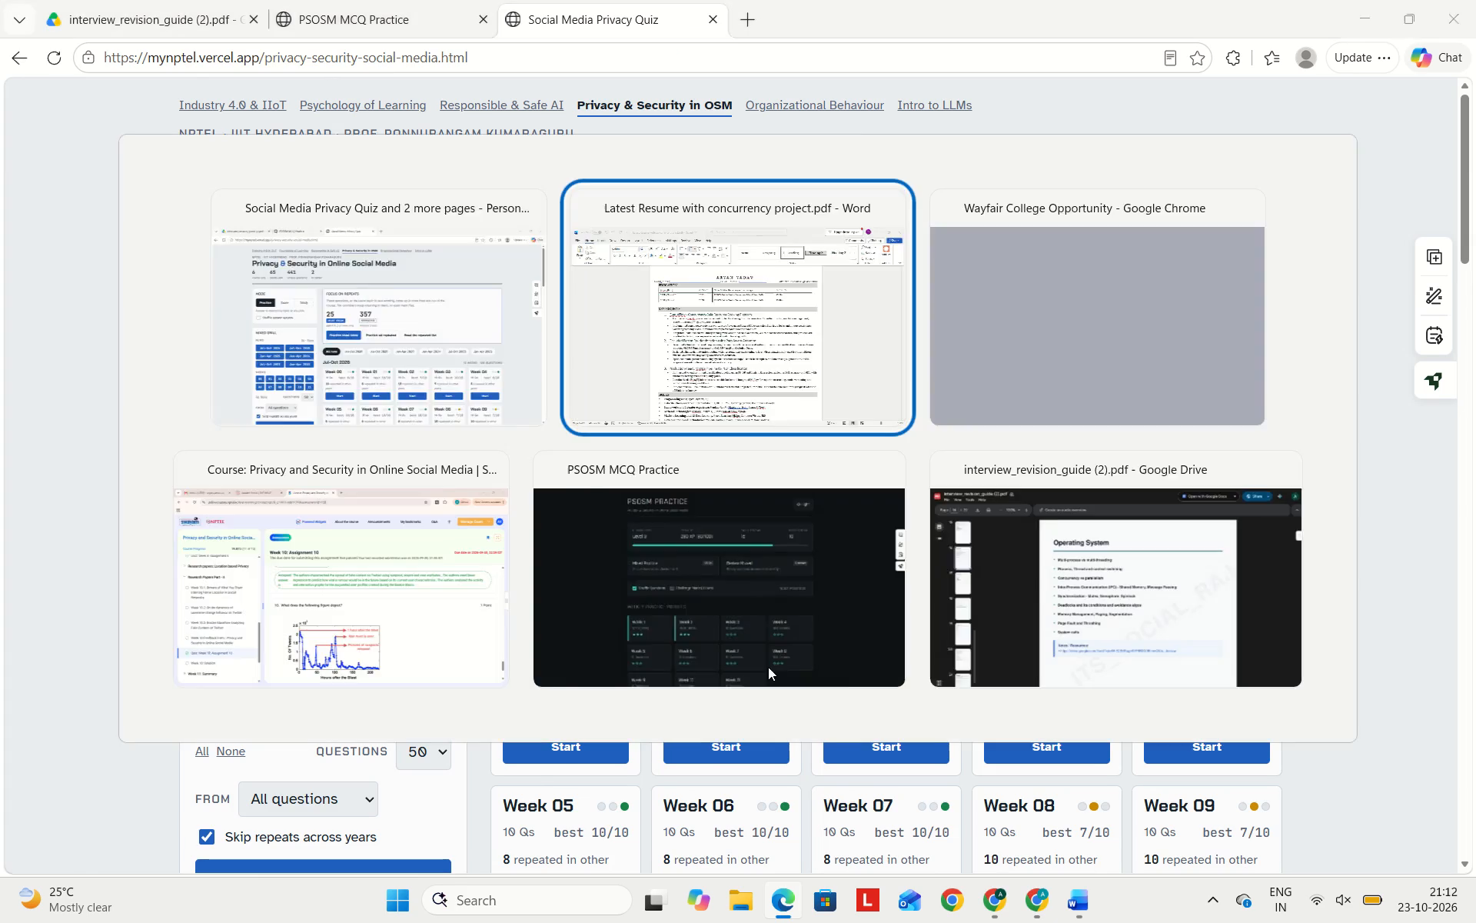
pyautogui.click(1475, 0)
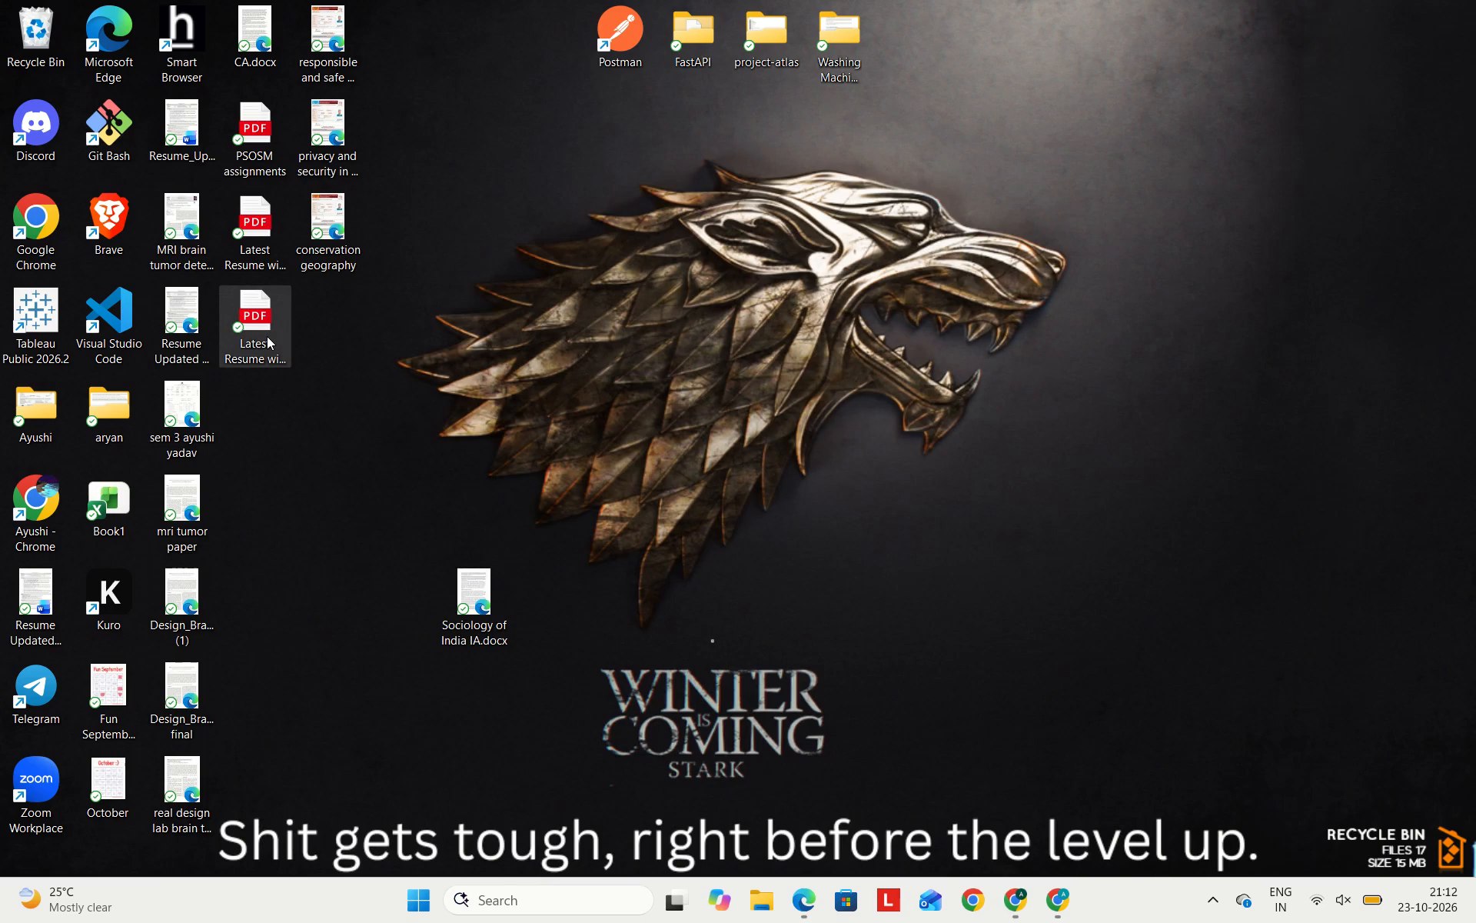
pyautogui.click(267, 336)
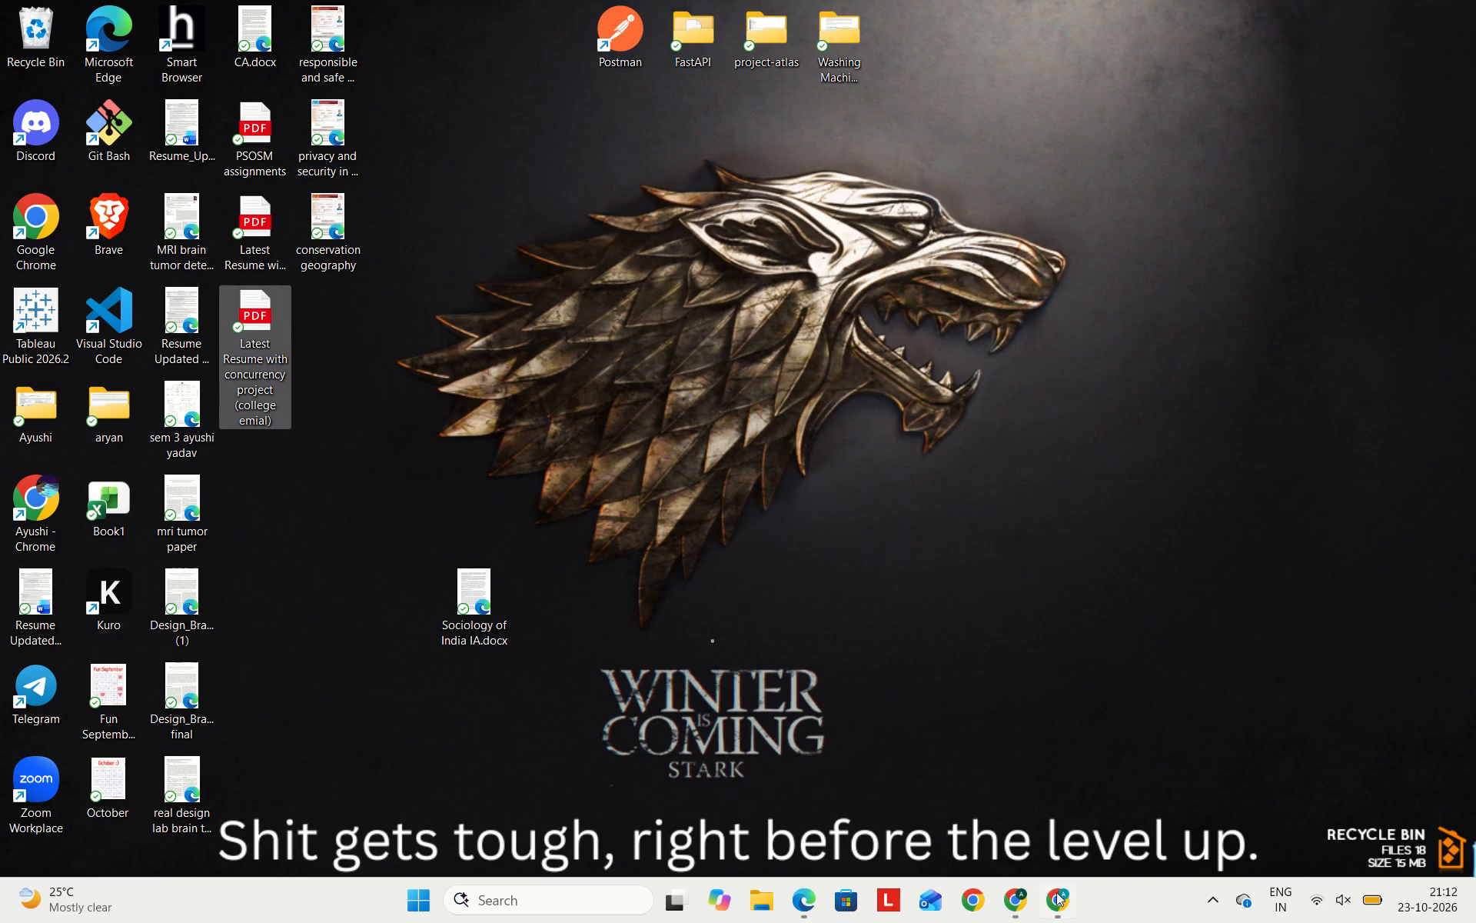
# Switch to the TnP Student Portal in Chrome and delete the Resume 3 file, Resume_Updated_latest.docx, from the profile.
pyautogui.click(1060, 902)
pyautogui.click(370, 0)
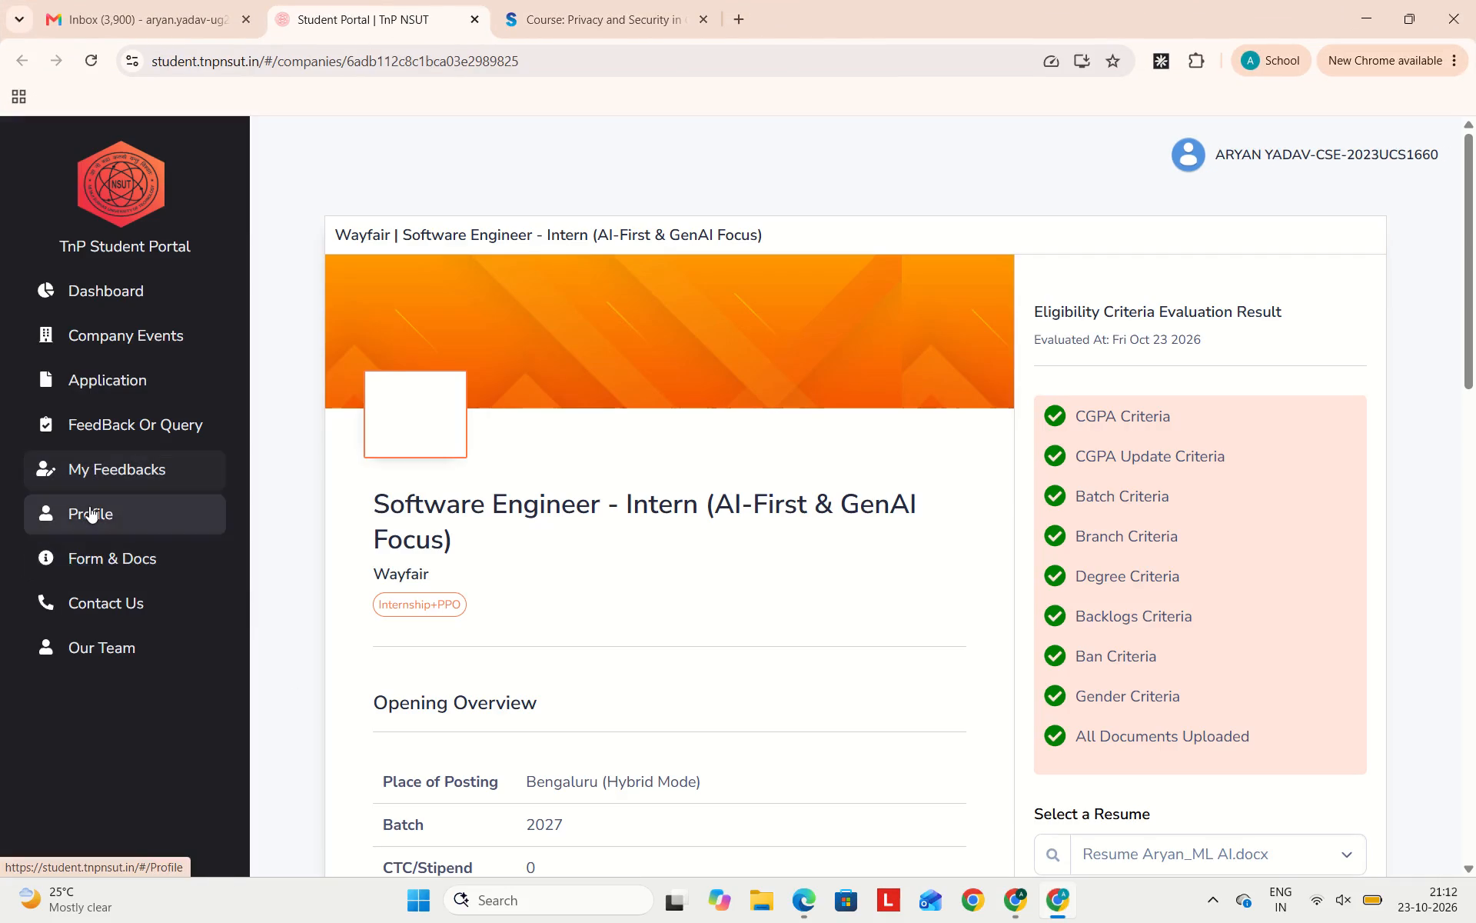
pyautogui.click(89, 506)
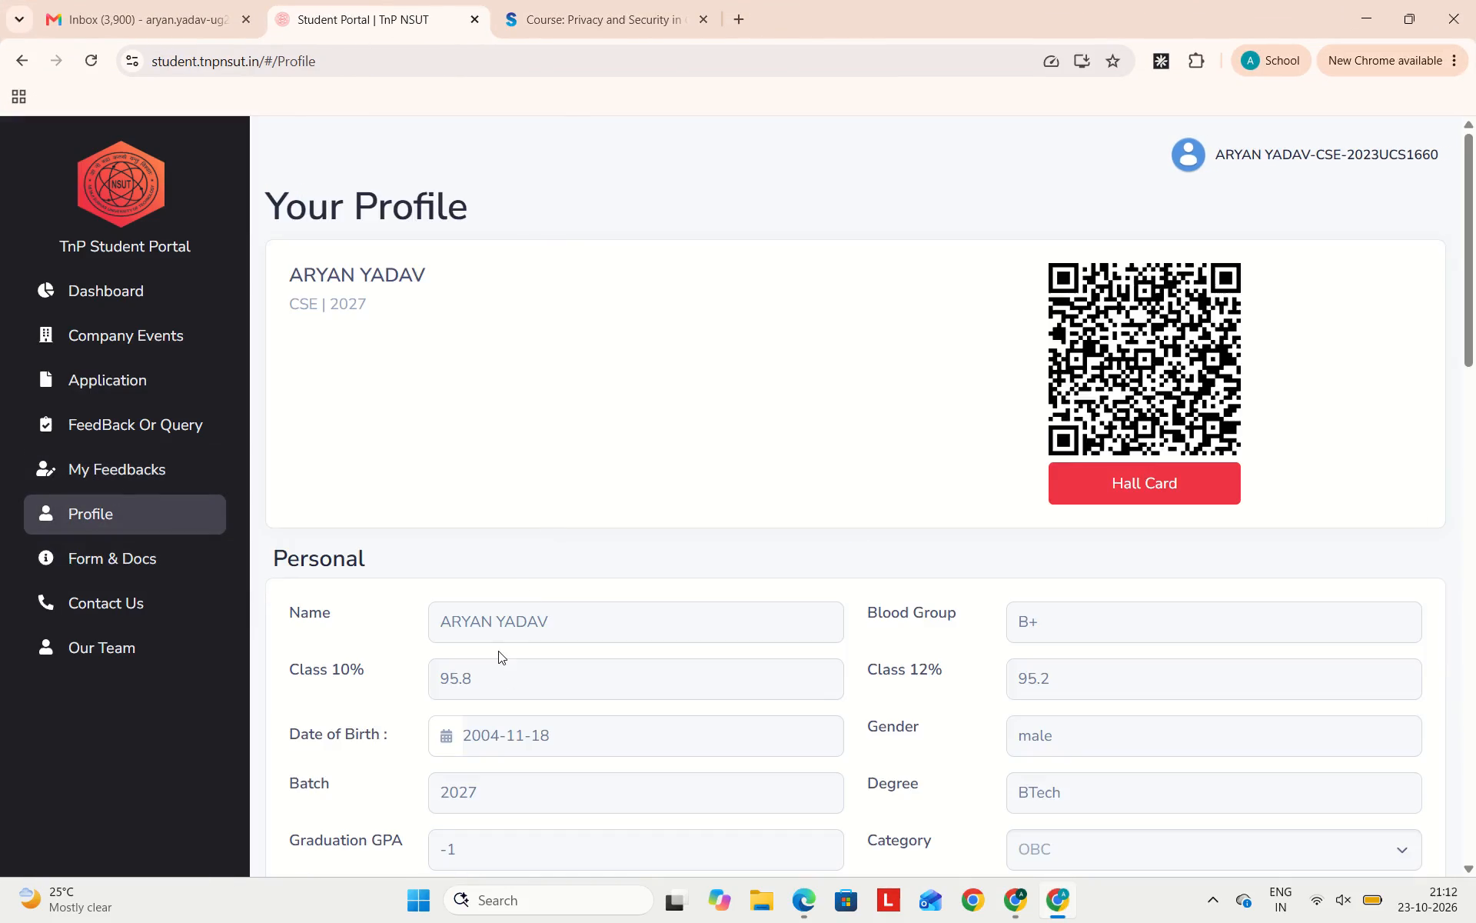
pyautogui.scroll(-10, 498, 651)
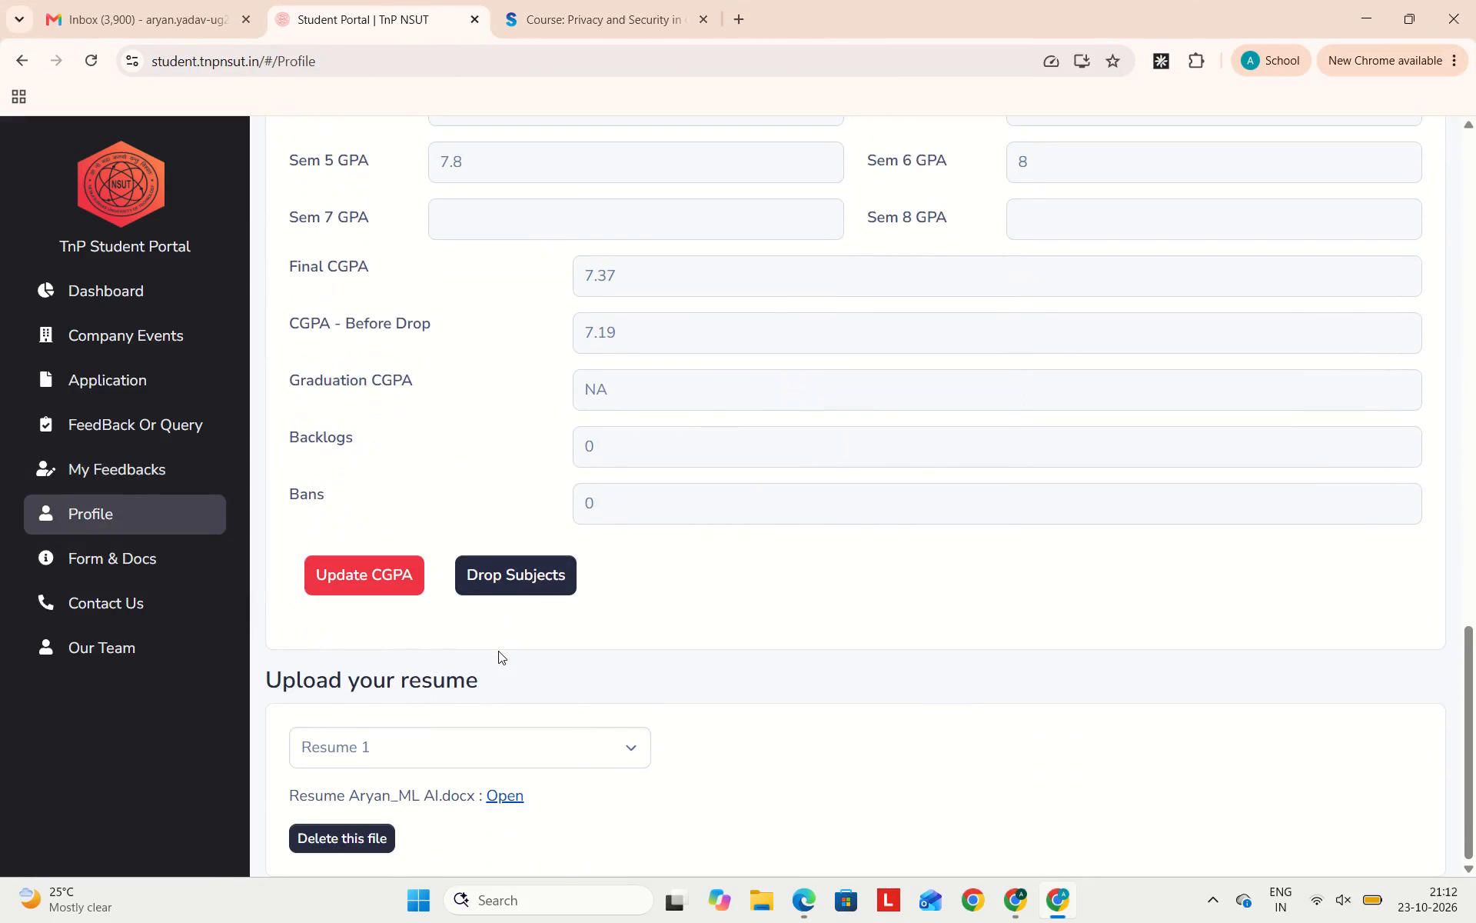
pyautogui.click(544, 752)
pyautogui.click(405, 841)
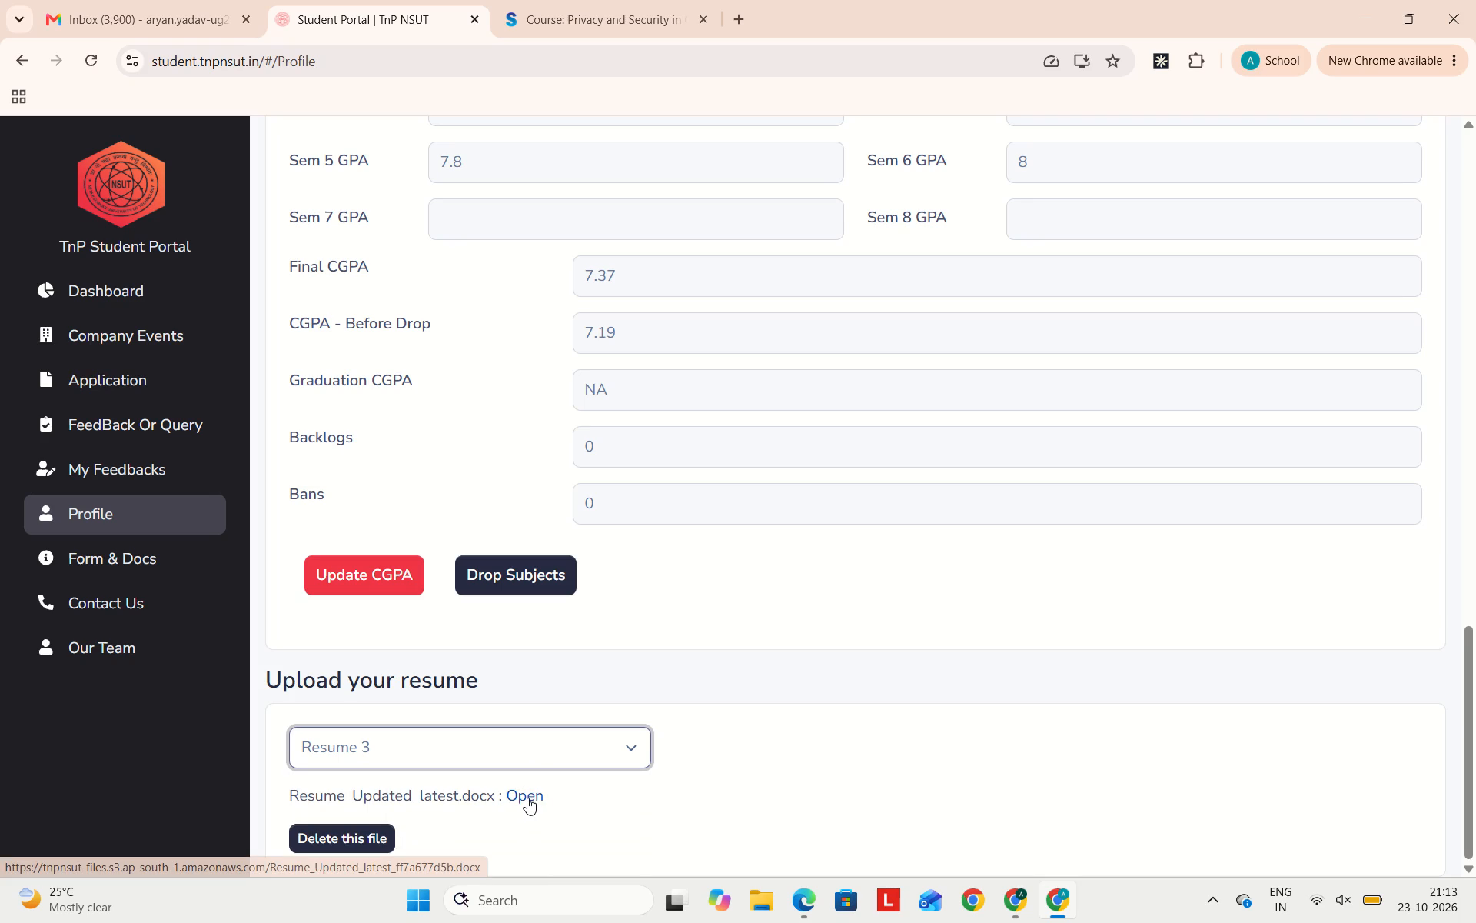
pyautogui.click(344, 835)
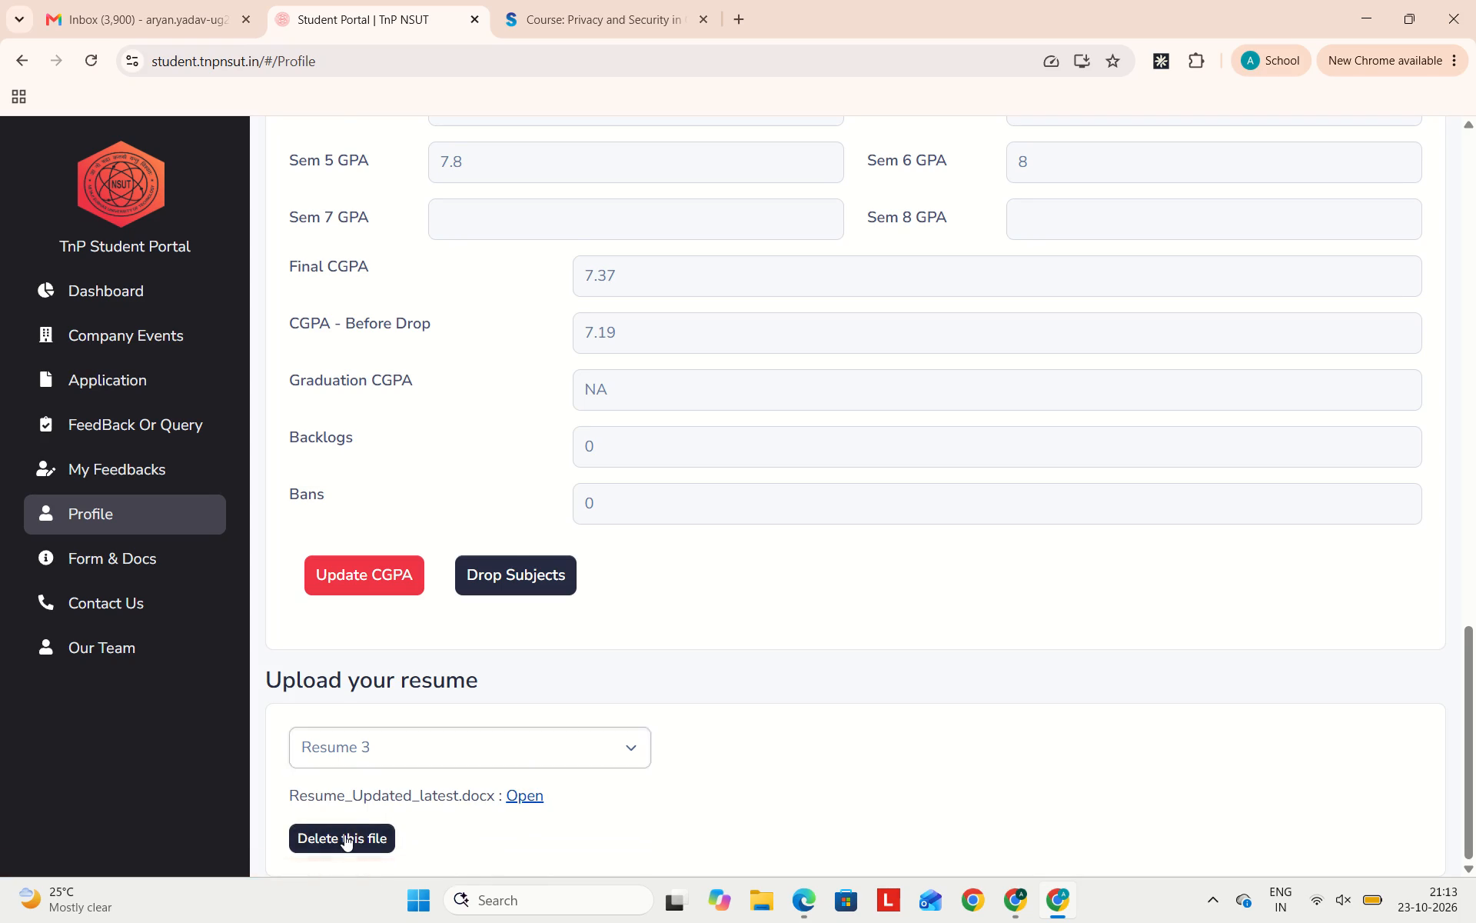
# Upload "Latest Resume with concurrency project (college emial).pdf" from the desktop as Resume 3.
pyautogui.click(358, 839)
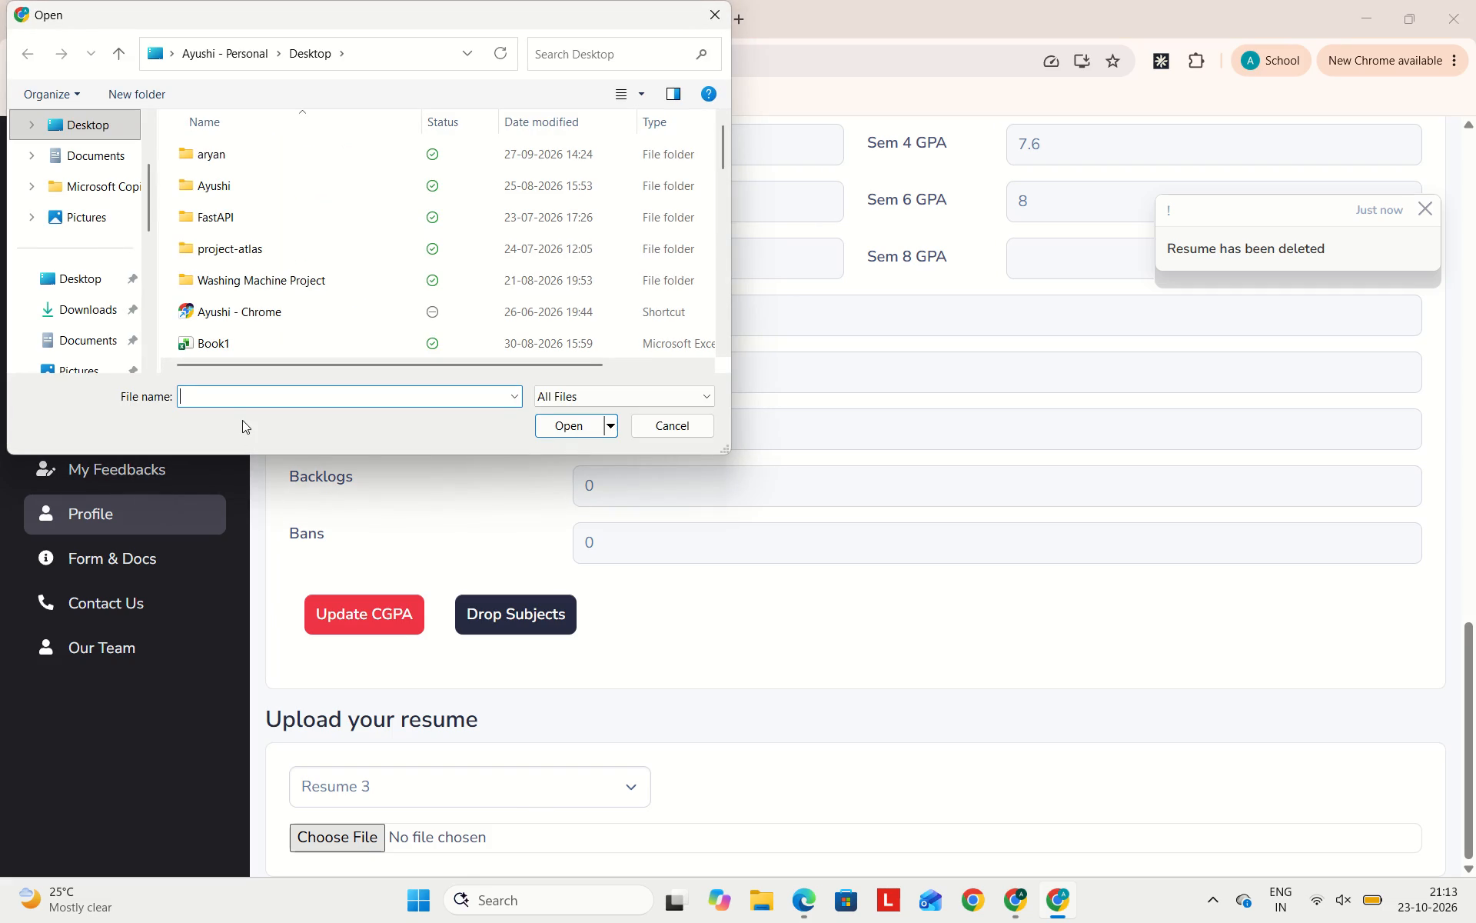
pyautogui.write('lat')
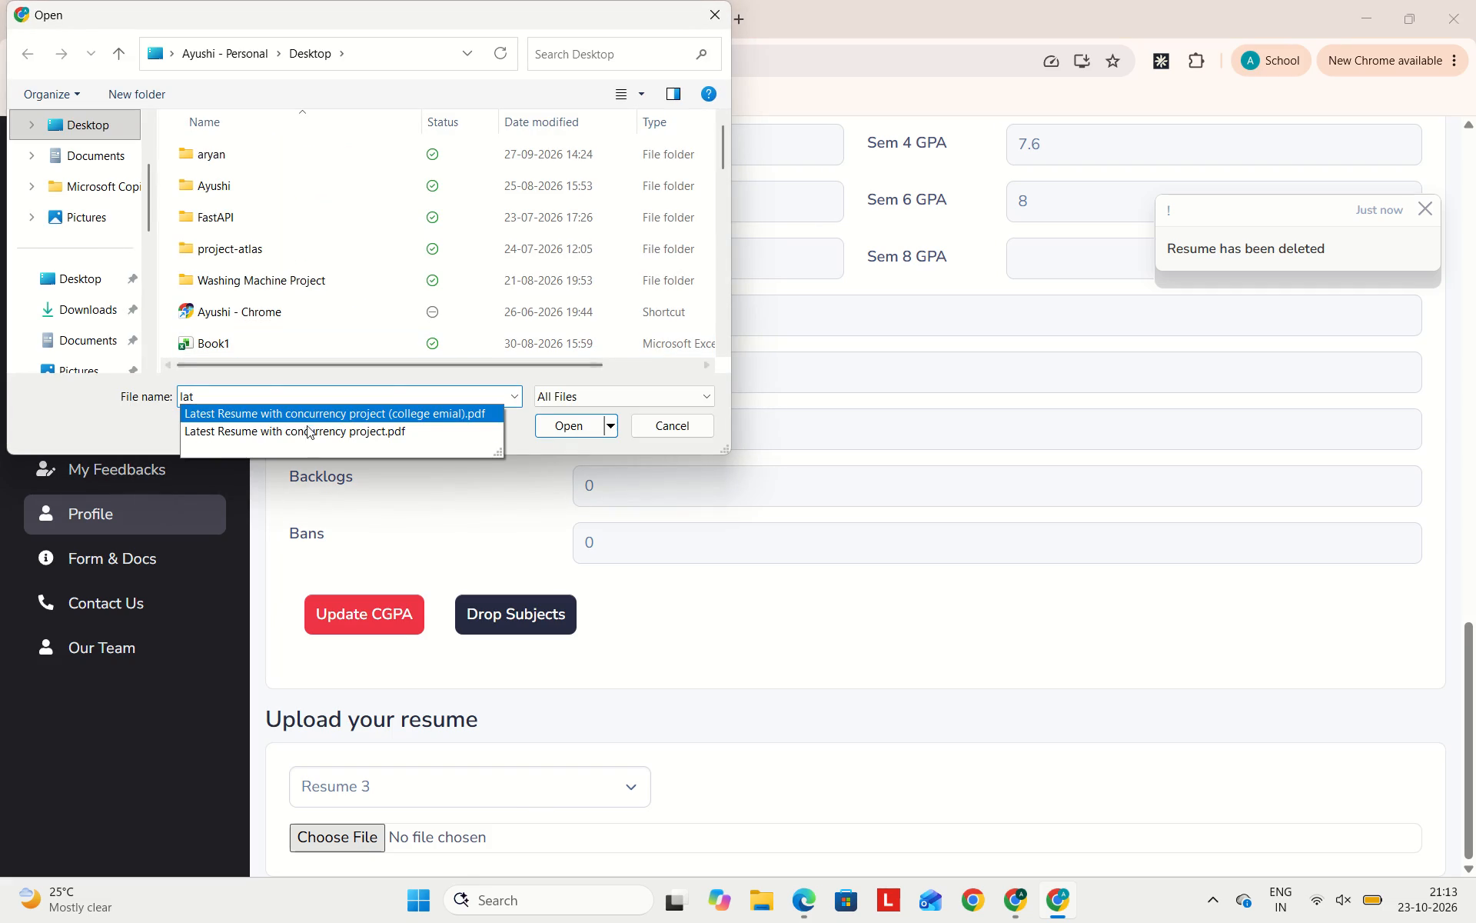
pyautogui.click(352, 420)
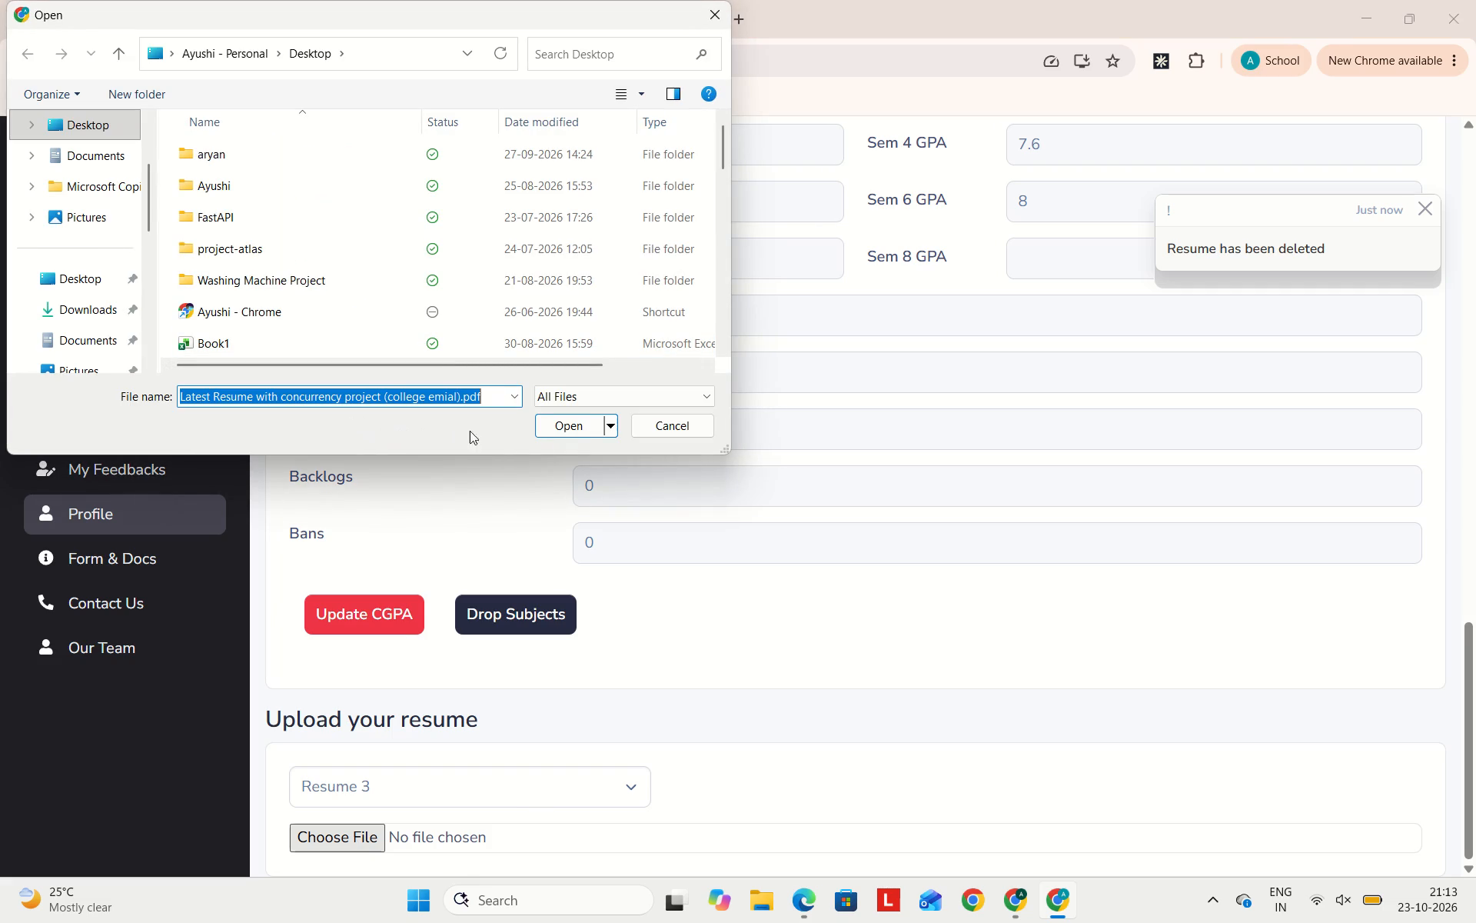
pyautogui.click(570, 426)
pyautogui.scroll(-3, 770, 752)
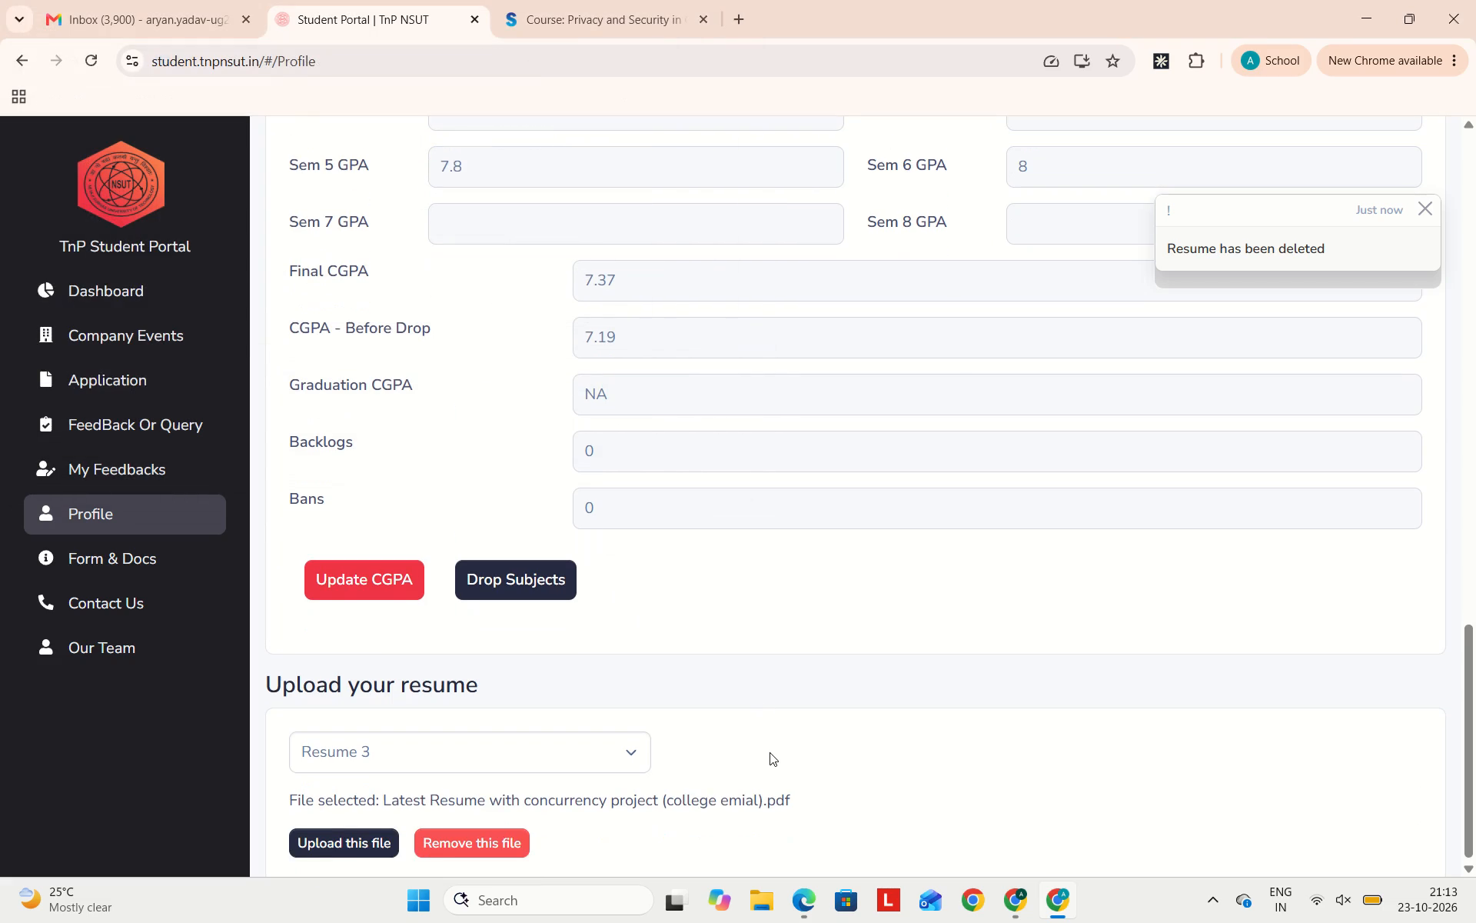
pyautogui.click(323, 841)
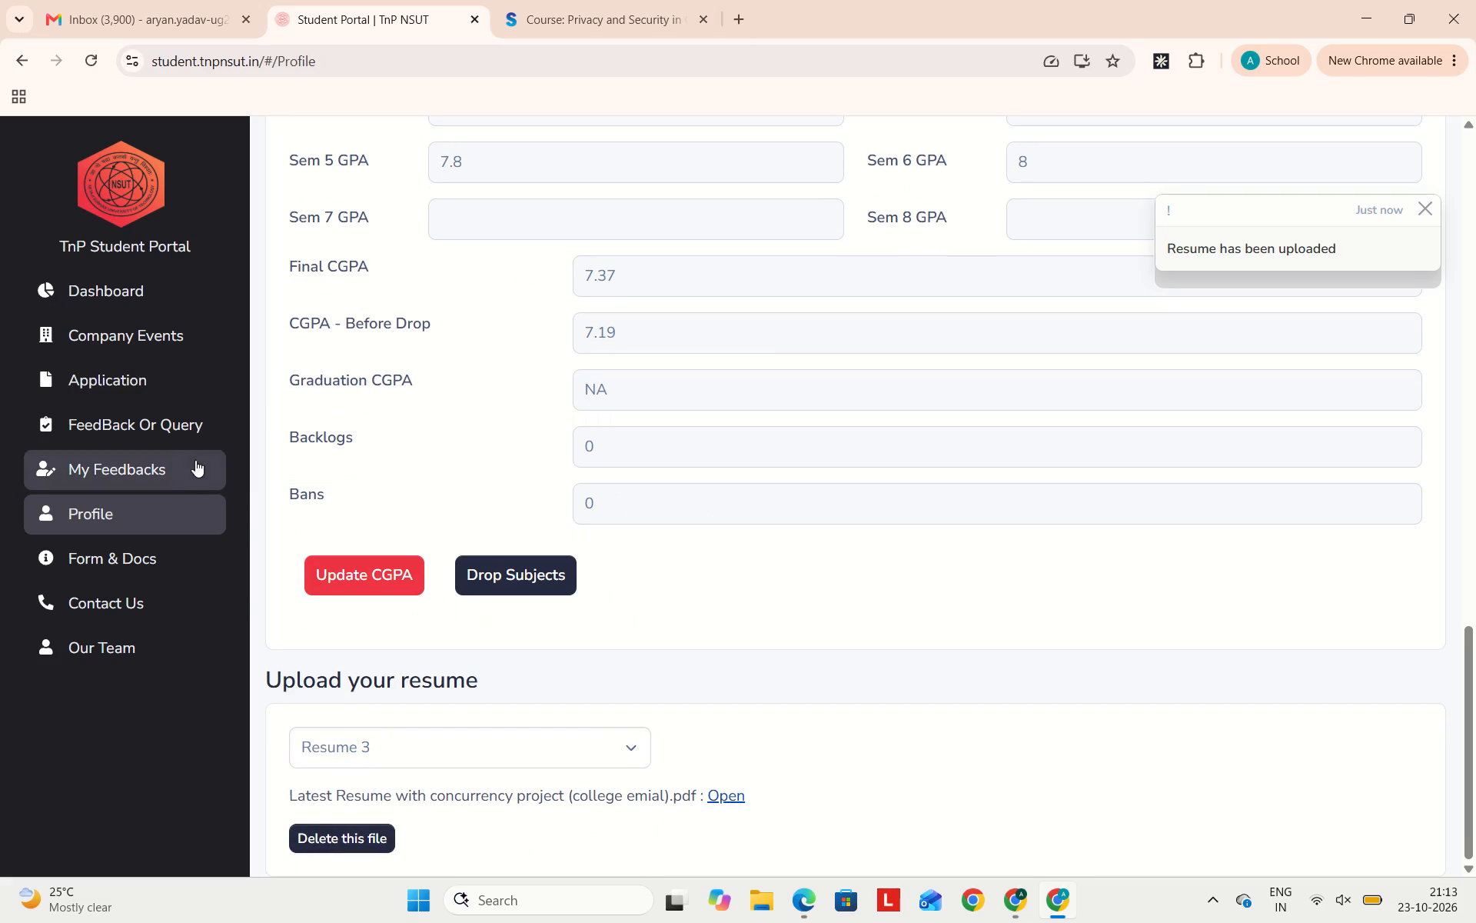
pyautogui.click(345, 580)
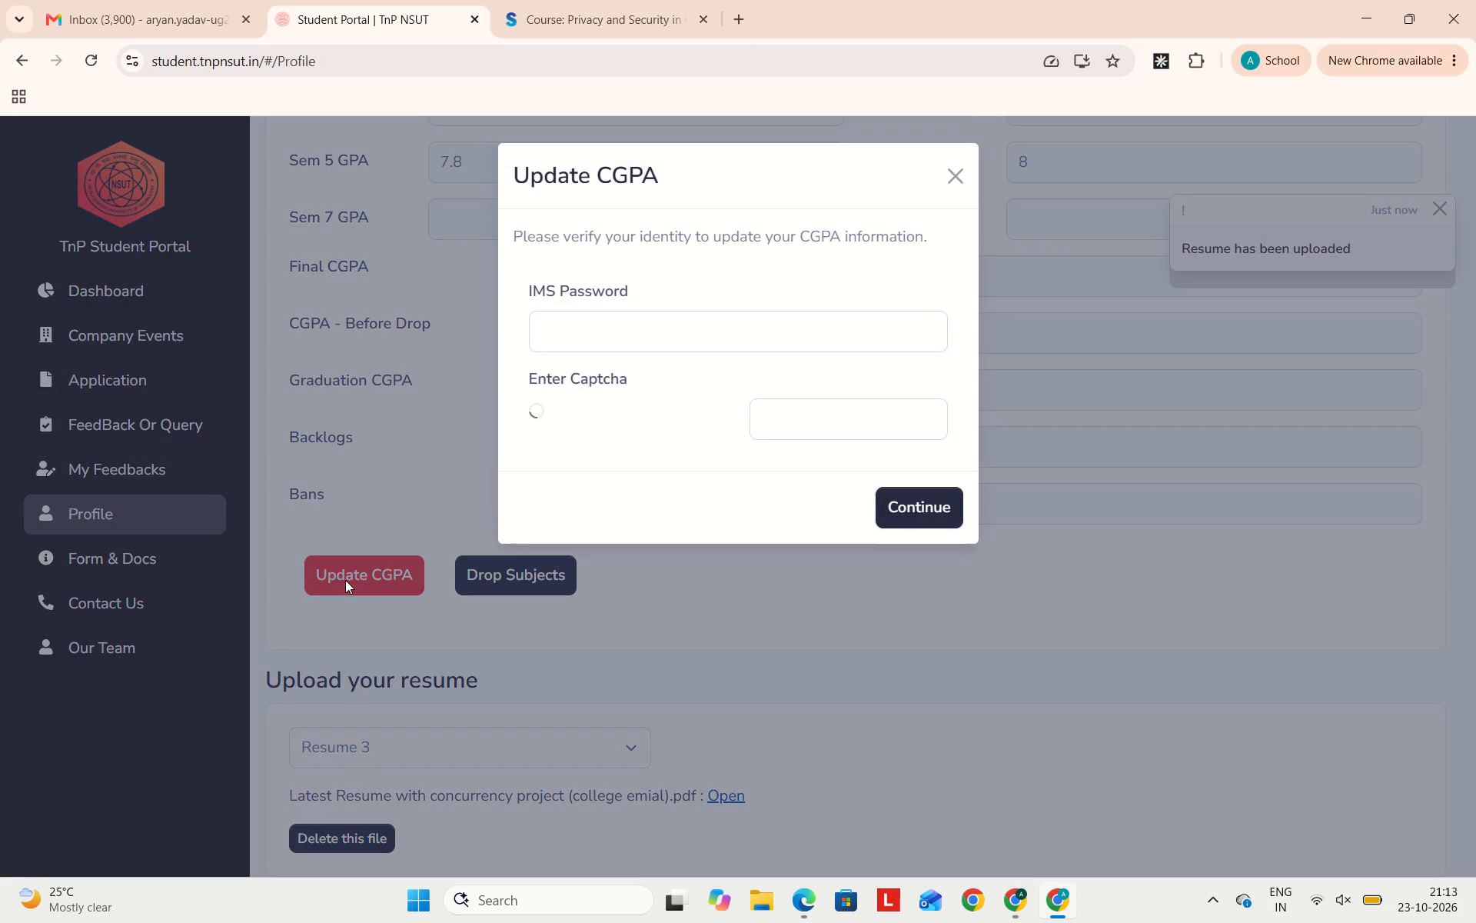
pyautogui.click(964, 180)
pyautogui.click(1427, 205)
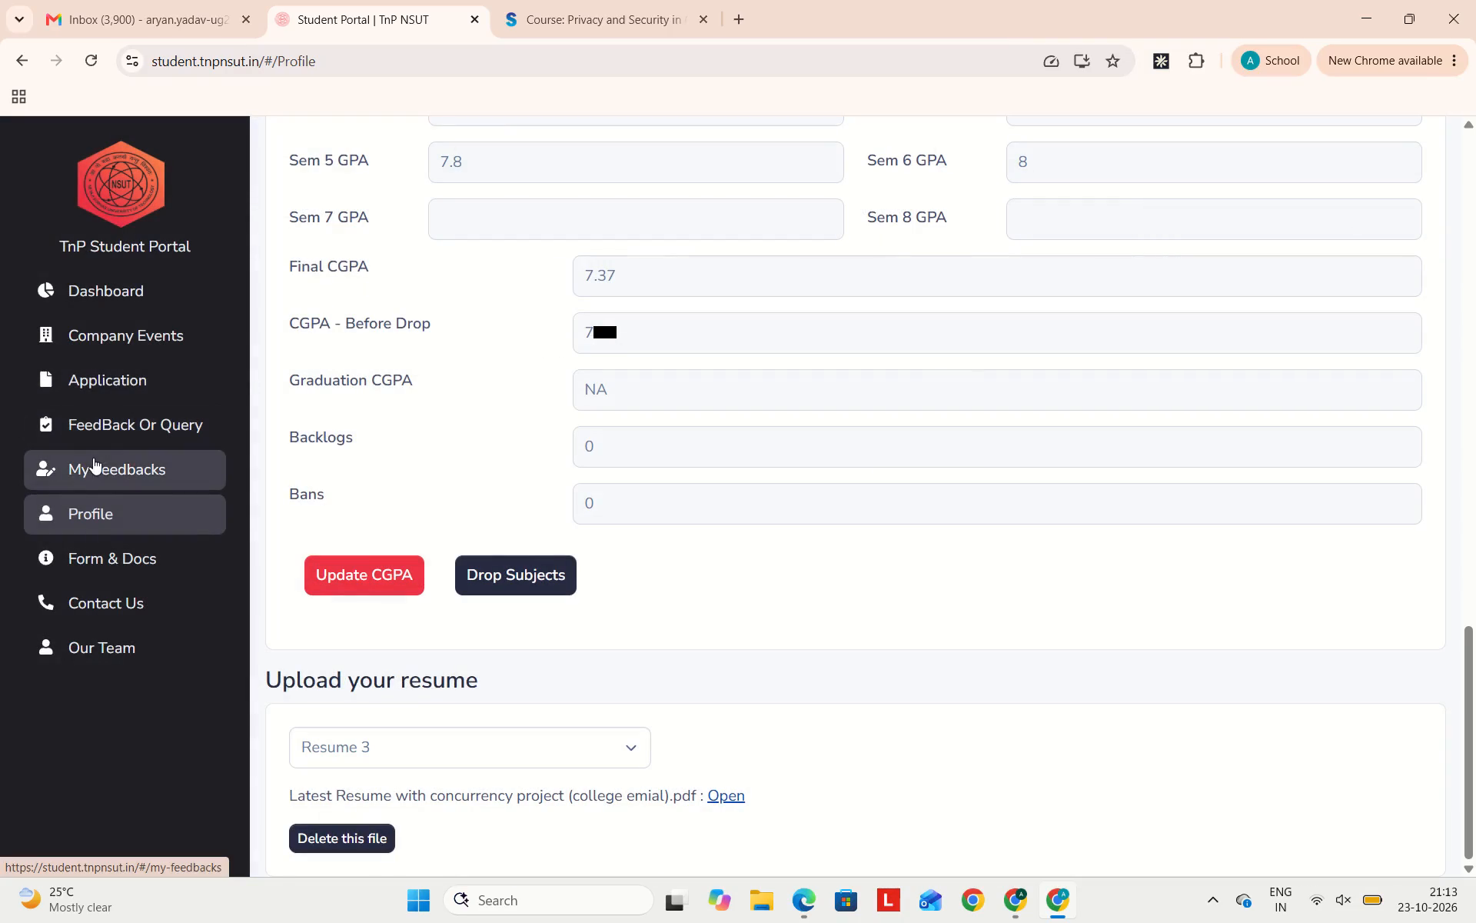
# Apply to Wayfair's Software Engineer - Intern (AI-First & GenAI Focus) opening with "Latest Resume with concurrency project (college emial).pdf".
pyautogui.click(117, 303)
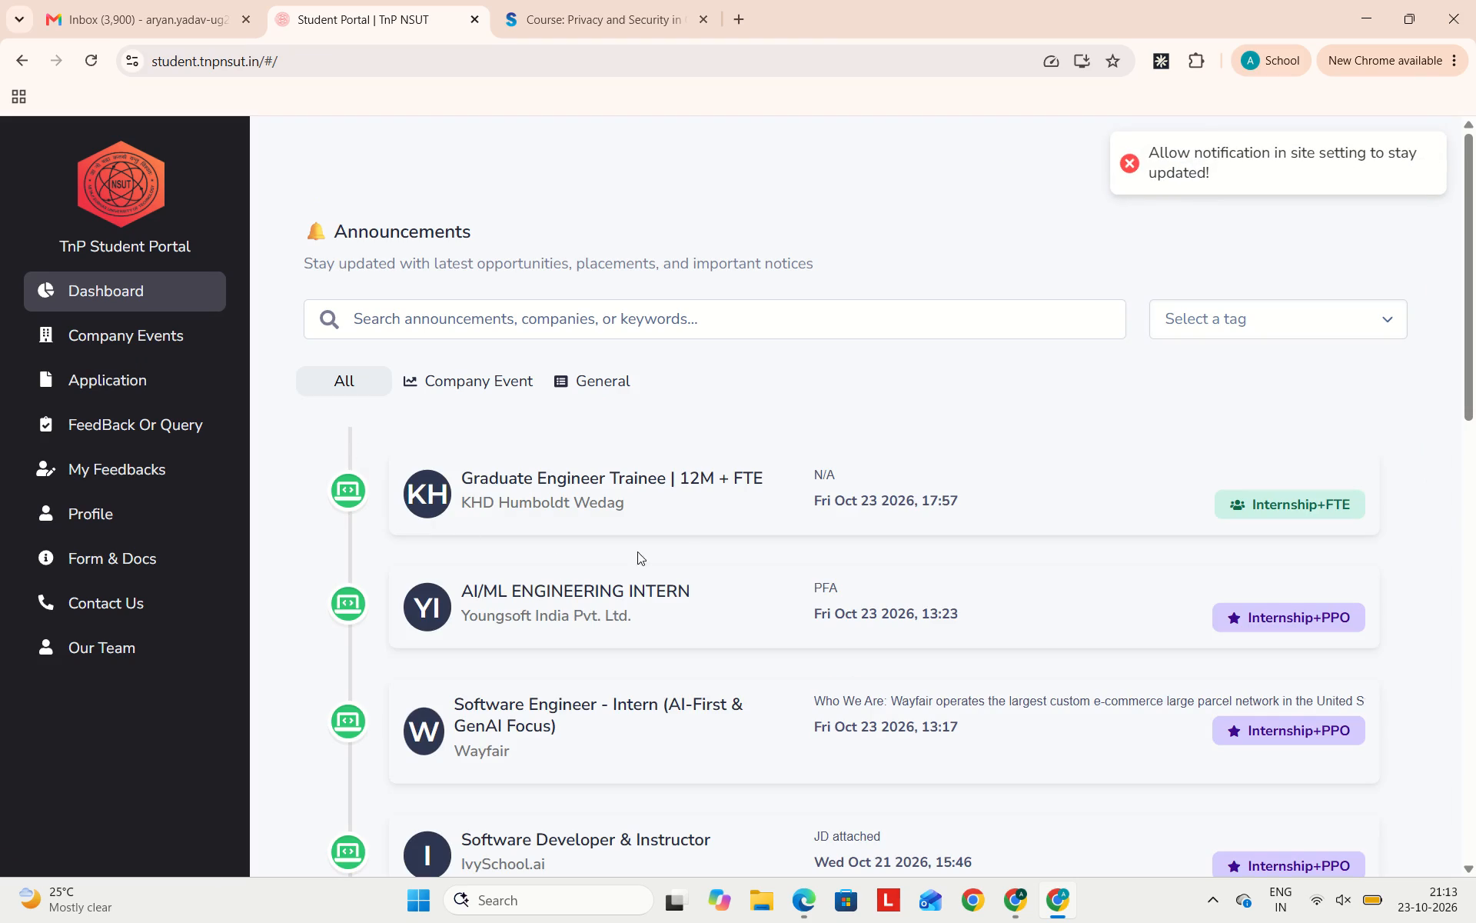
pyautogui.scroll(-1, 707, 571)
pyautogui.click(621, 660)
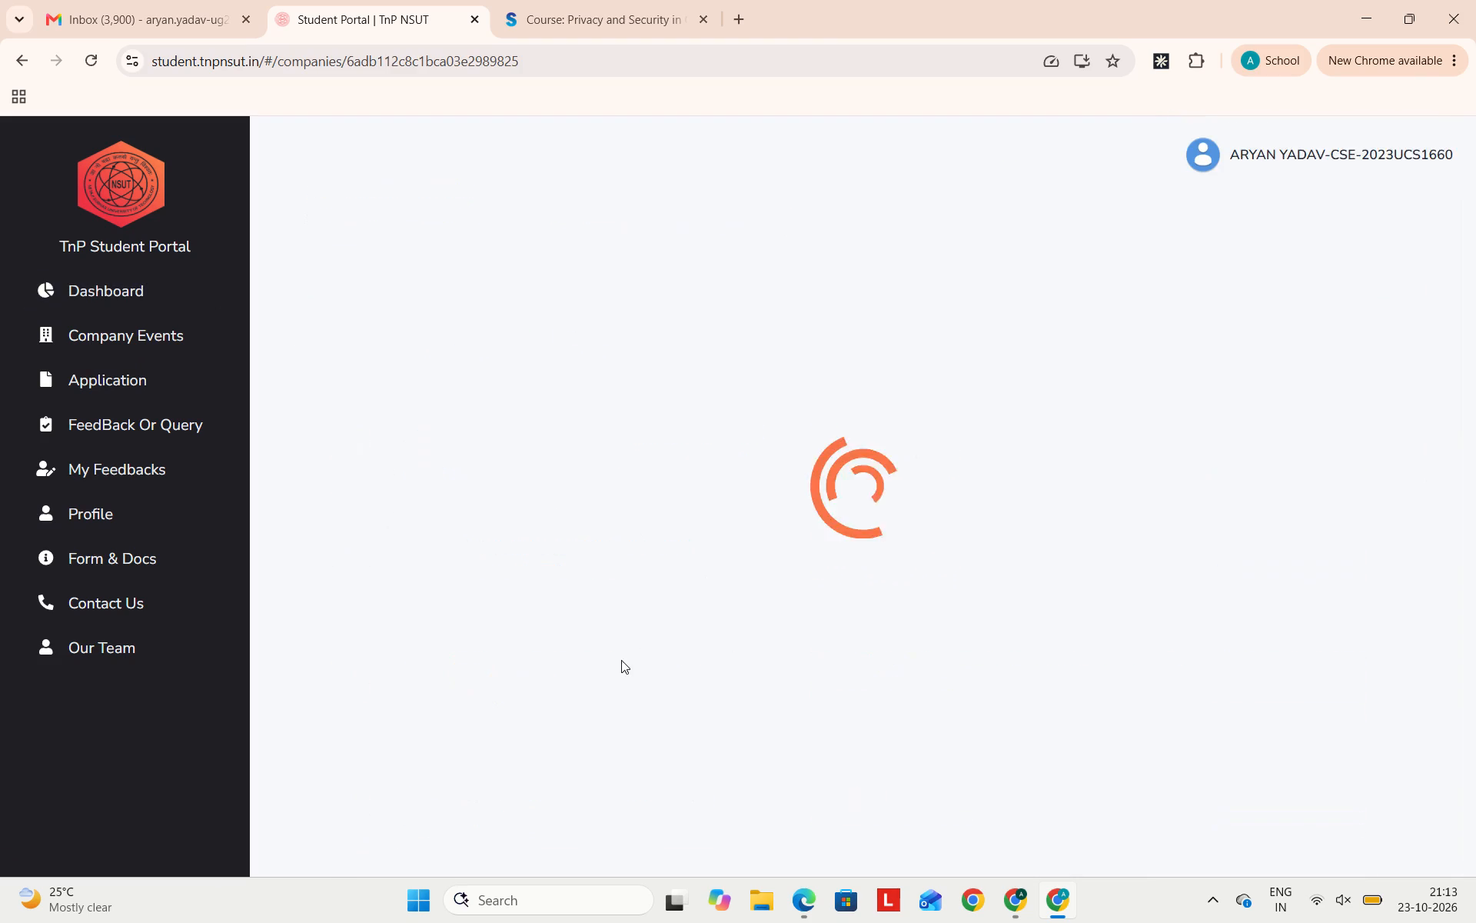
pyautogui.scroll(-2, 1212, 556)
pyautogui.click(1168, 664)
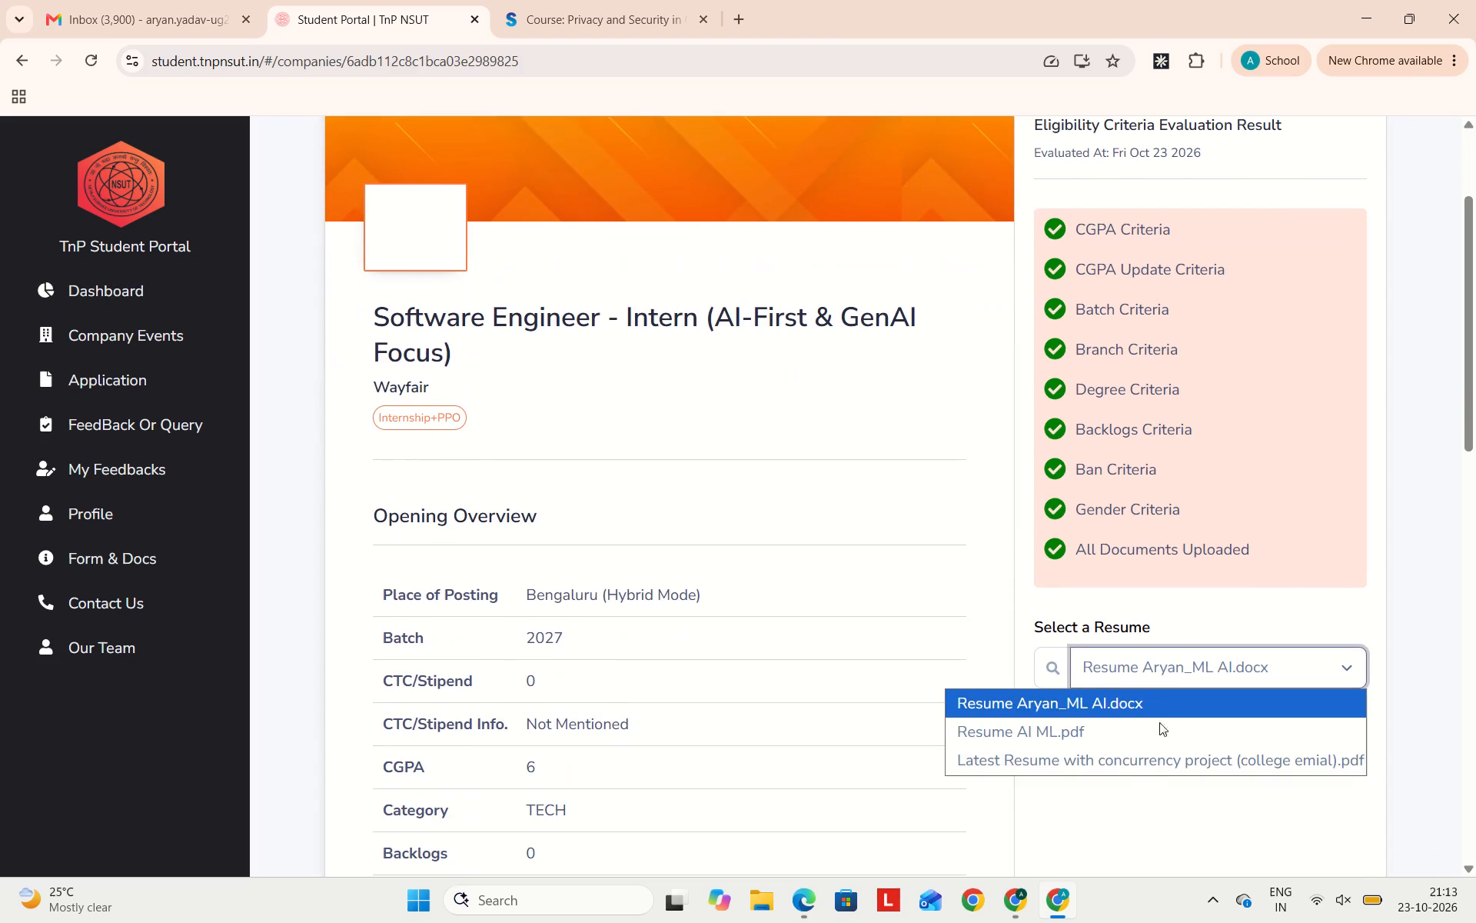
pyautogui.click(1151, 770)
pyautogui.click(1215, 751)
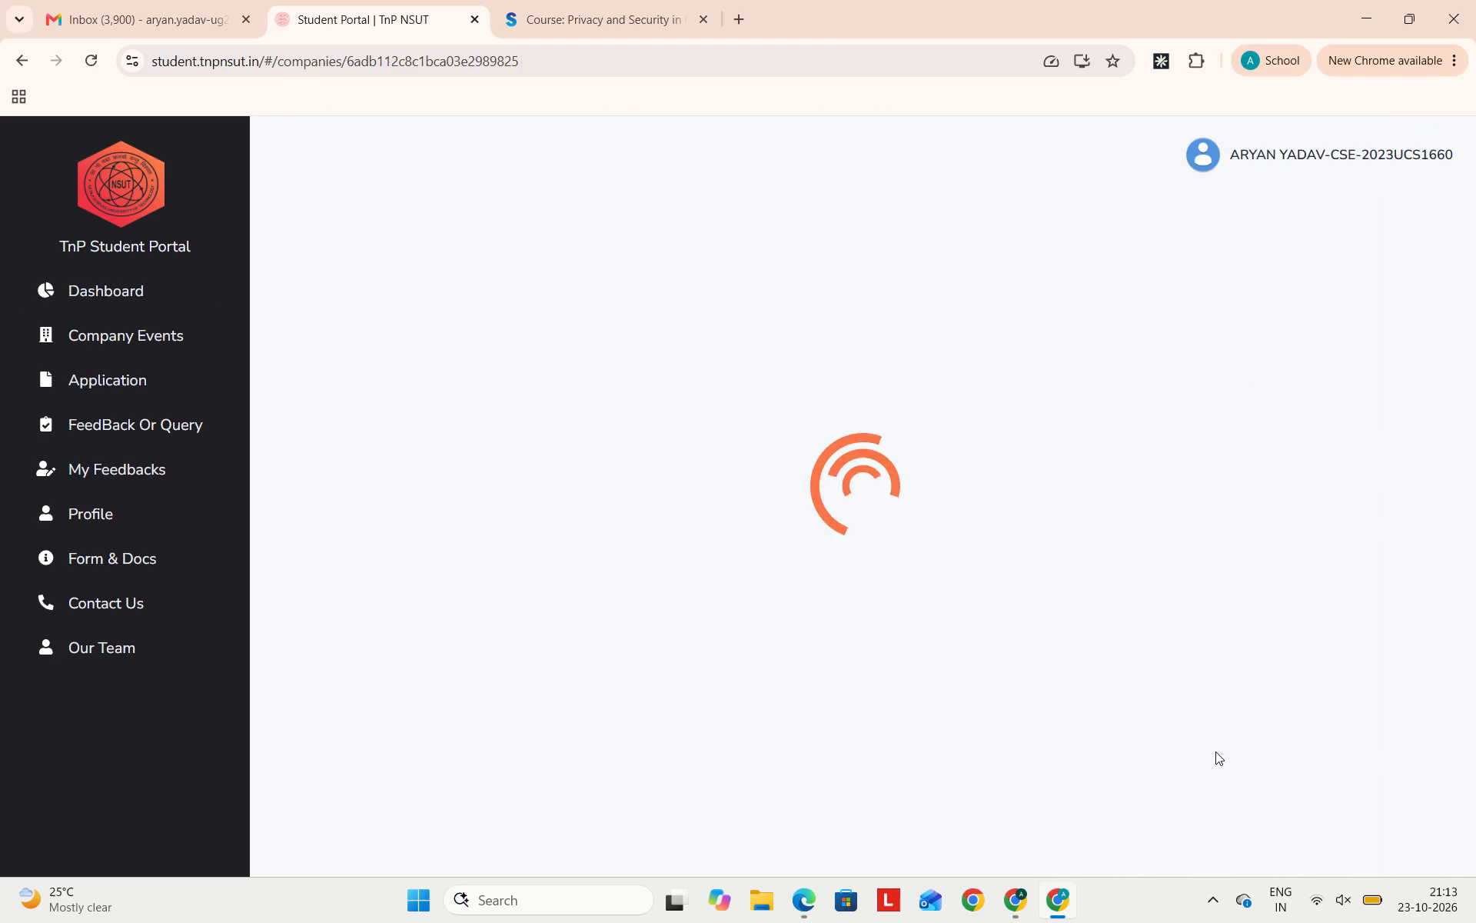
# Open Wayfair's linked application form, supply "Latest Resume with concurrency project (college emial).pdf" from the device, and continue.
pyautogui.scroll(-5, 721, 393)
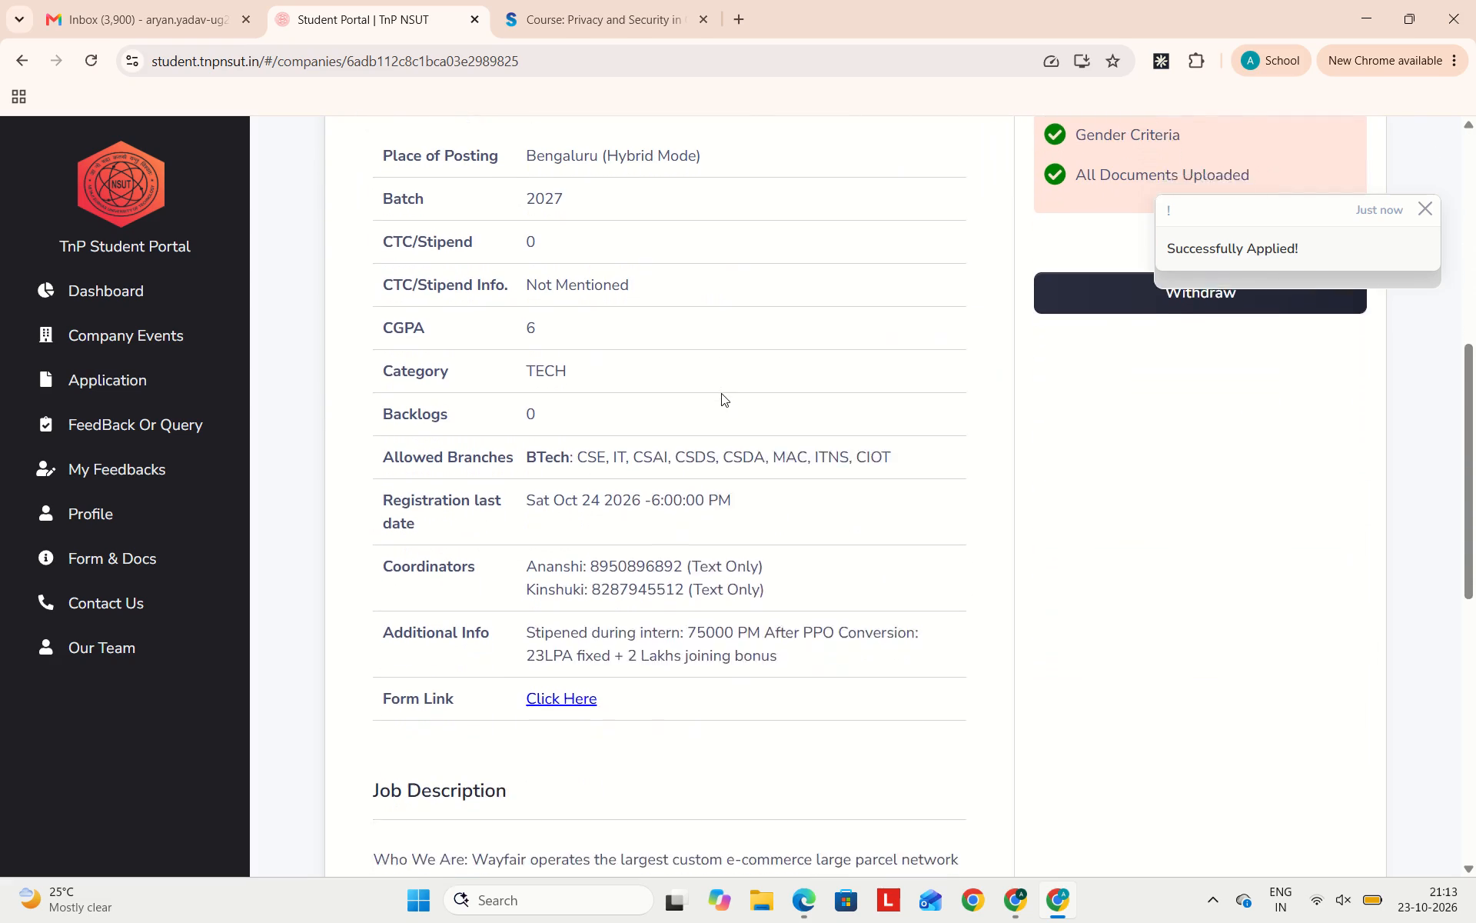
pyautogui.click(560, 666)
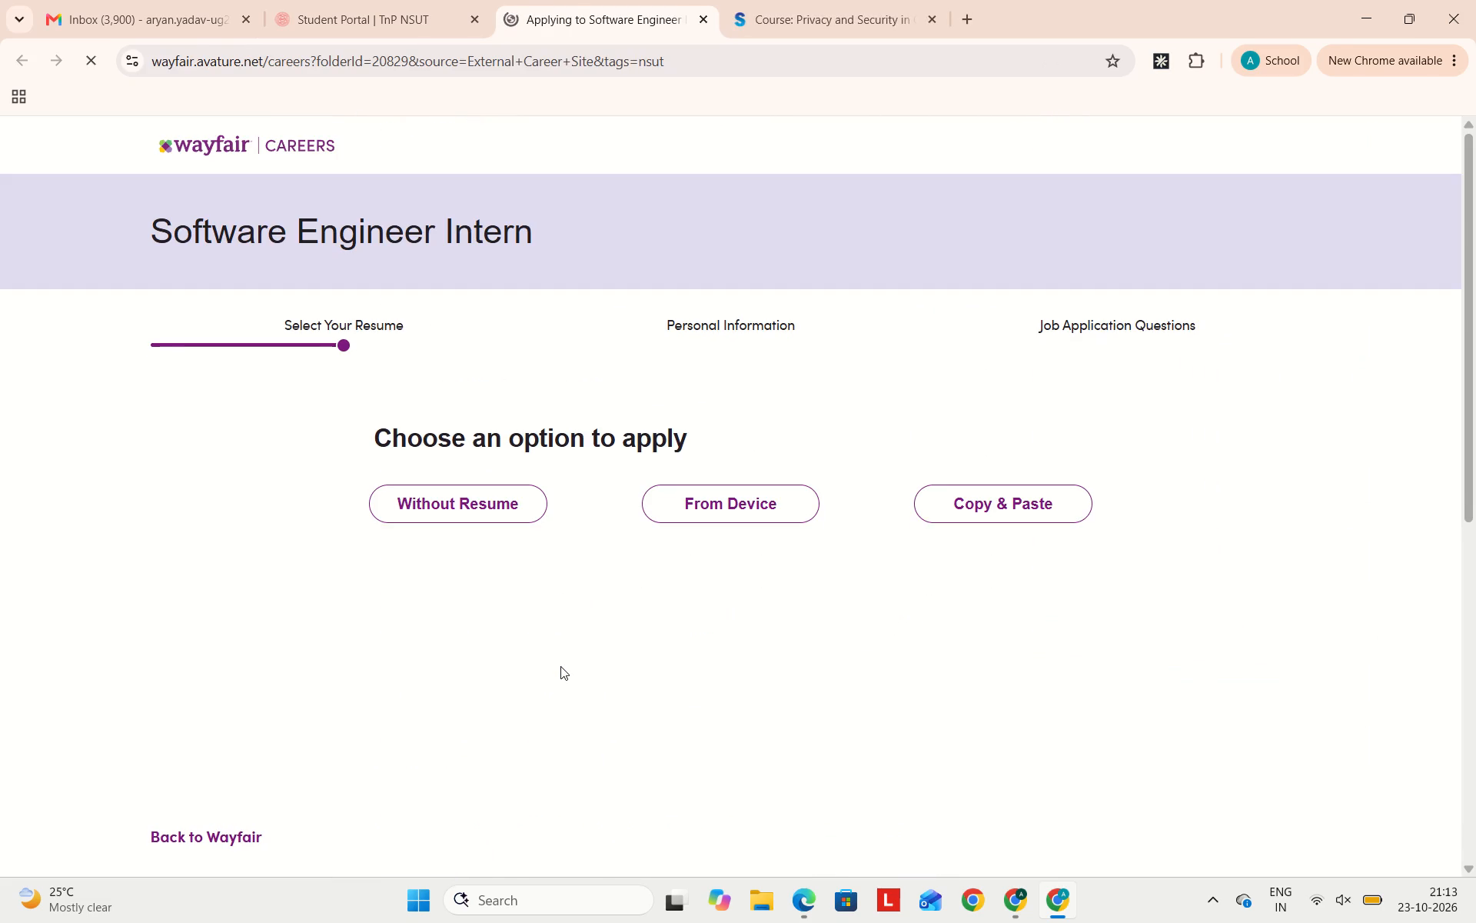
pyautogui.click(728, 509)
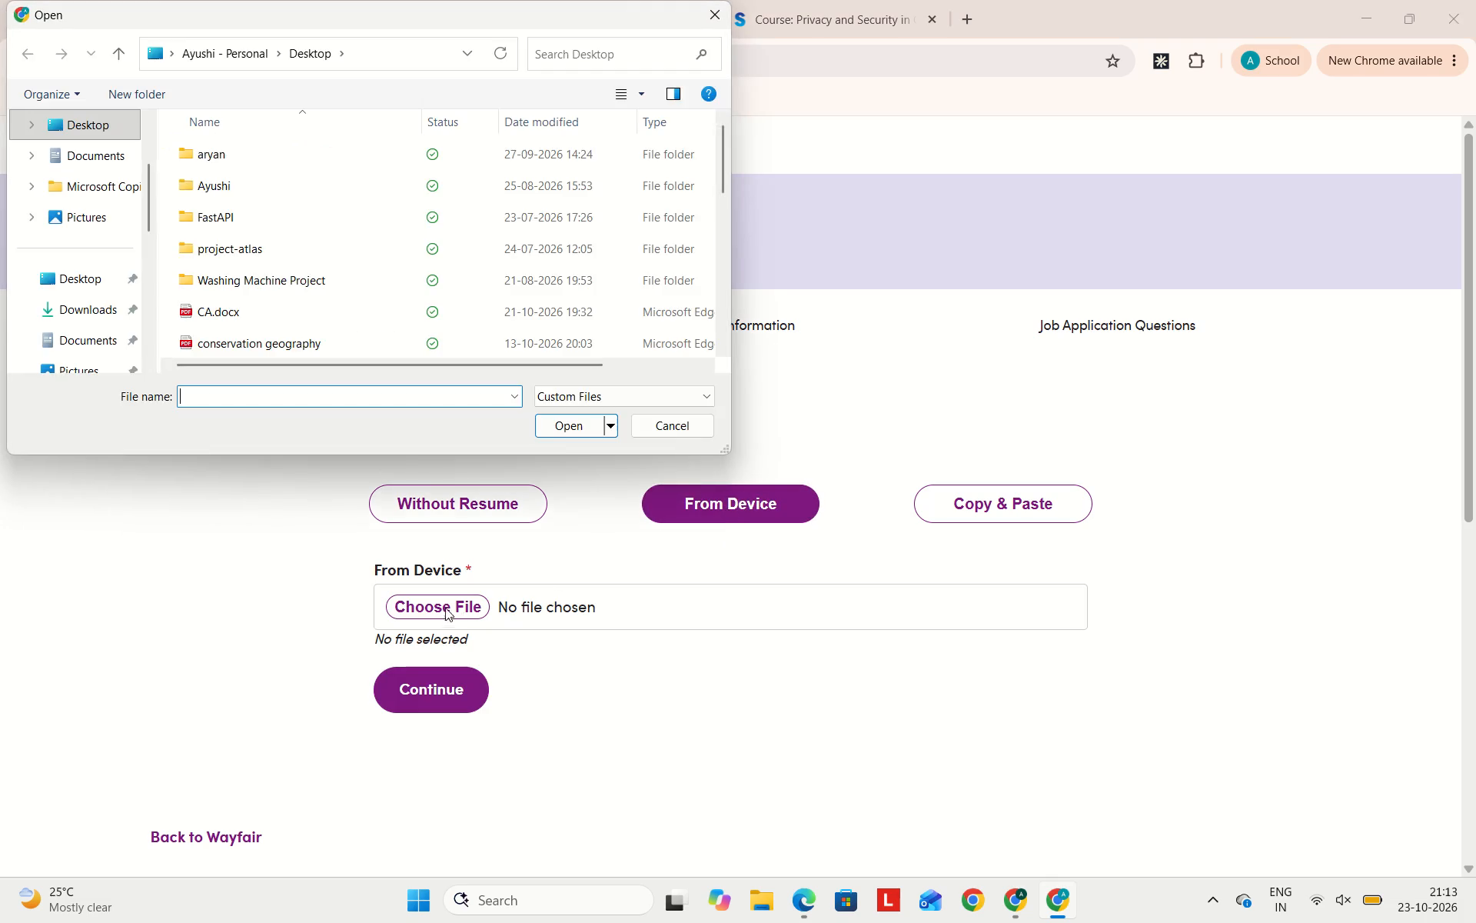
pyautogui.moveTo(724, 181); pyautogui.dragTo(724, 194)
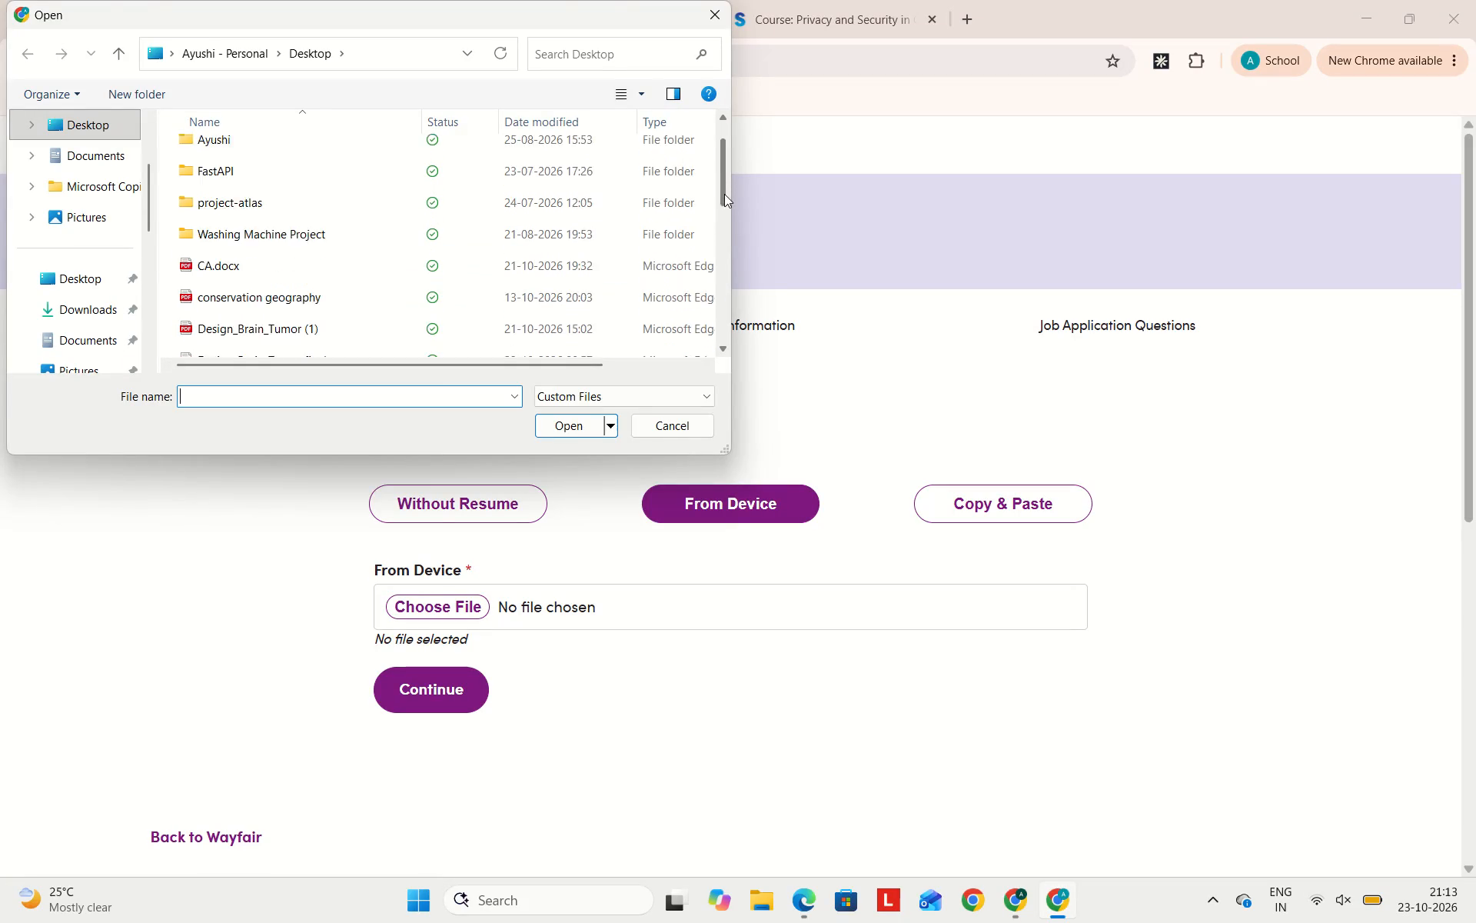
pyautogui.moveTo(724, 194); pyautogui.dragTo(733, 255)
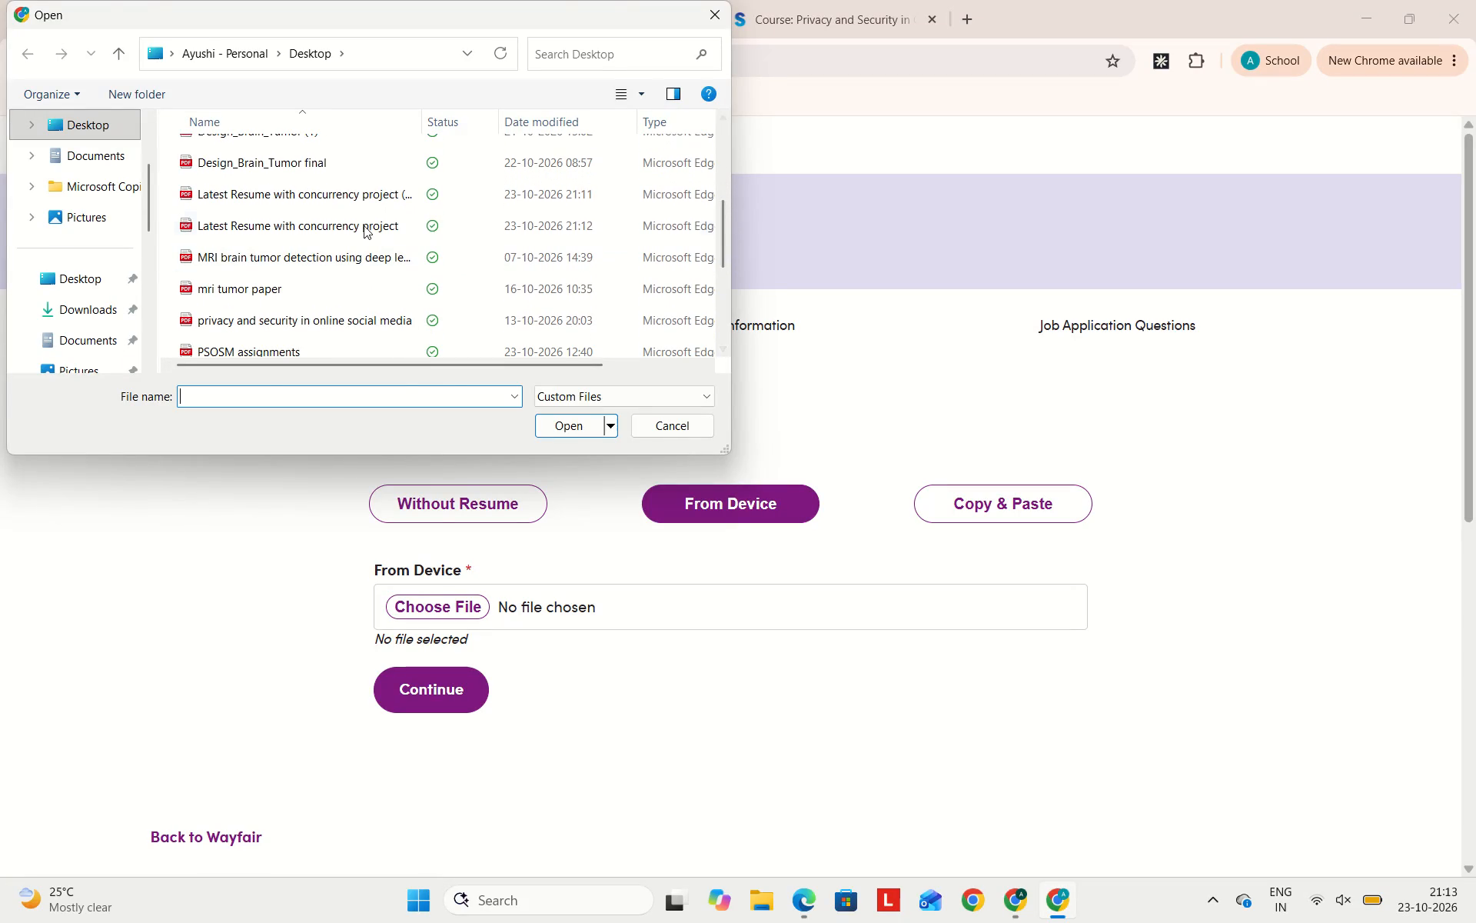
pyautogui.click(336, 189)
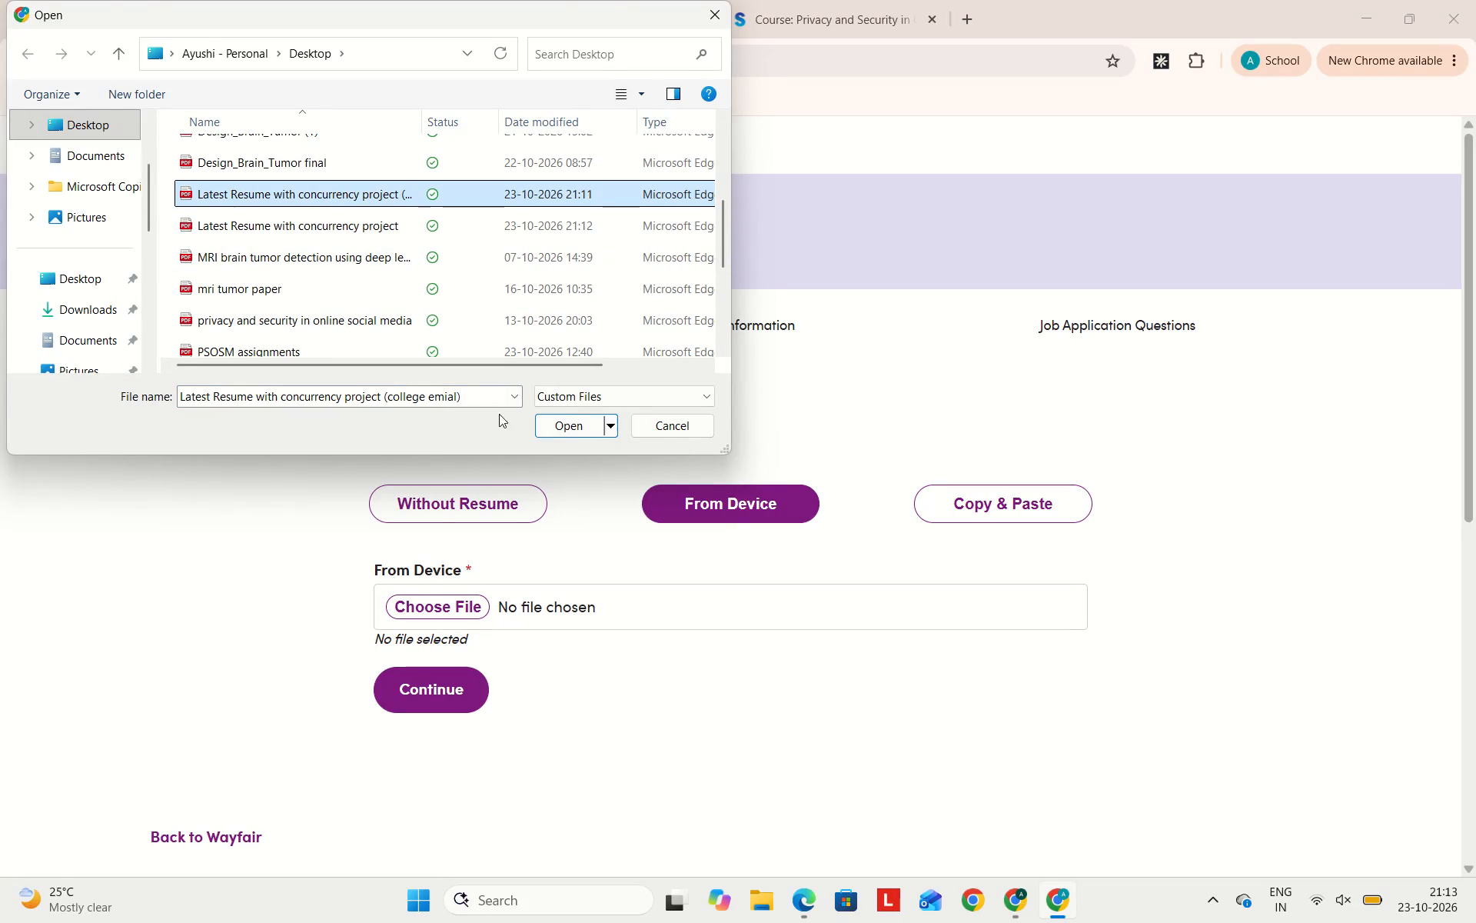
pyautogui.click(559, 423)
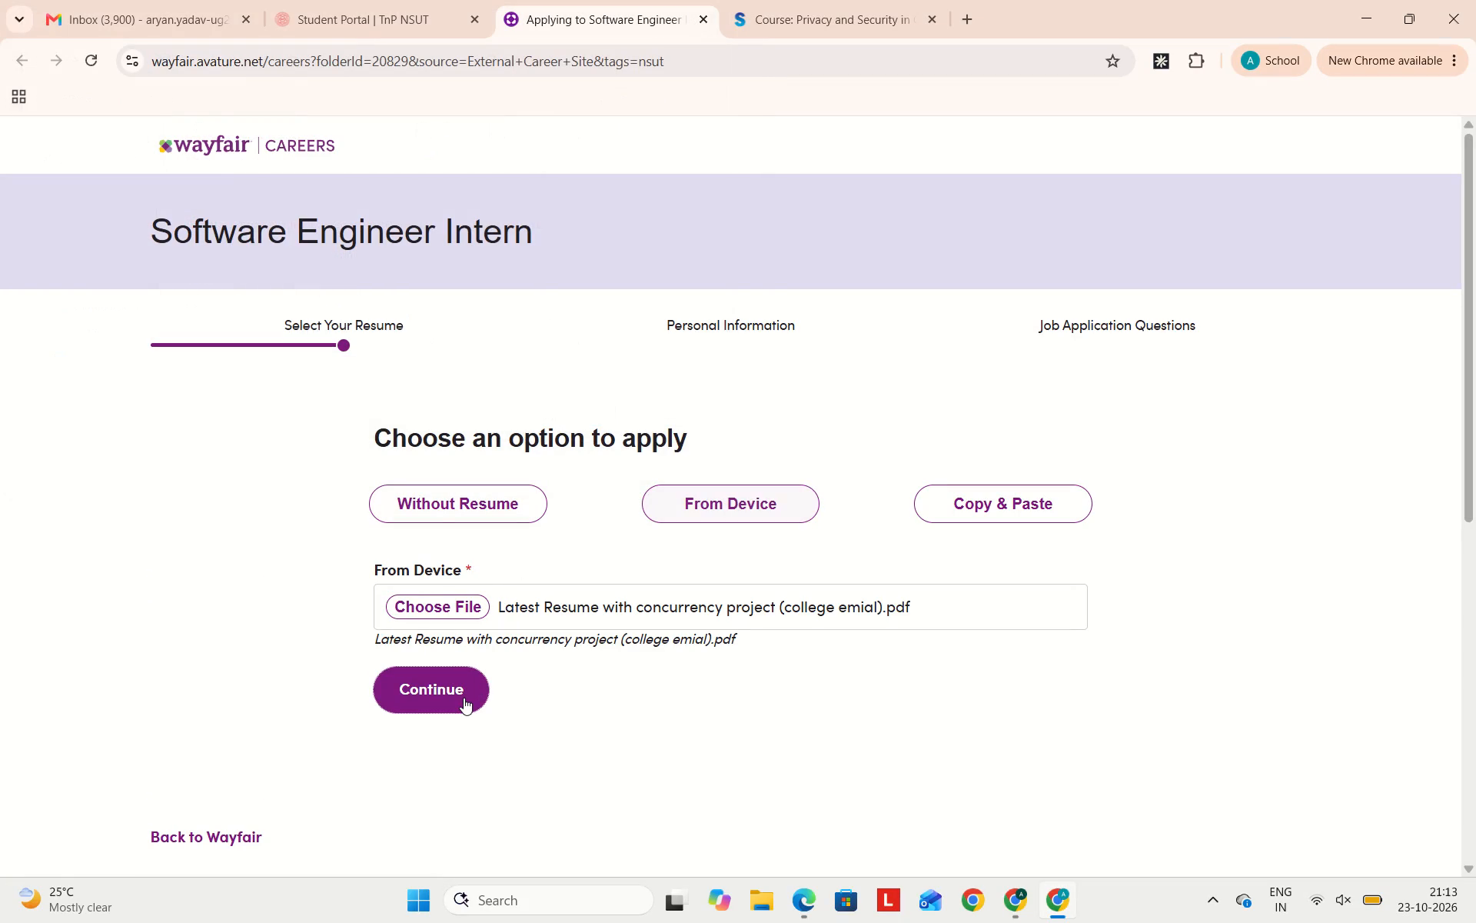
pyautogui.click(461, 695)
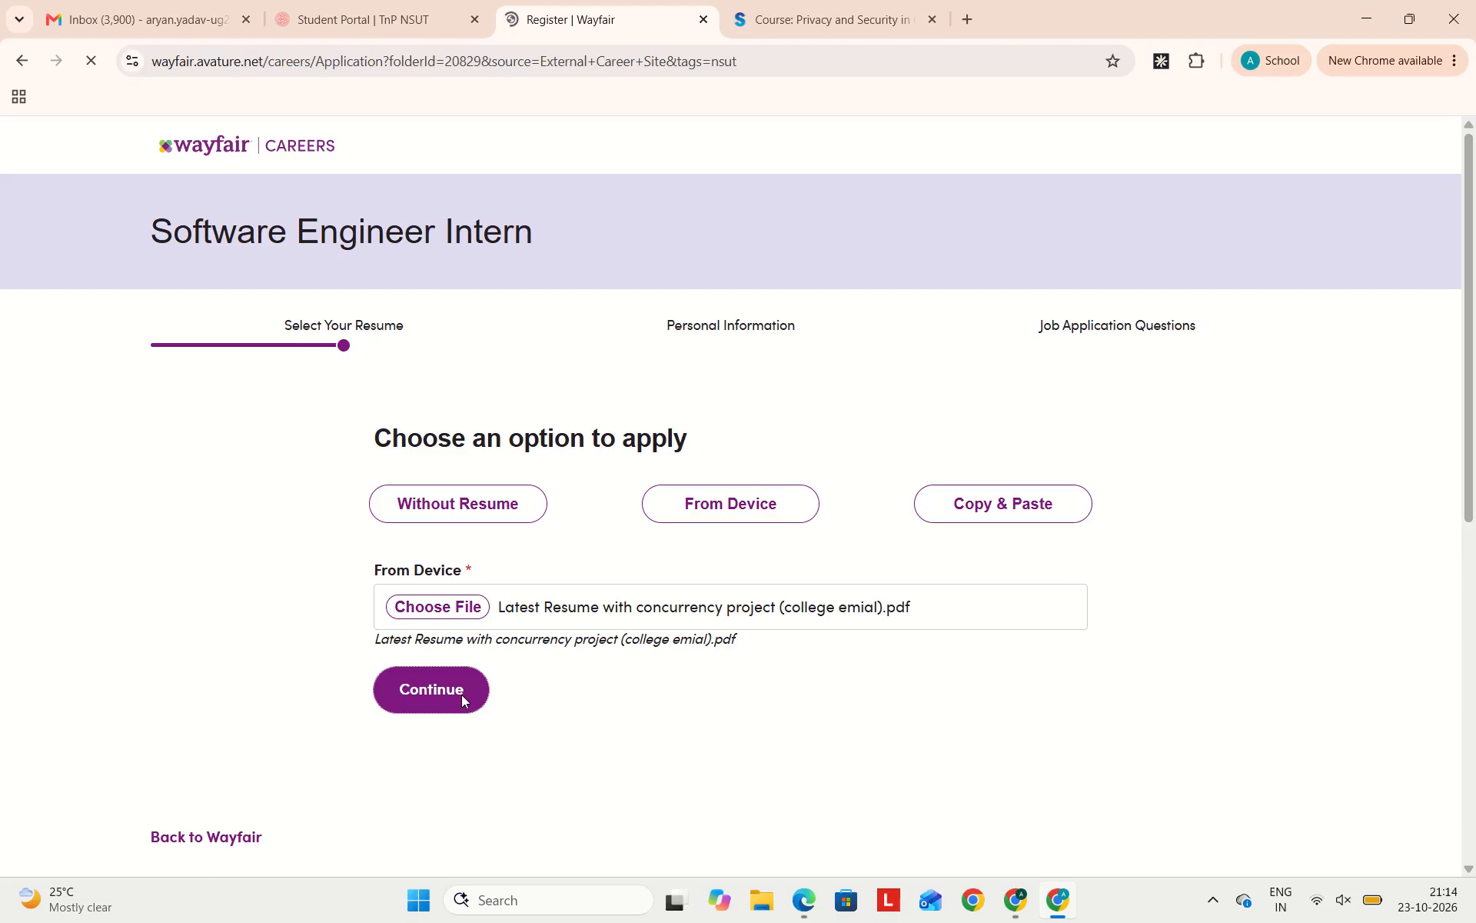
# Examine the Personal Information and Current Work Experience fields of Wayfair's Software Engineer Intern application form.
pyautogui.scroll(-3, 461, 695)
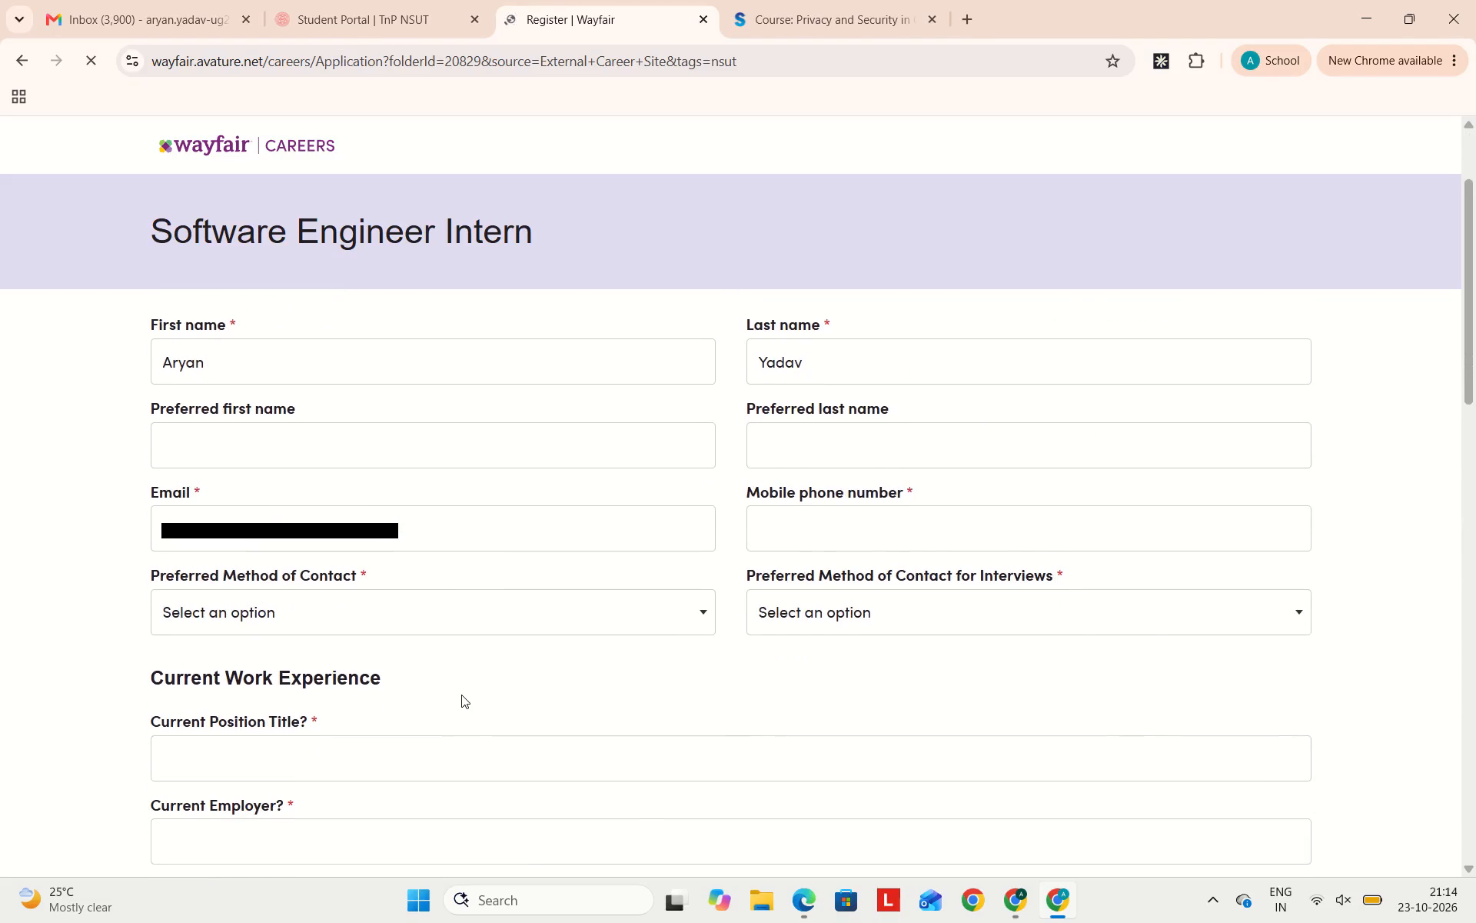
pyautogui.scroll(-1, 461, 695)
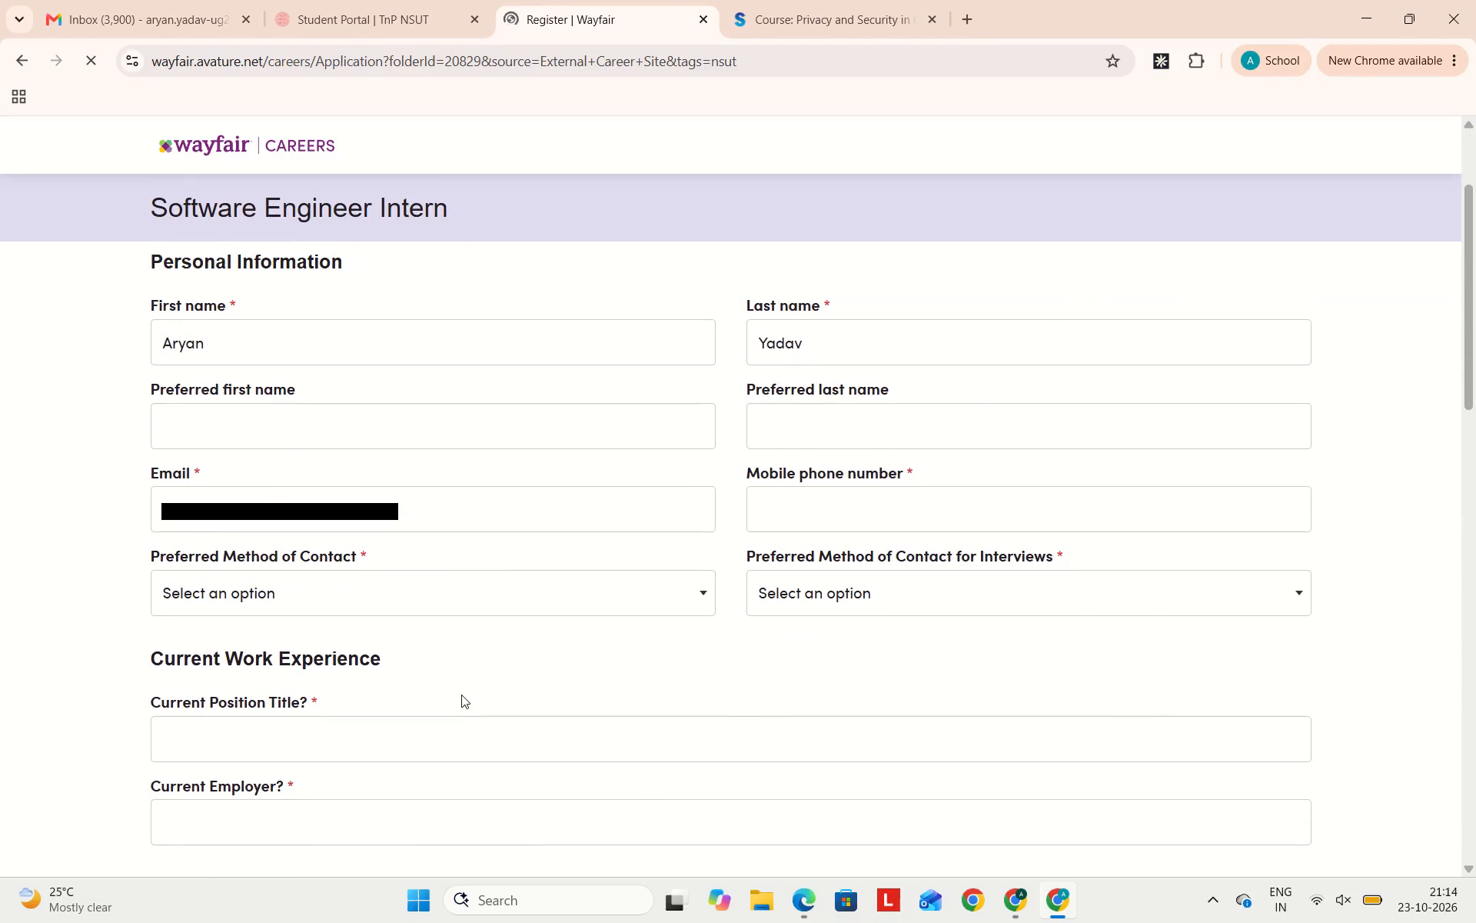
pyautogui.scroll(-1, 461, 695)
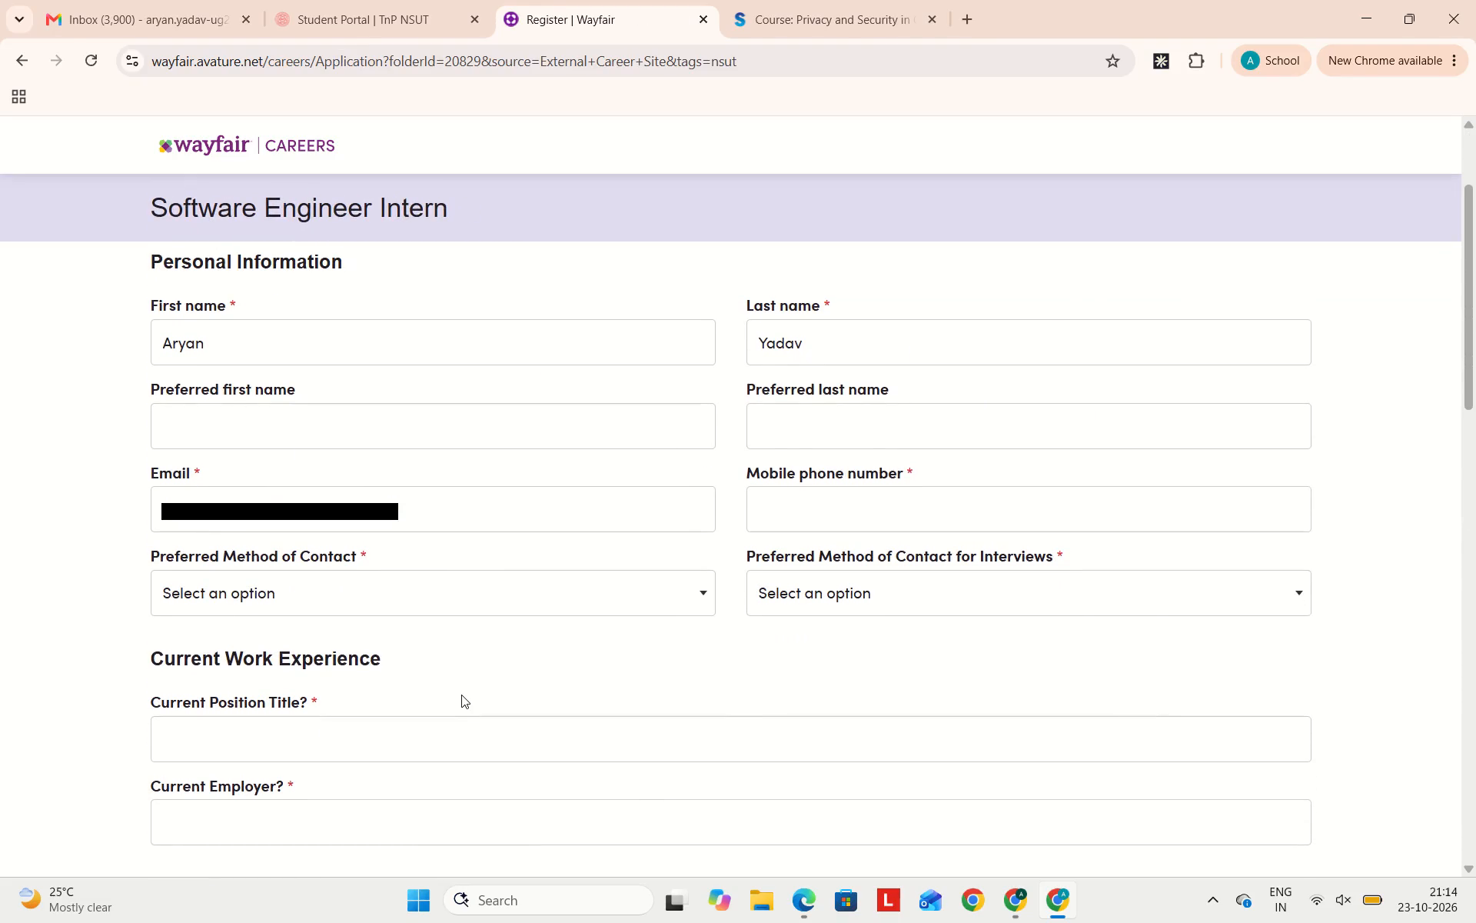
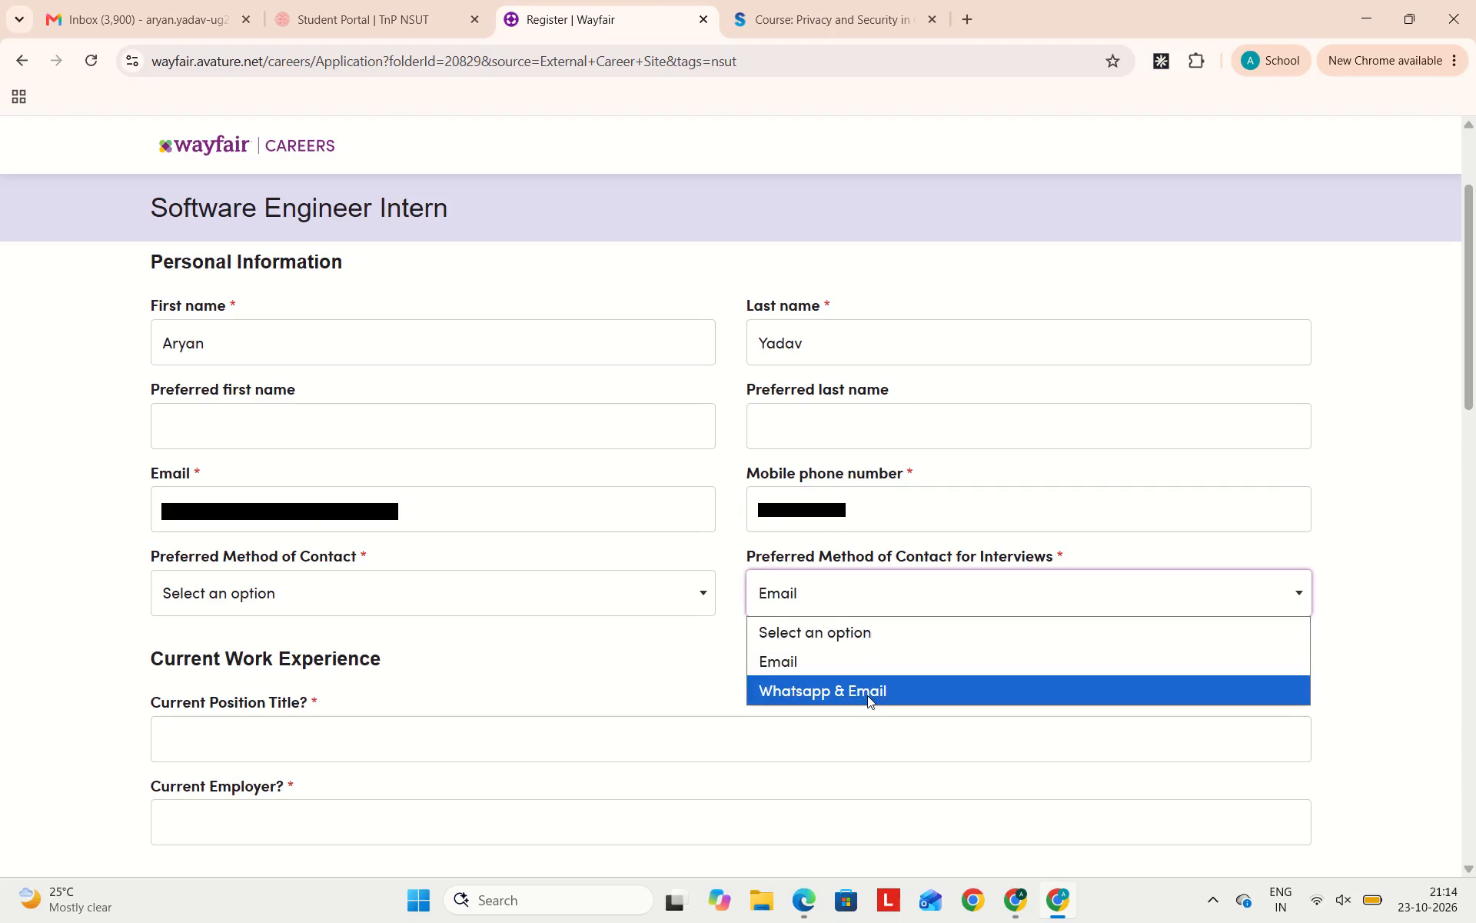
# Set the preferred contact method for interviews to Whatsapp & Email and the preferred method of contact to Email.
pyautogui.click(867, 695)
pyautogui.click(580, 596)
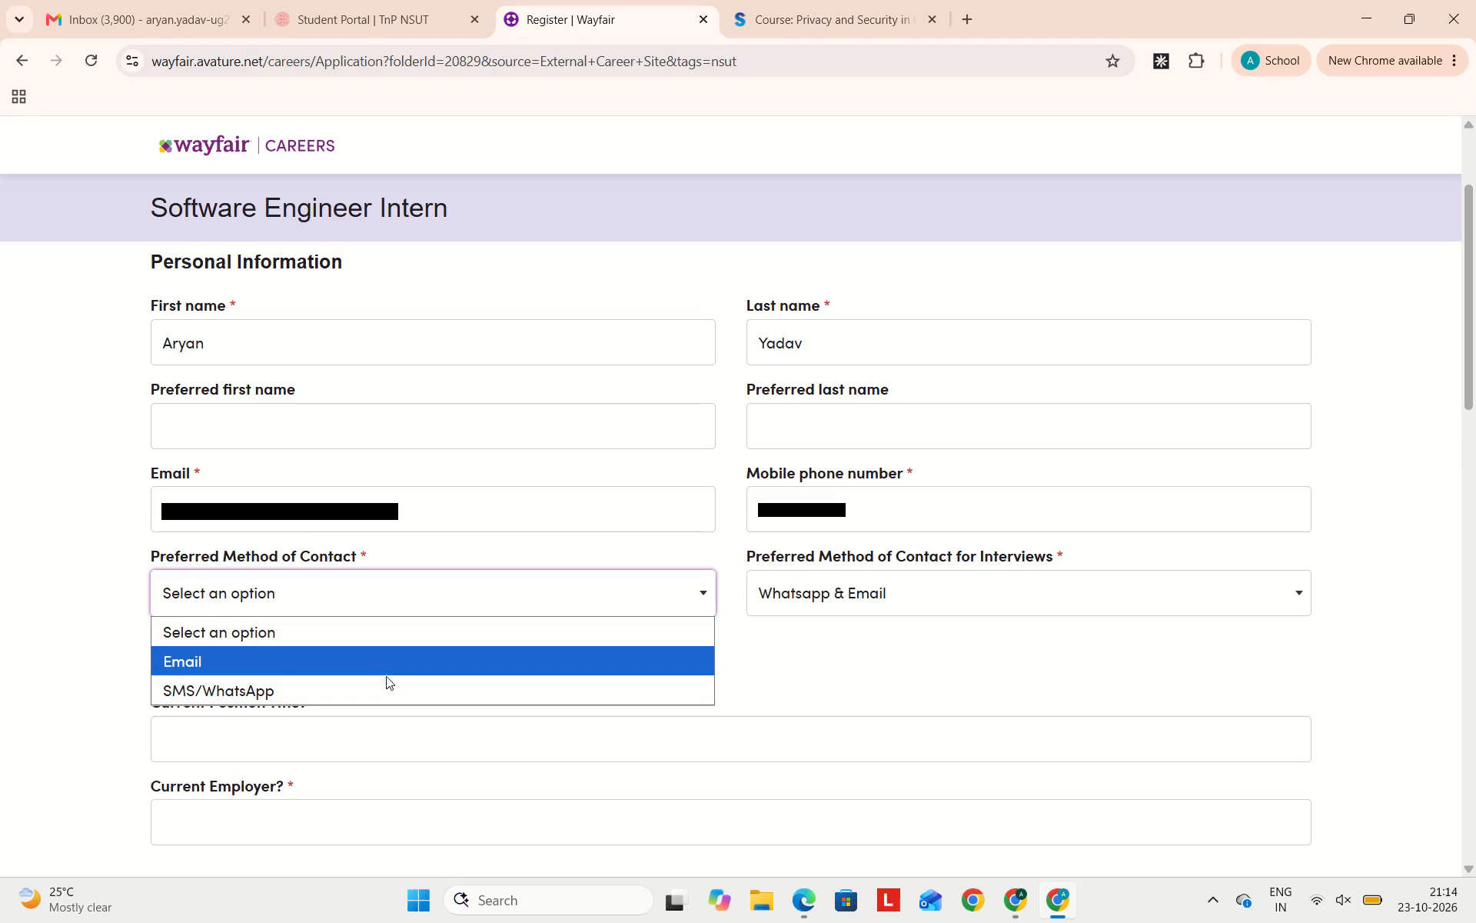
pyautogui.click(384, 661)
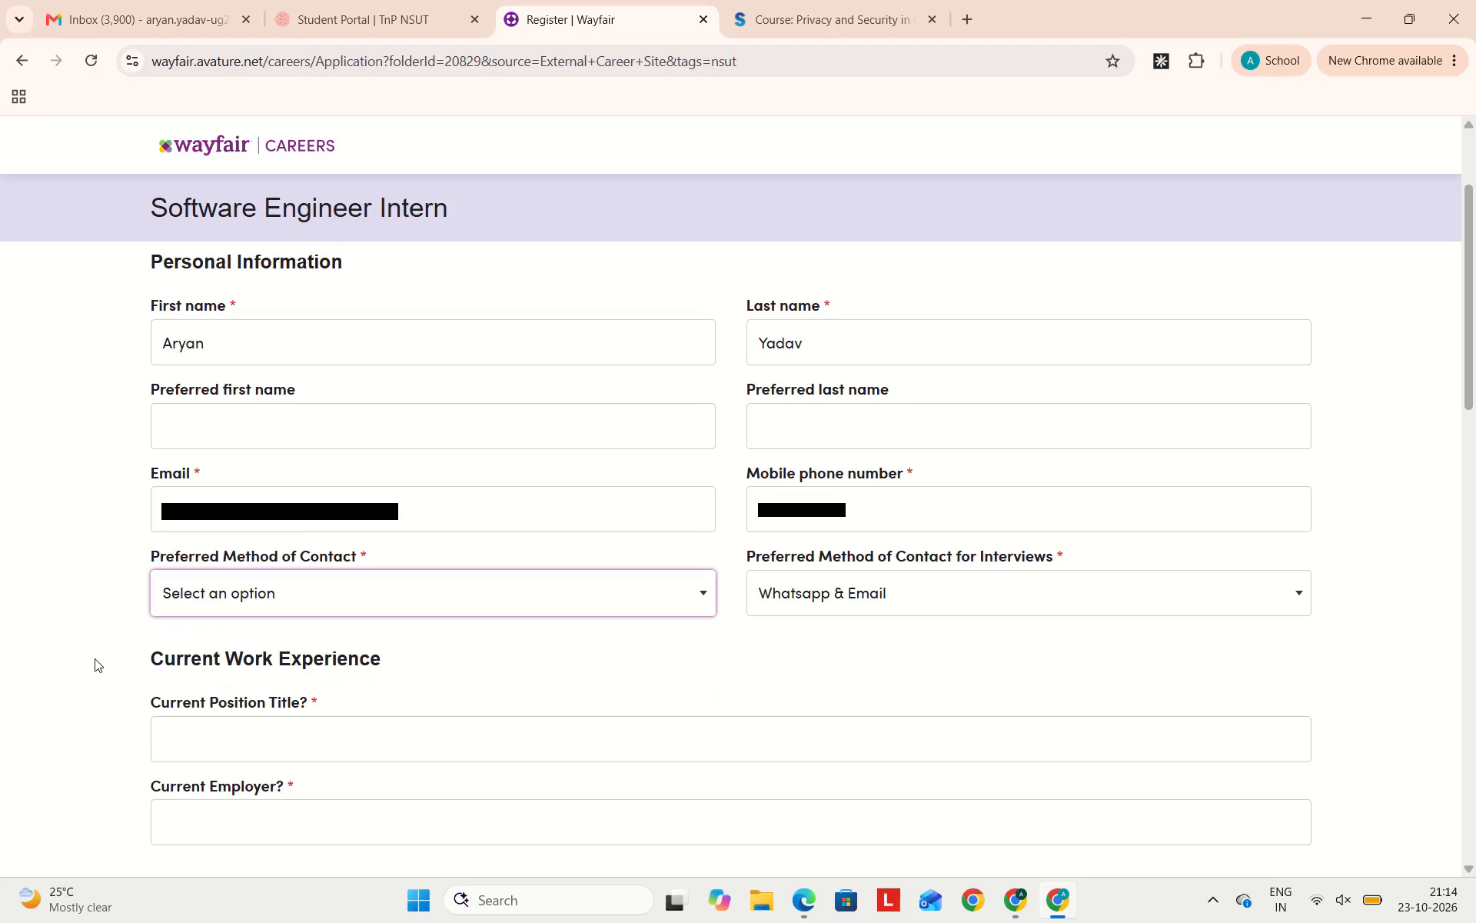
# Enter NA for both the current position title and the current employer.
pyautogui.scroll(-2, 95, 658)
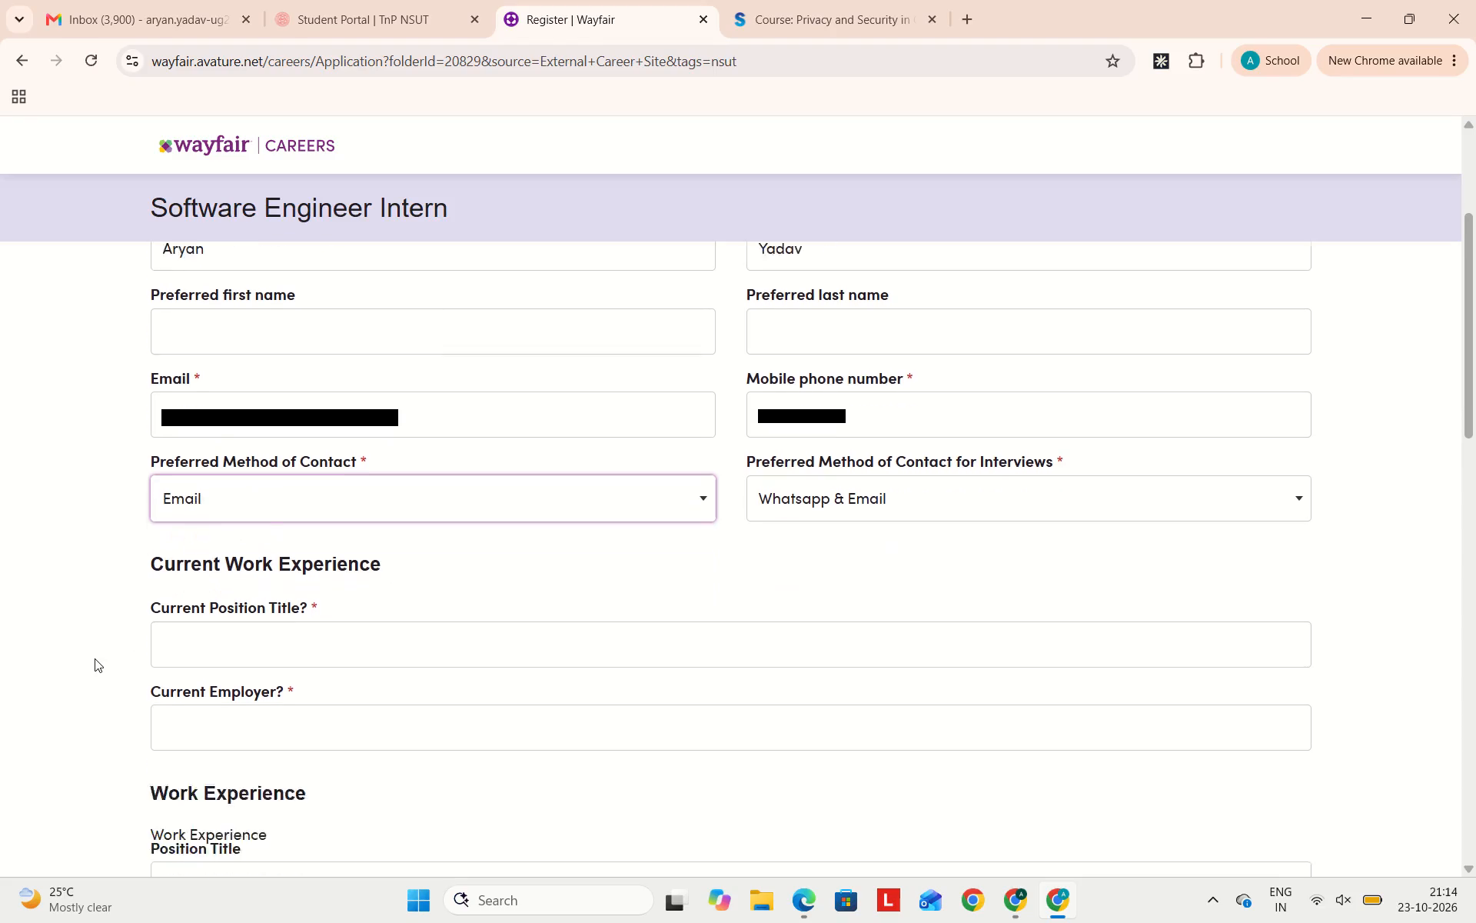
pyautogui.scroll(-2, 95, 658)
pyautogui.click(287, 528)
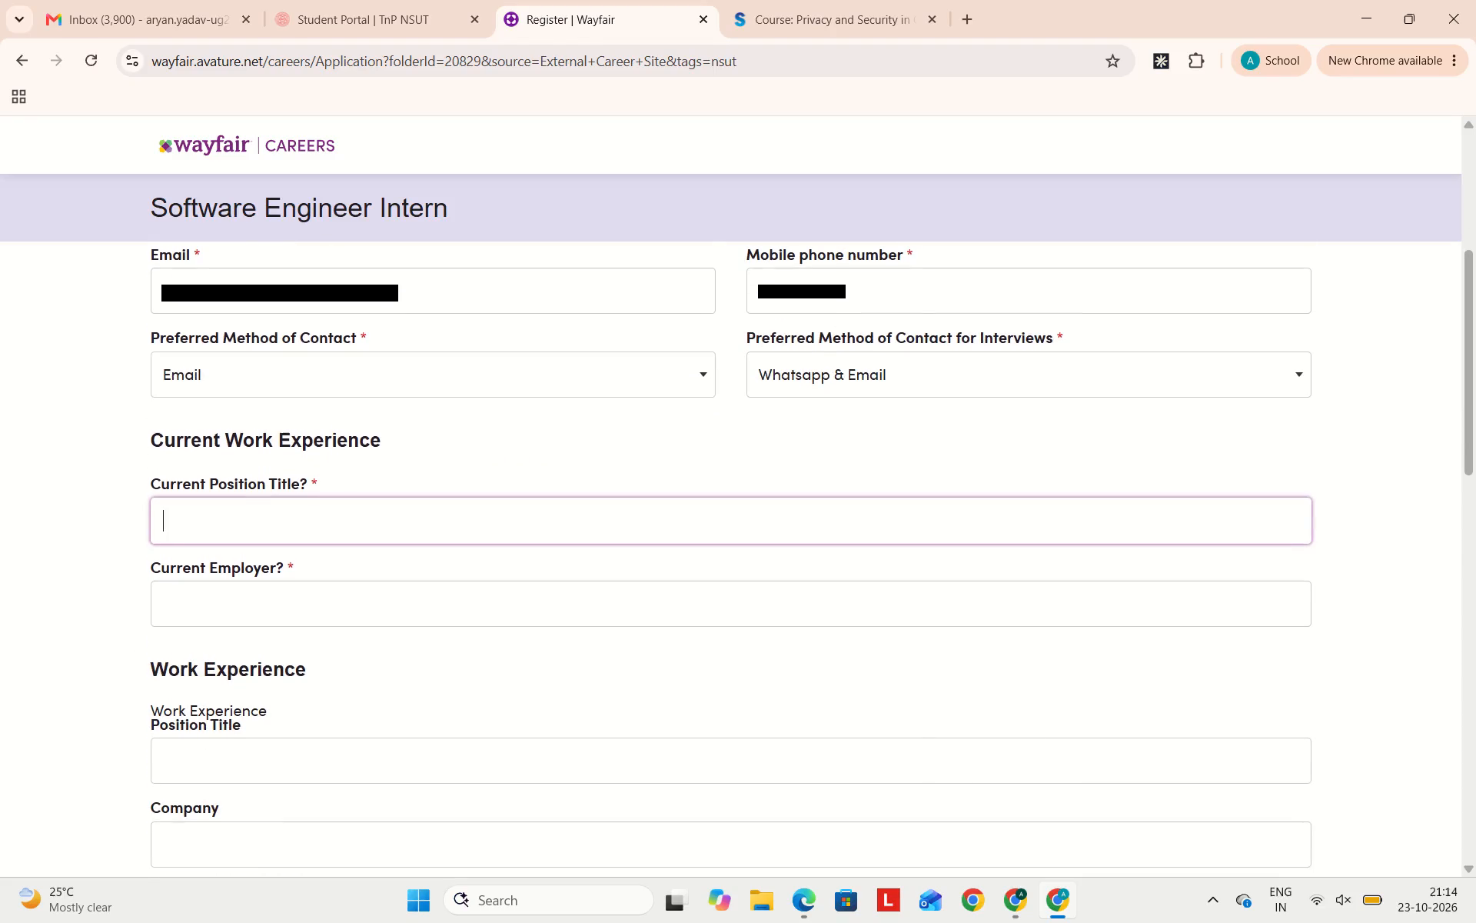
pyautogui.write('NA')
pyautogui.click(301, 591)
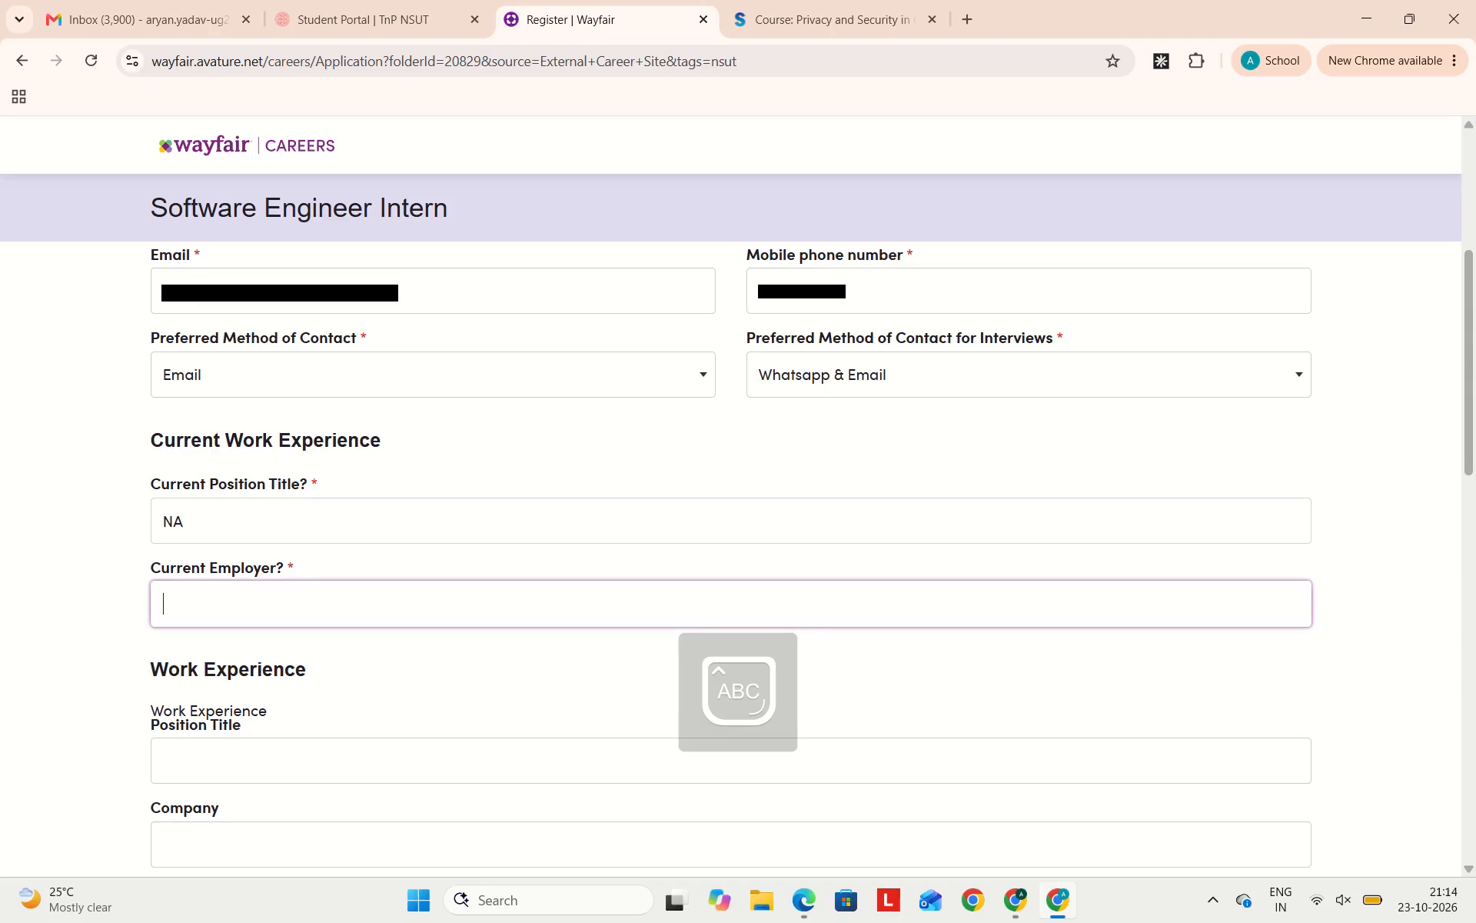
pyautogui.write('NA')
# Accept the data-processing and 365-day data-retention consents, acknowledge the AI use policy, and continue to the job application questions.
pyautogui.scroll(-3, 301, 591)
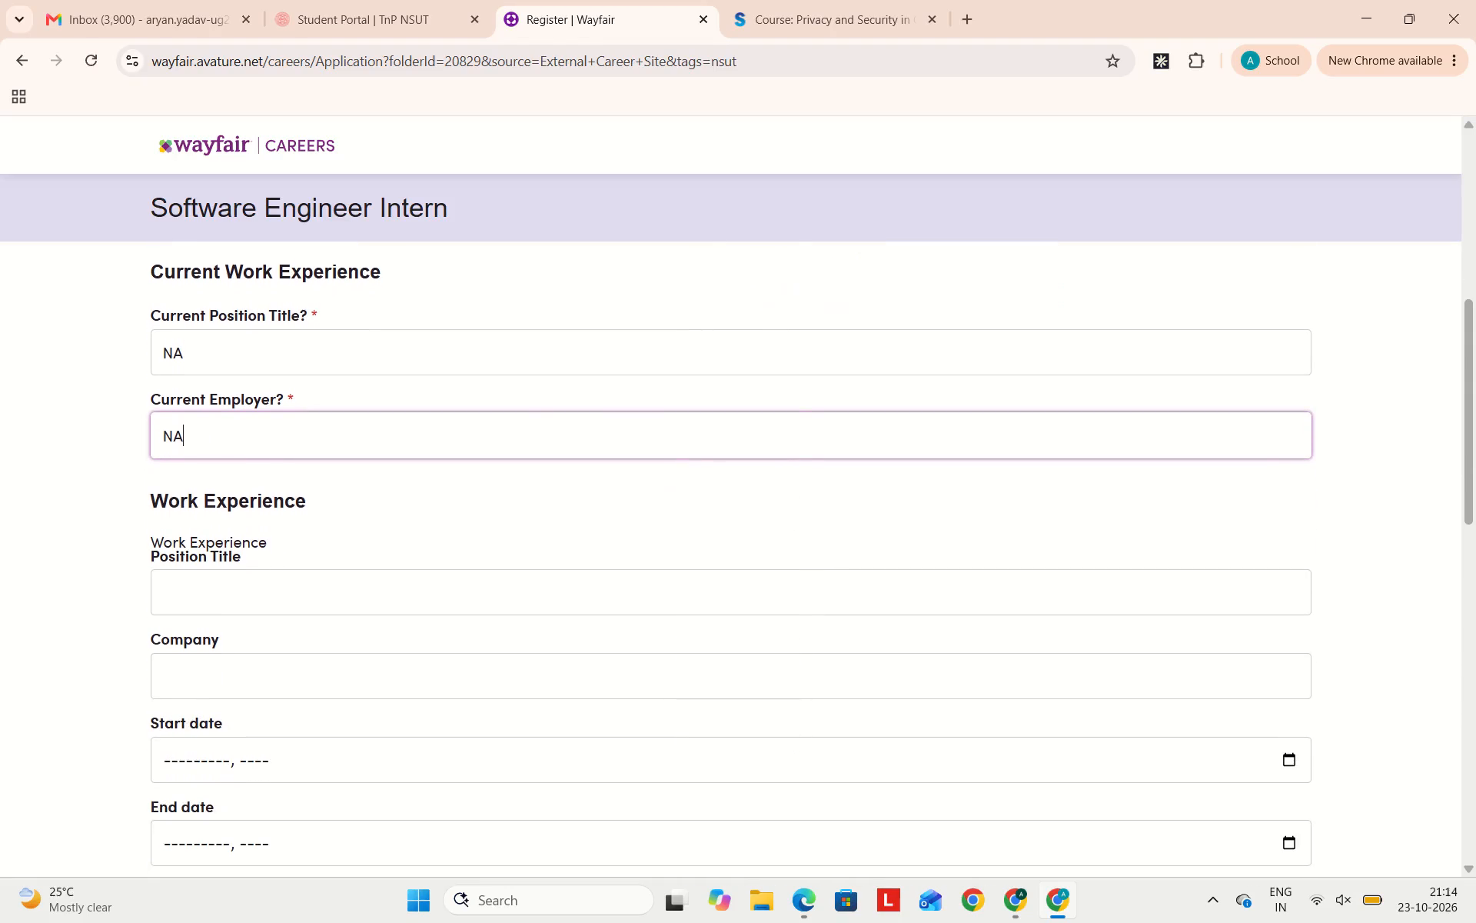
pyautogui.scroll(-6, 98, 623)
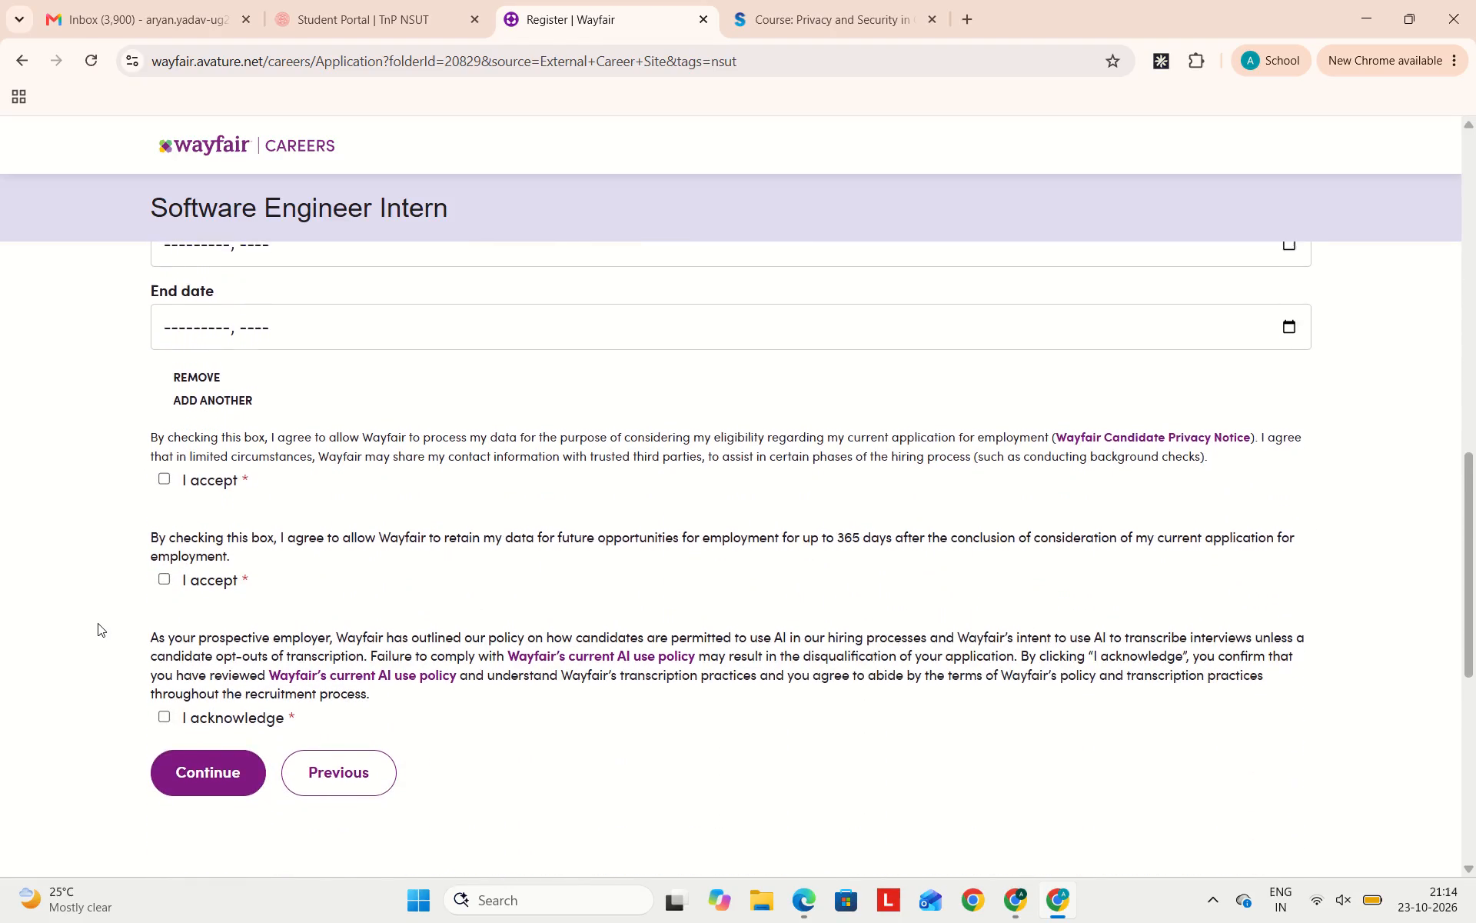
pyautogui.click(158, 471)
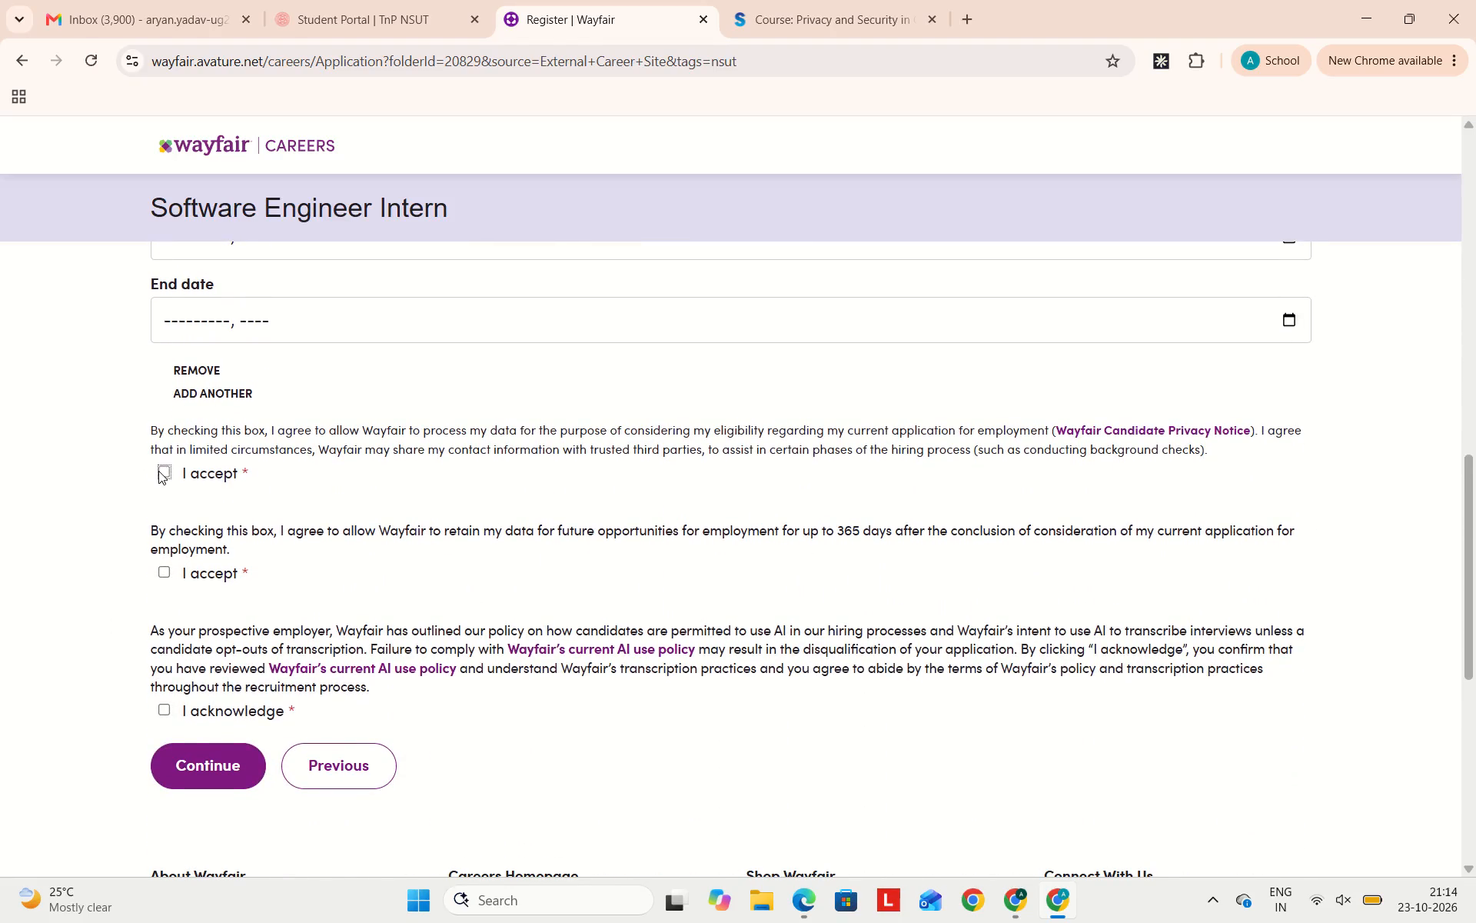
pyautogui.click(159, 576)
pyautogui.click(166, 706)
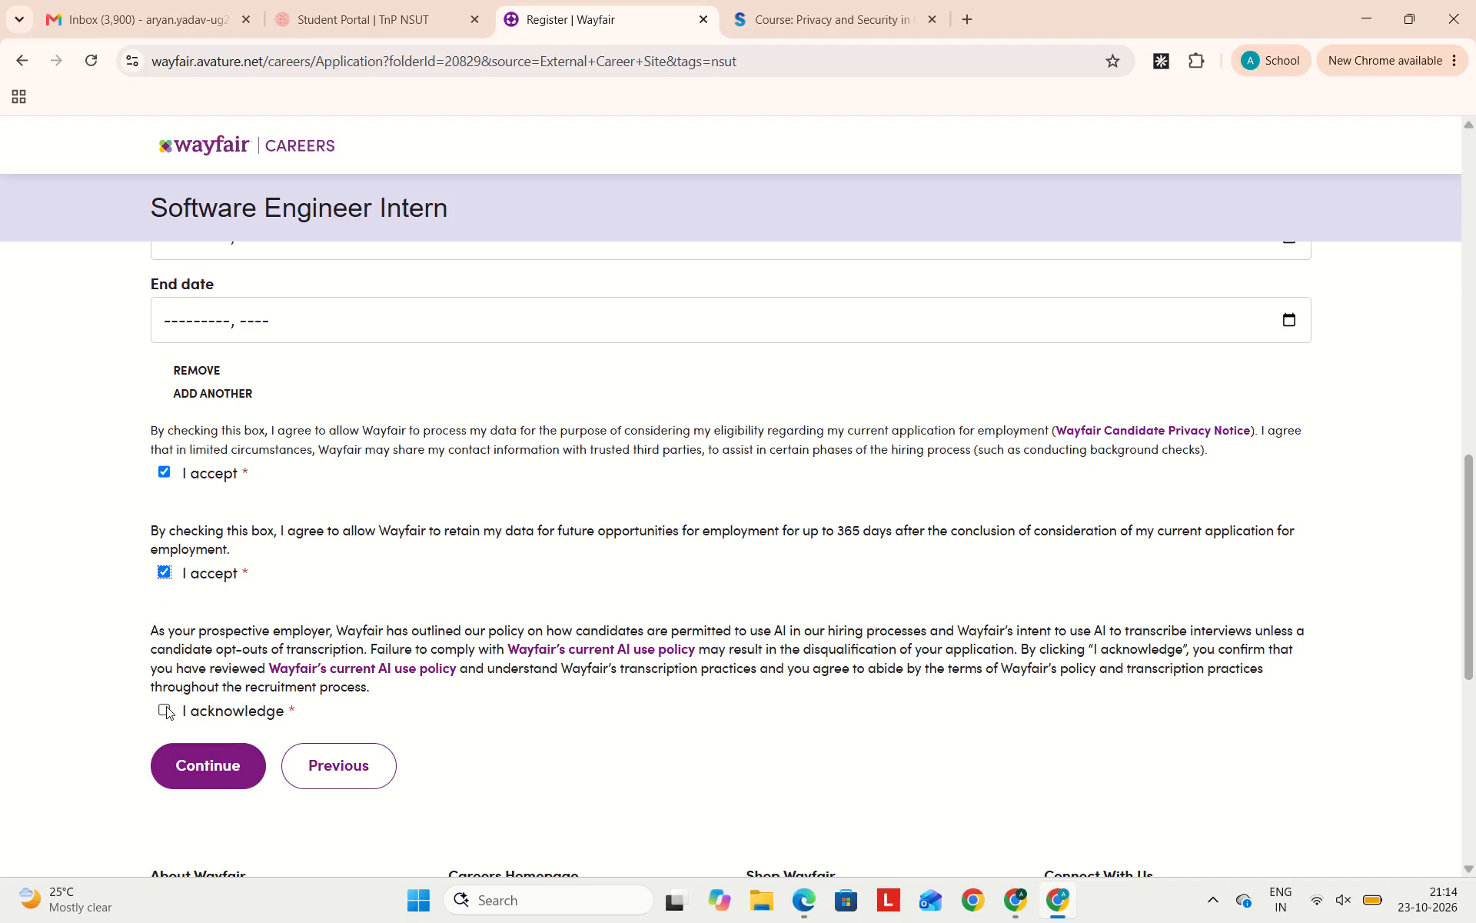
pyautogui.scroll(-3, 166, 706)
pyautogui.click(214, 521)
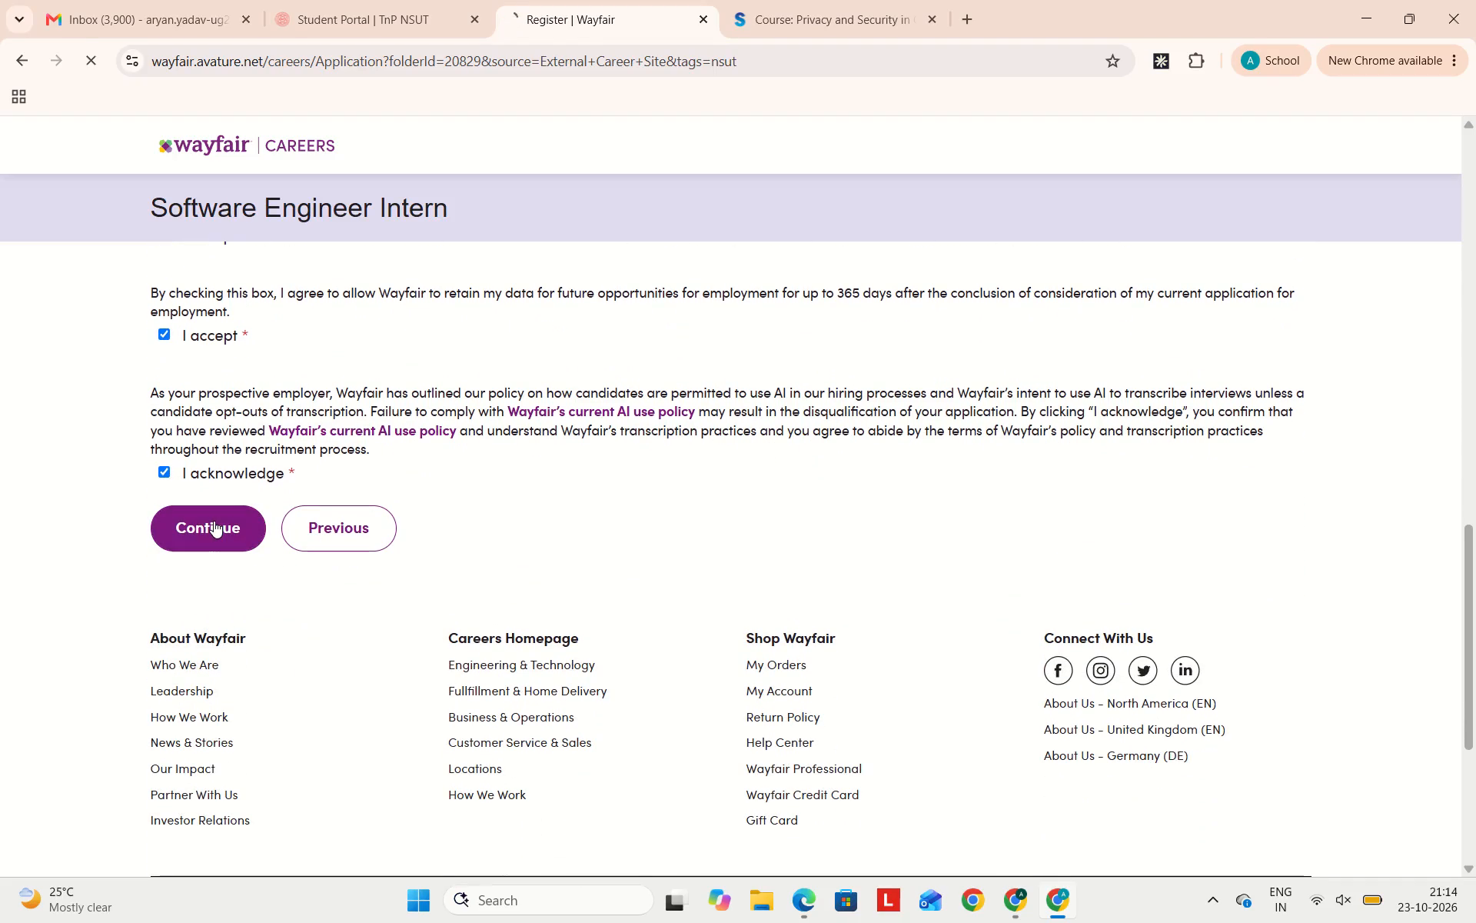
pyautogui.scroll(7, 214, 521)
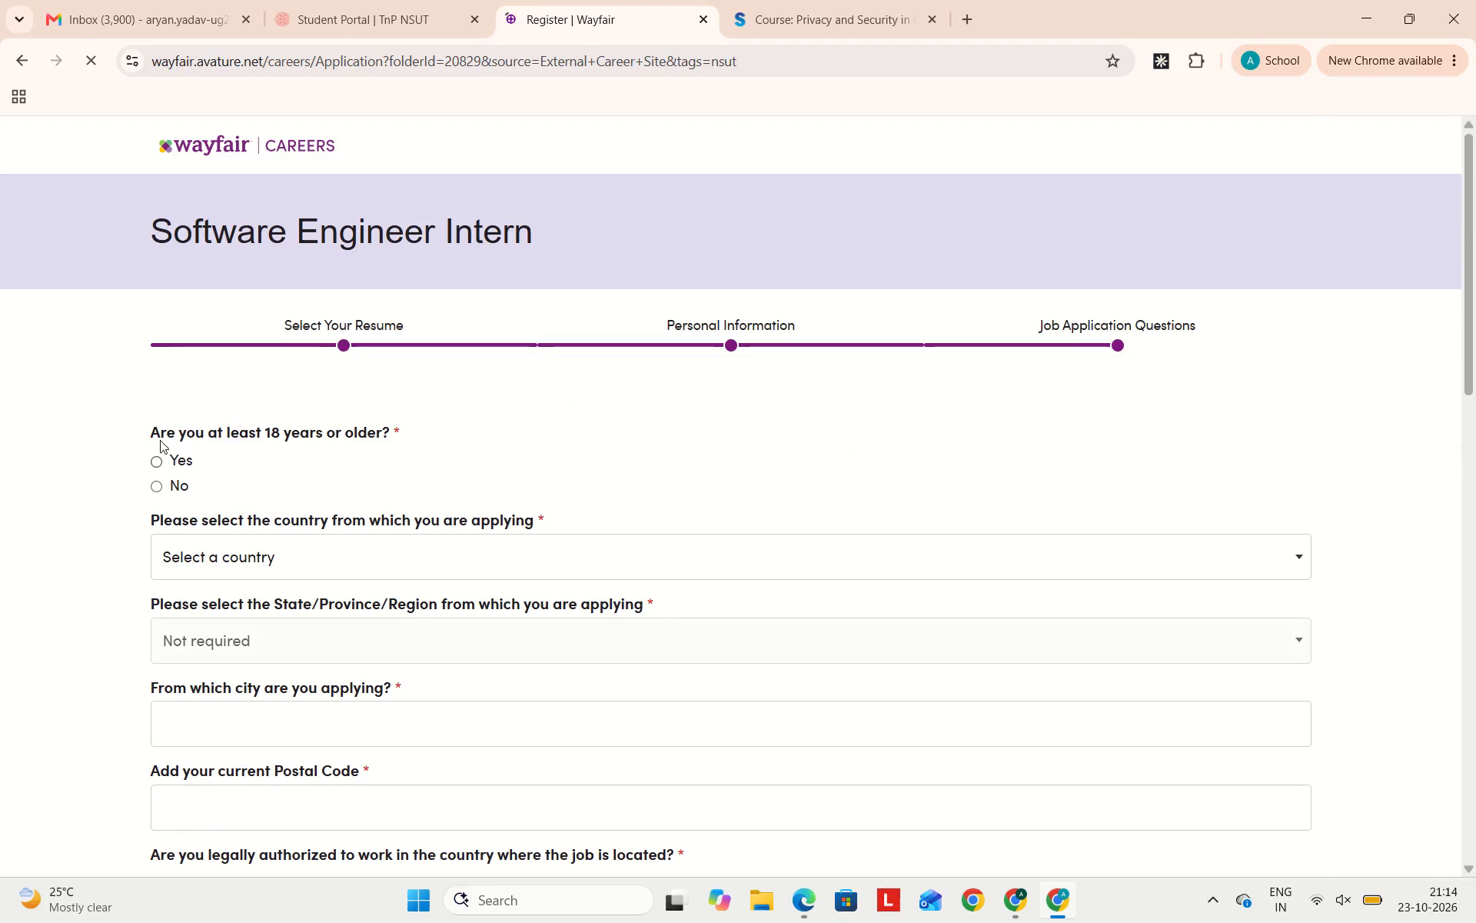
# Confirm being at least 18 years old and set the applying country to India and the state to Delhi.
pyautogui.click(155, 460)
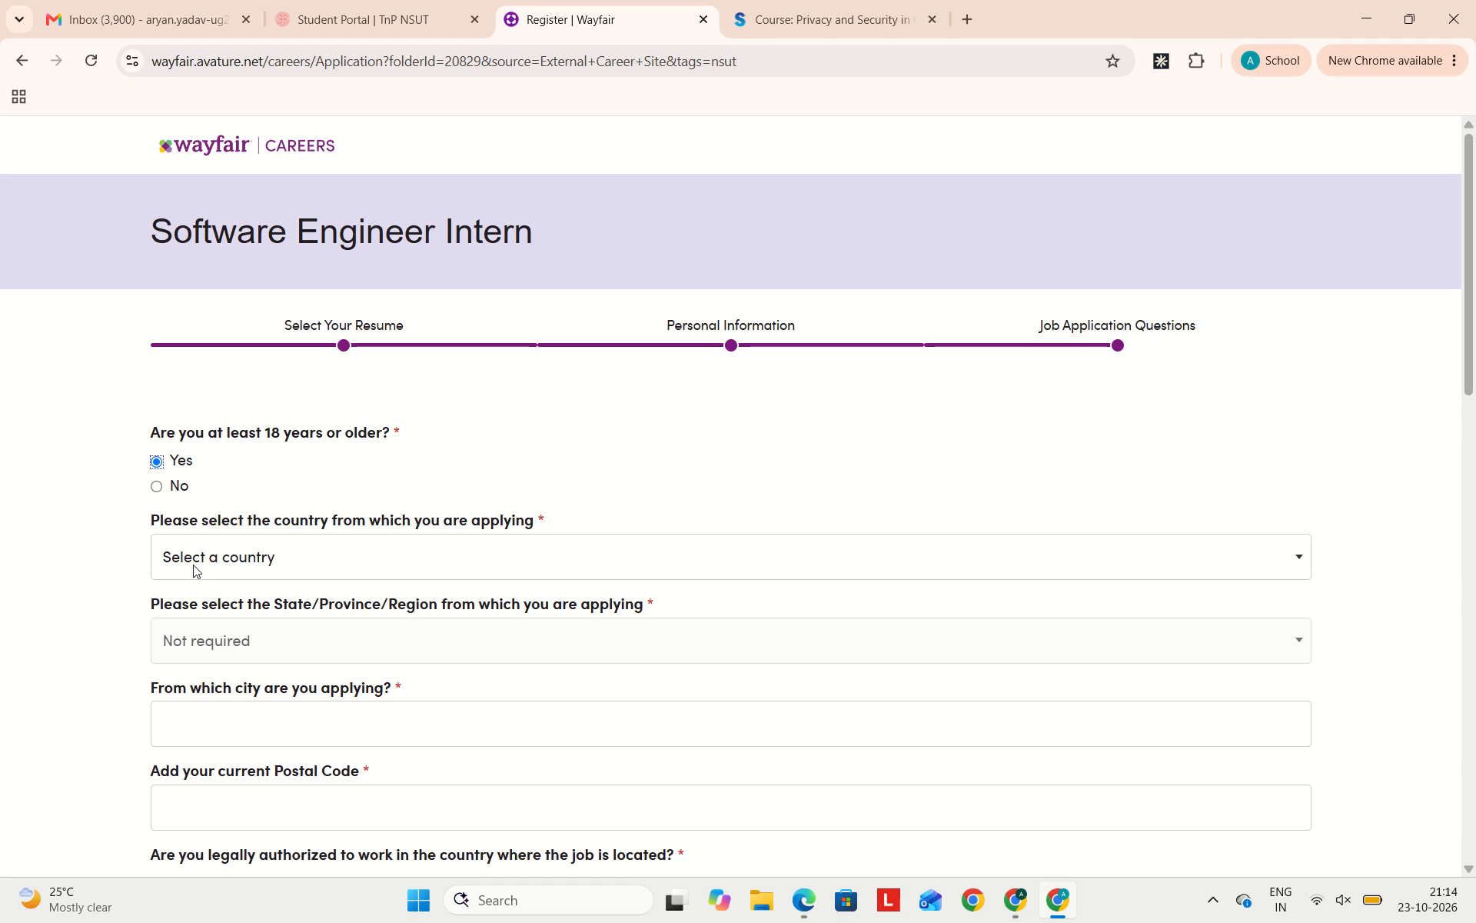
pyautogui.click(193, 565)
pyautogui.press('i')
pyautogui.press('n')
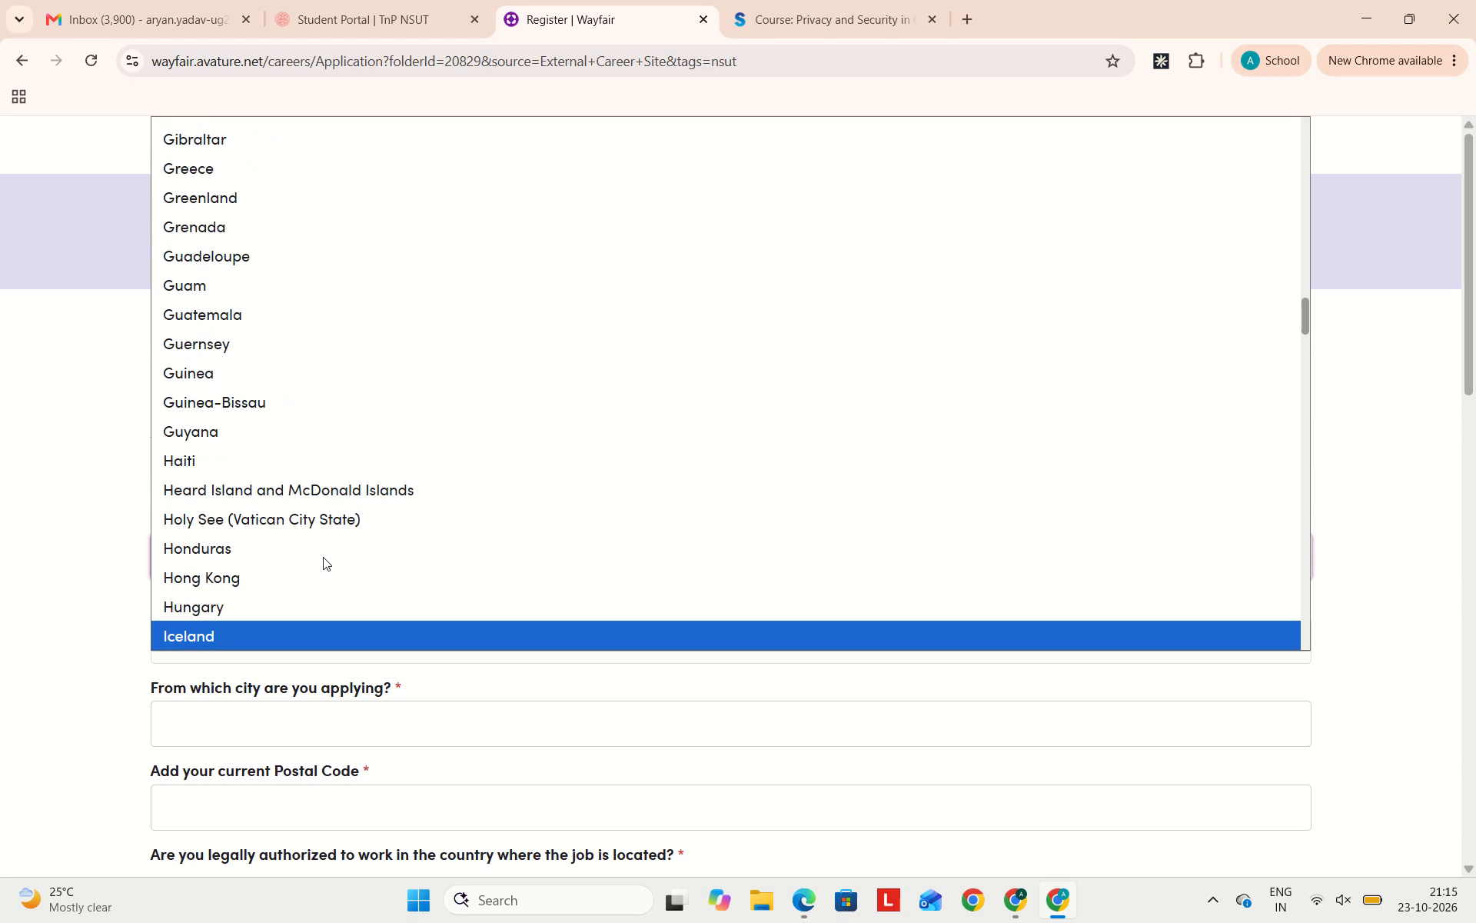
pyautogui.click(251, 644)
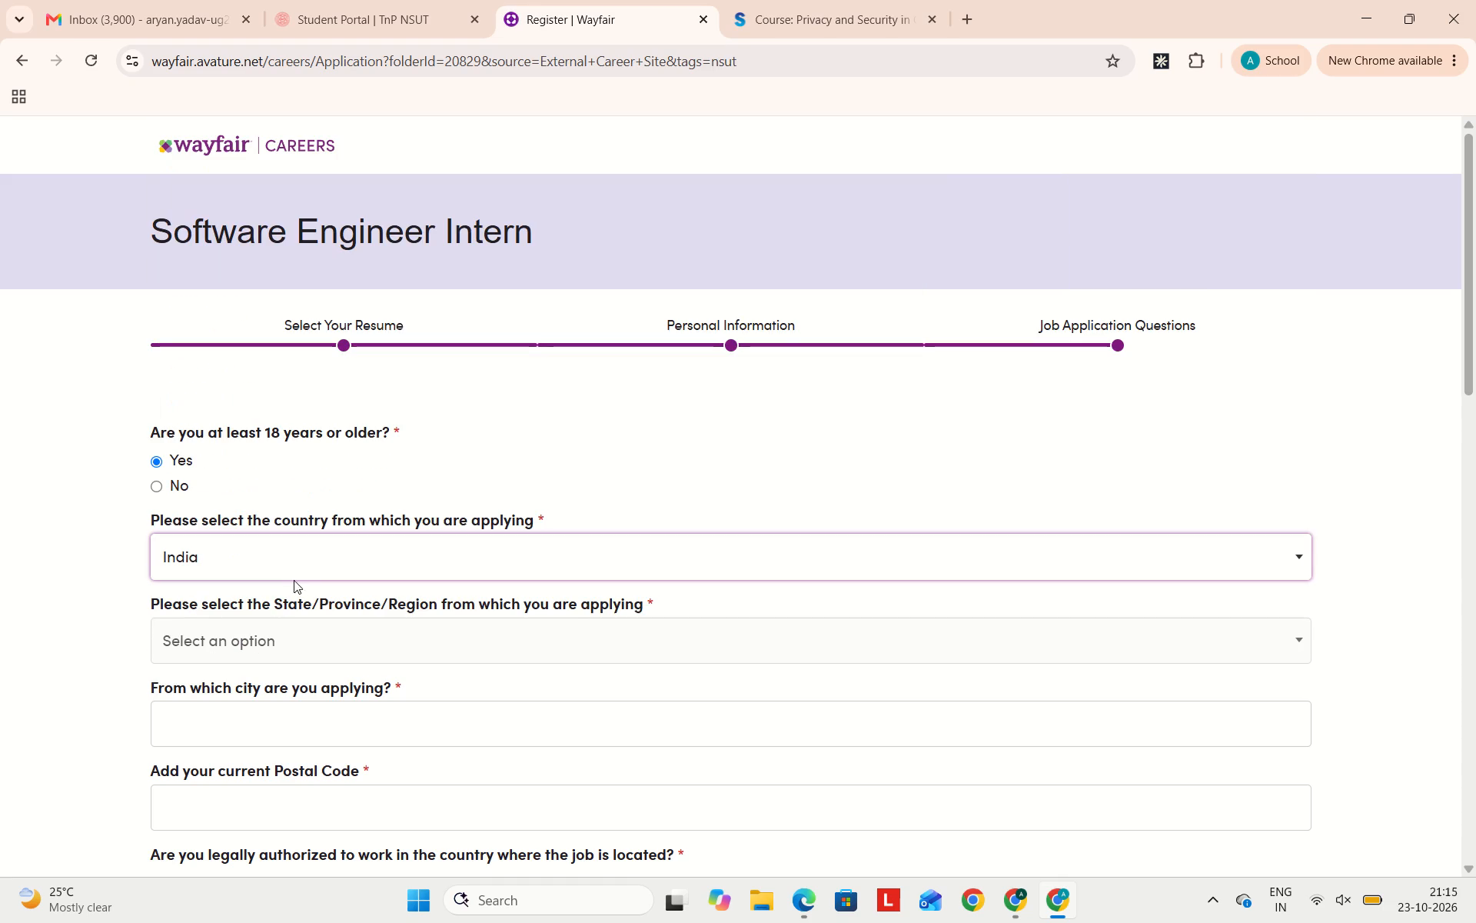
pyautogui.click(302, 652)
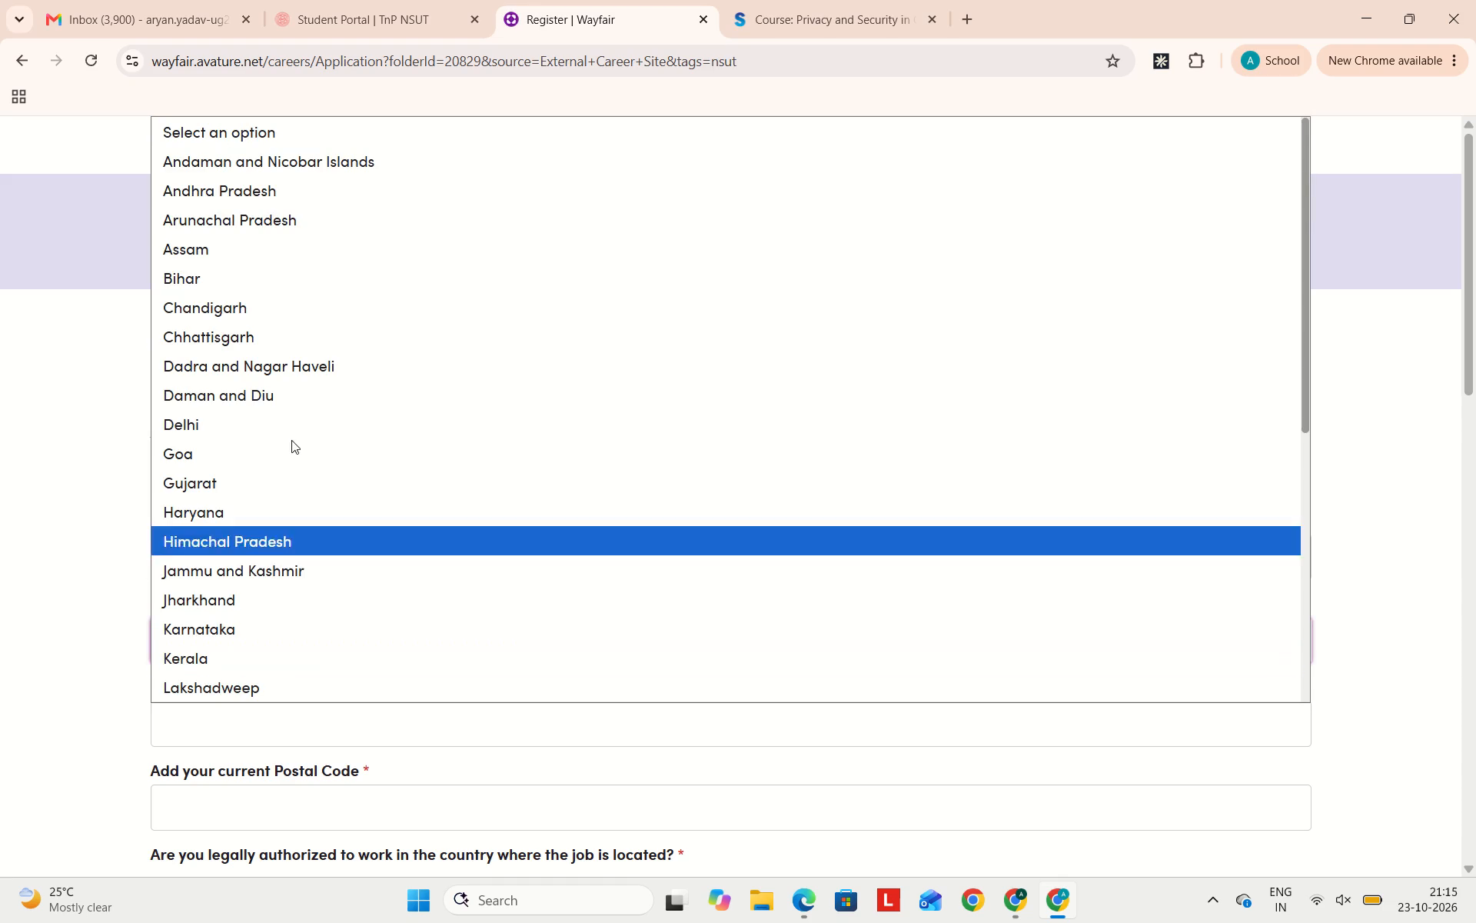
pyautogui.click(291, 435)
# Enter West Delhi as the applying city and fill in the current postal code.
pyautogui.scroll(-5, 66, 683)
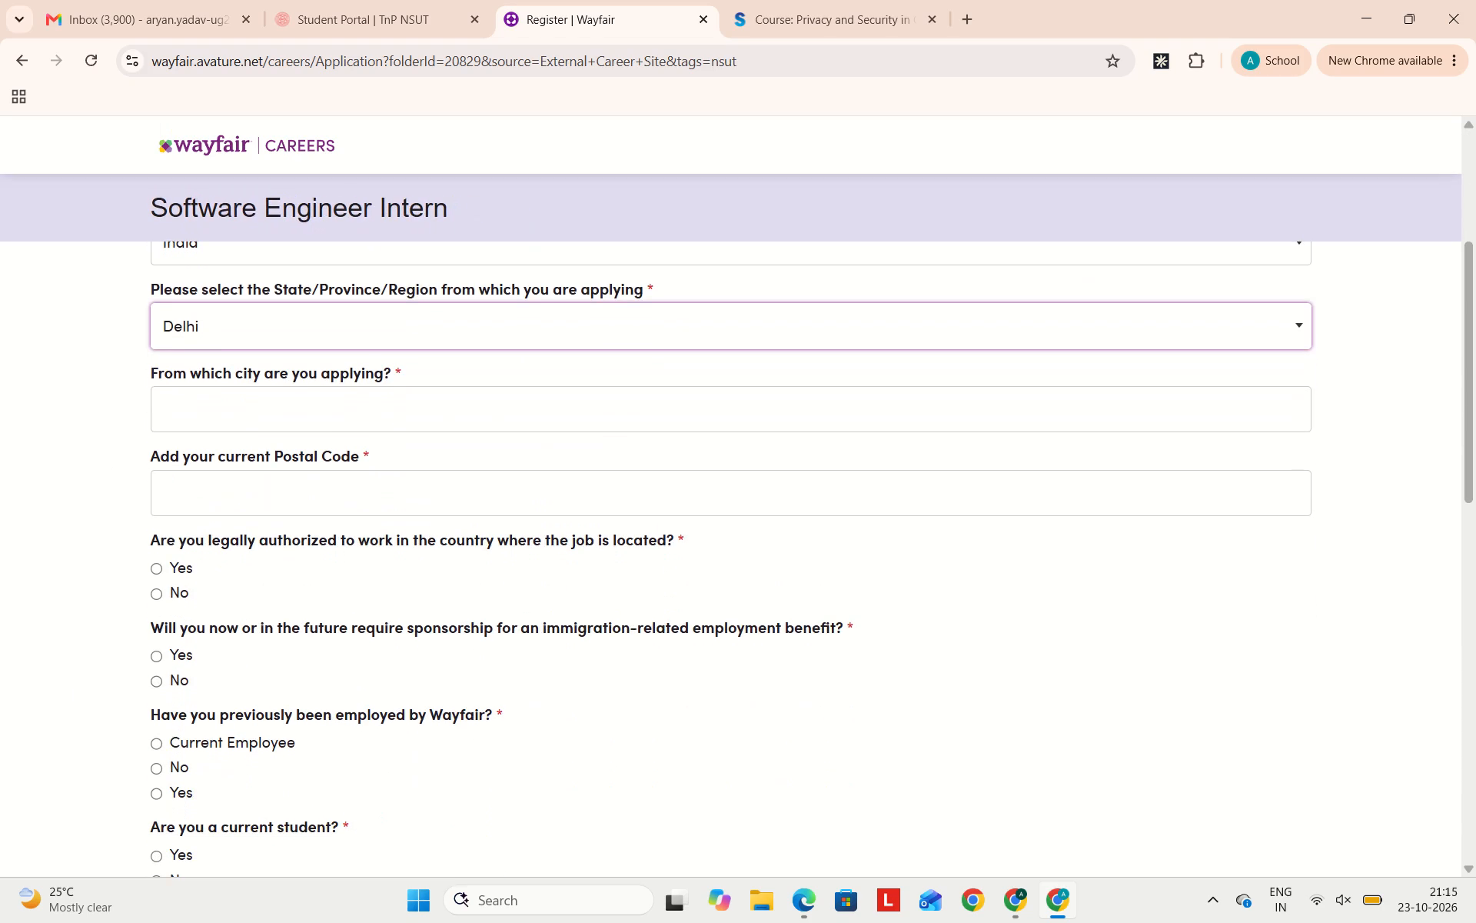
pyautogui.click(258, 440)
pyautogui.click(251, 418)
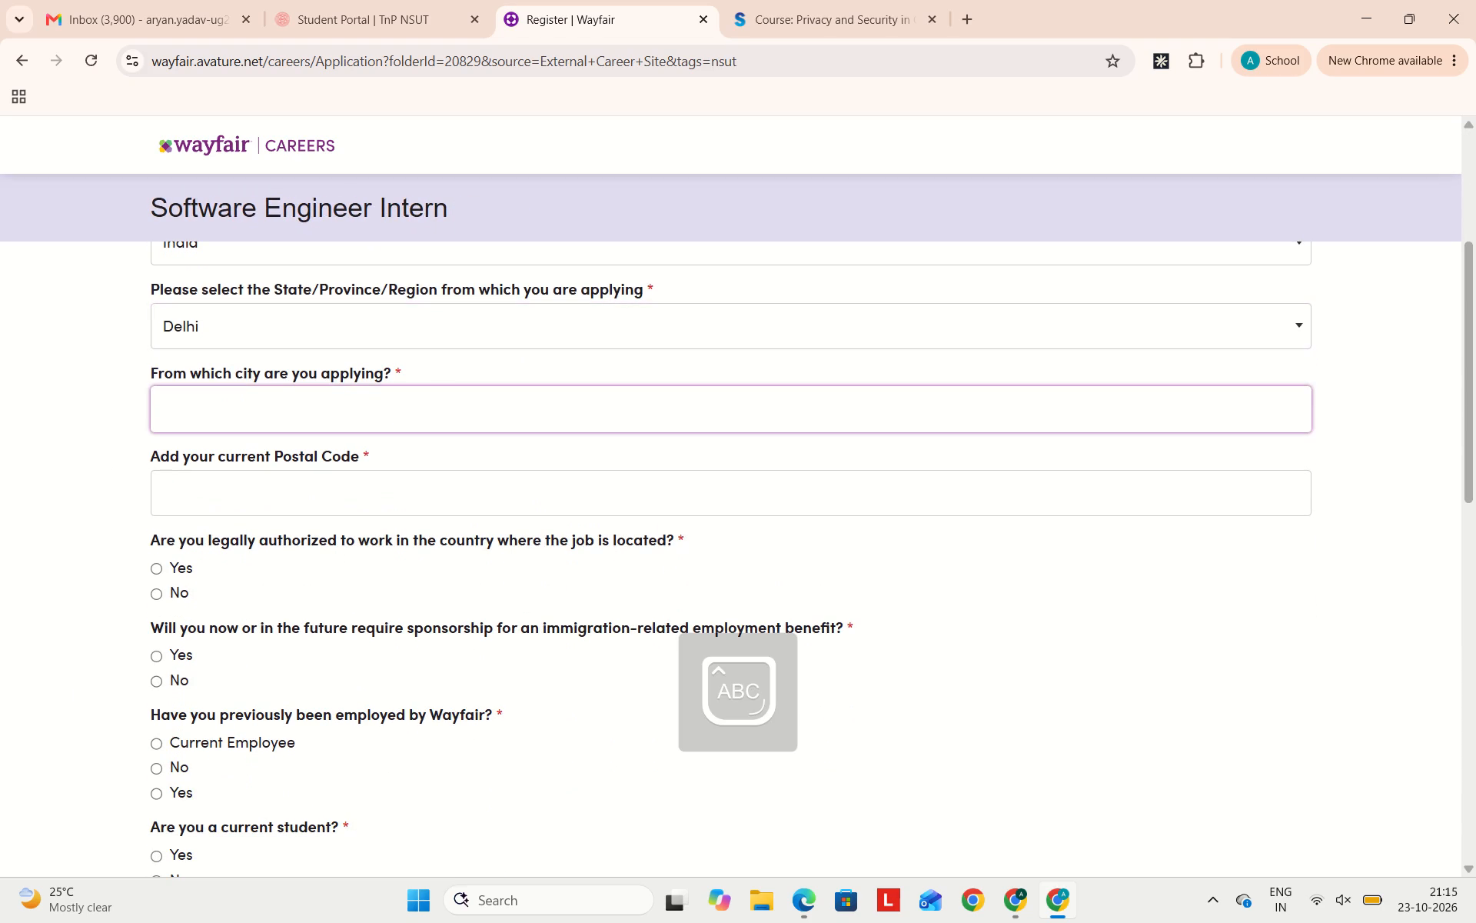
pyautogui.press('w')
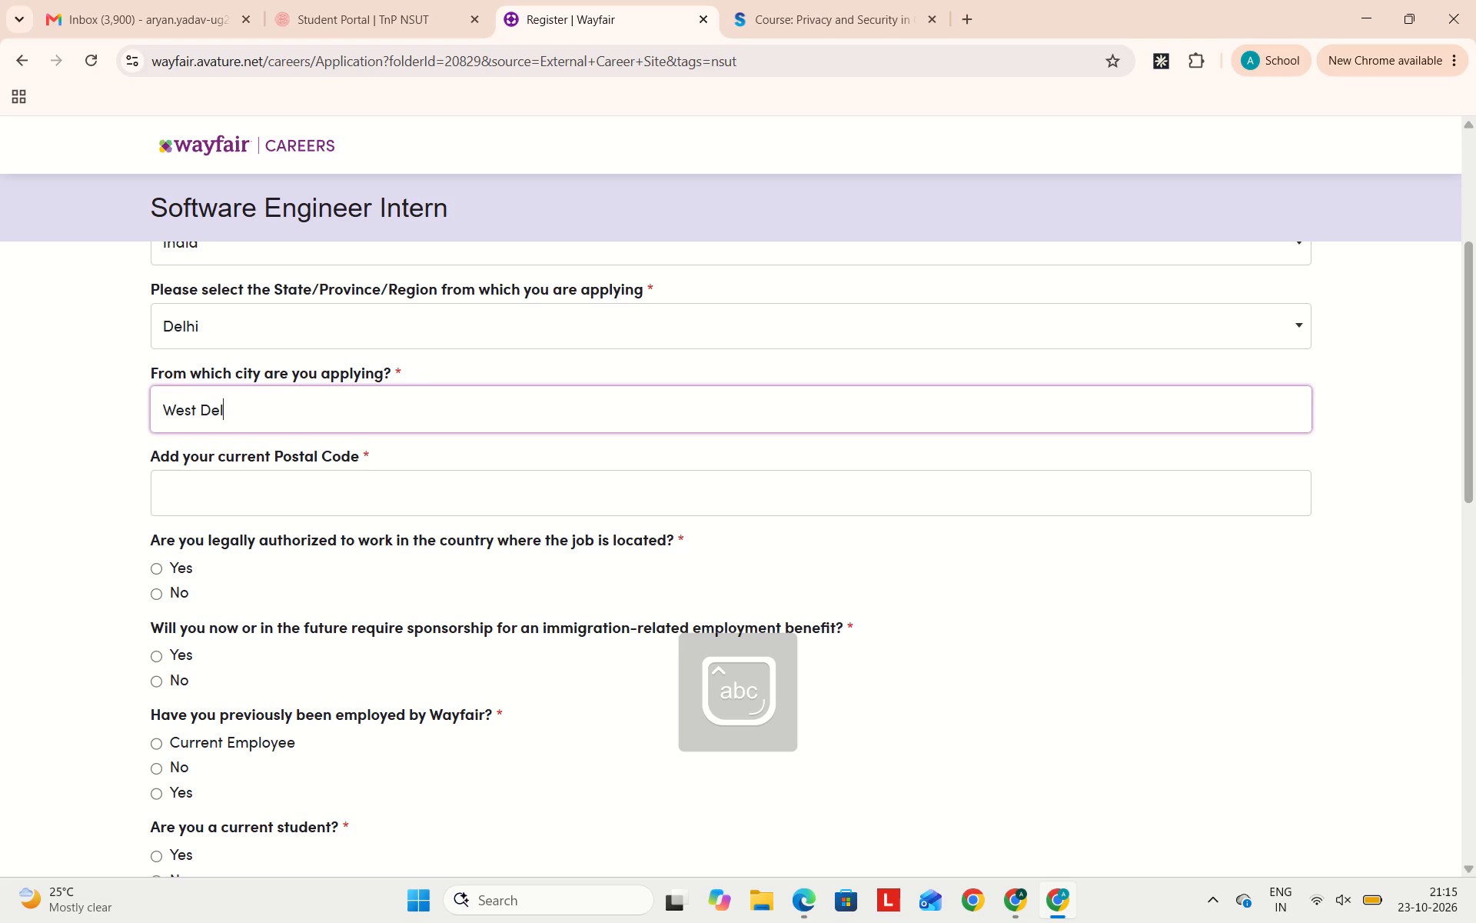
pyautogui.click(219, 490)
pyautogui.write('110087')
# Answer Yes to legal work authorization, No to requiring immigration sponsorship, and No to previous employment by Wayfair.
pyautogui.scroll(-1, 219, 490)
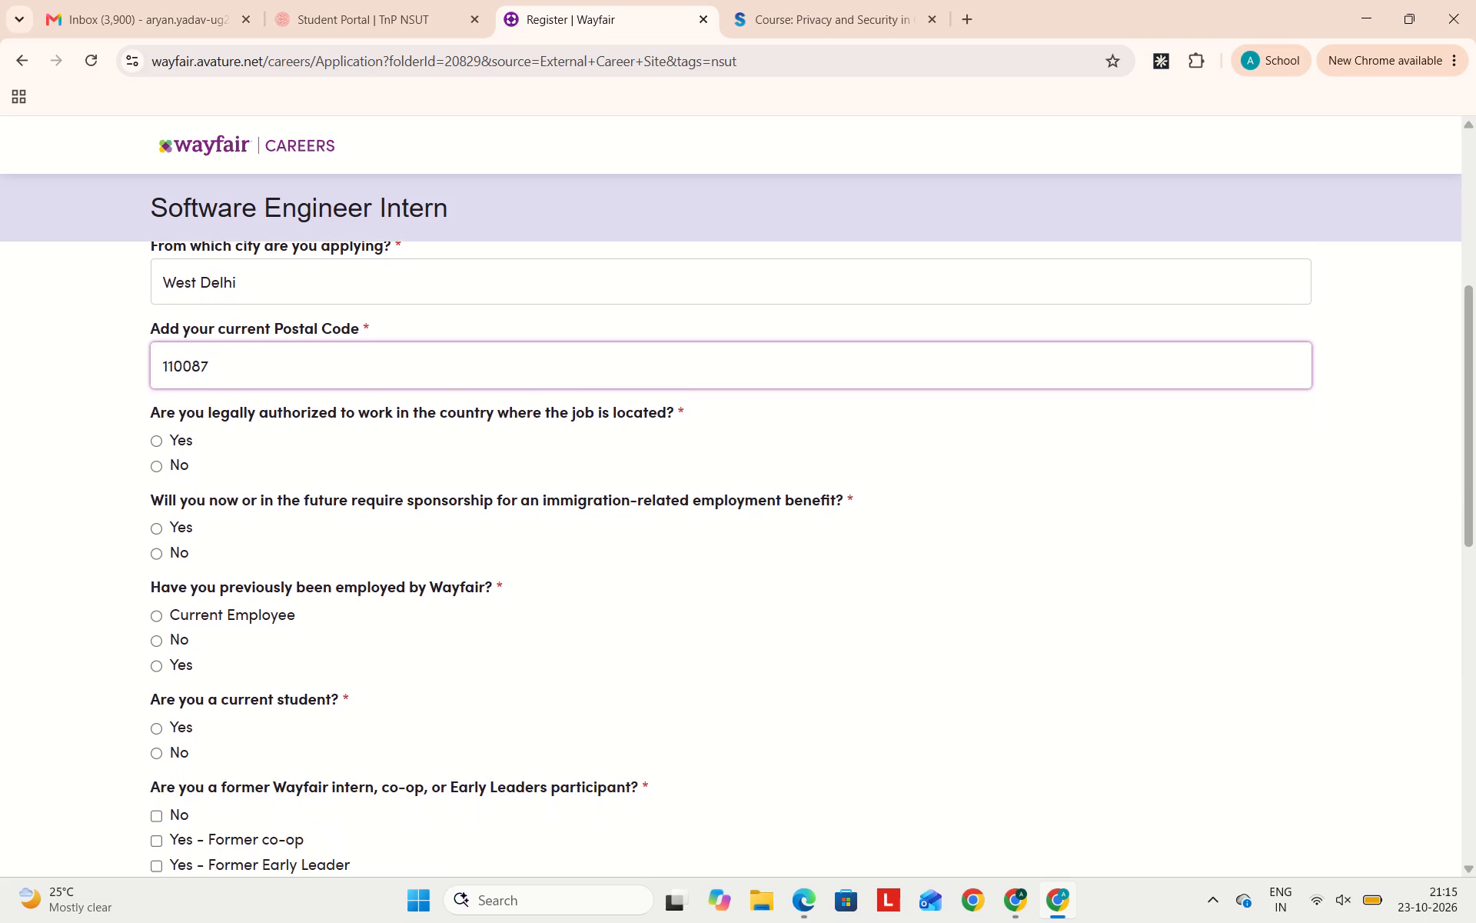
pyautogui.click(154, 441)
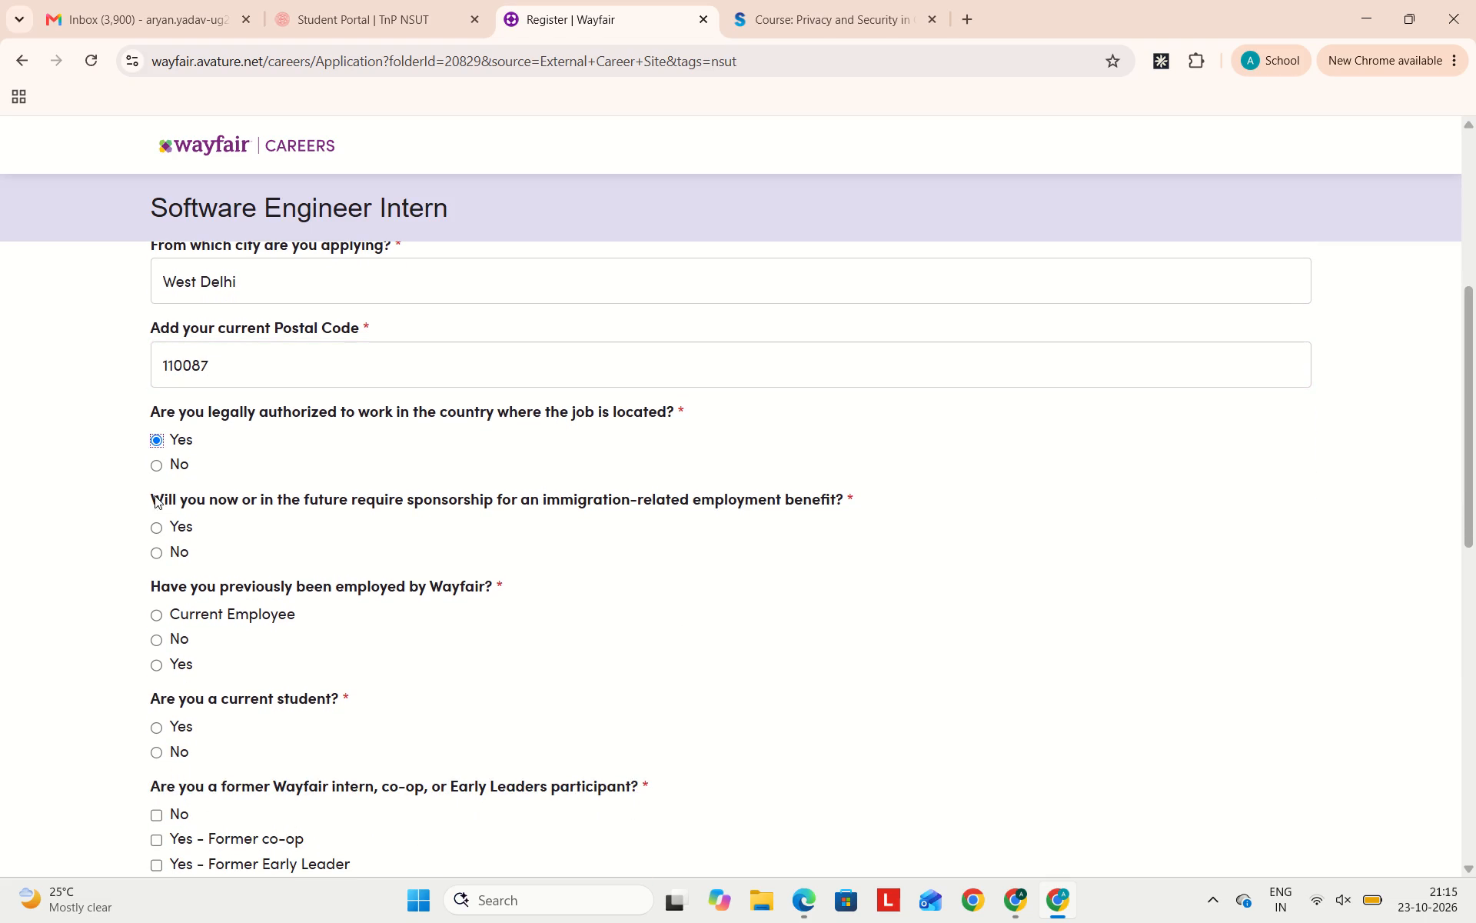
pyautogui.click(157, 555)
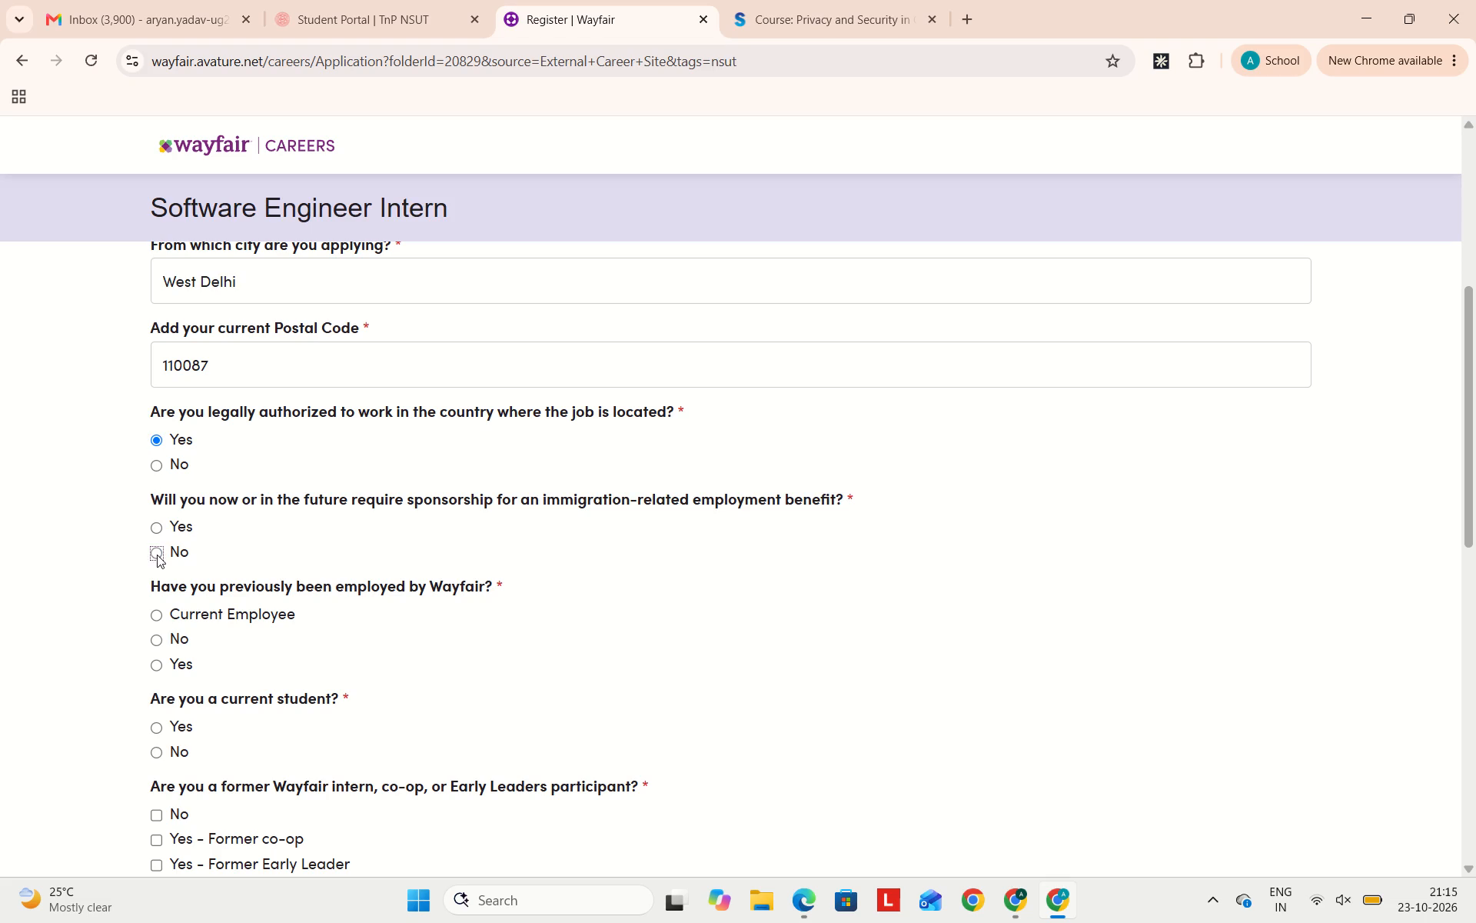
pyautogui.scroll(-2, 91, 647)
pyautogui.click(91, 647)
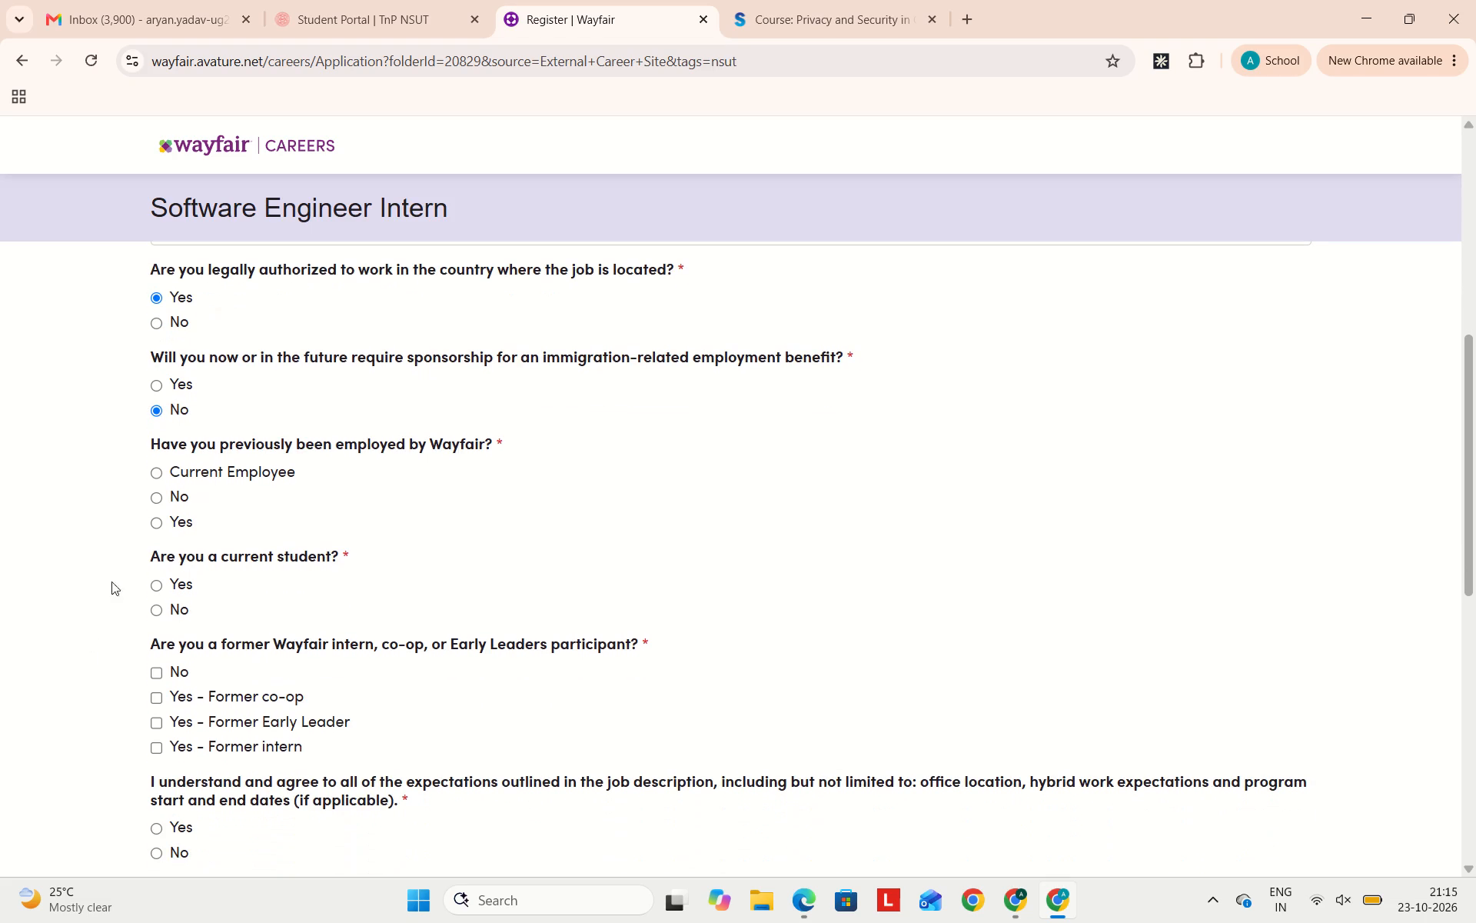
pyautogui.click(169, 495)
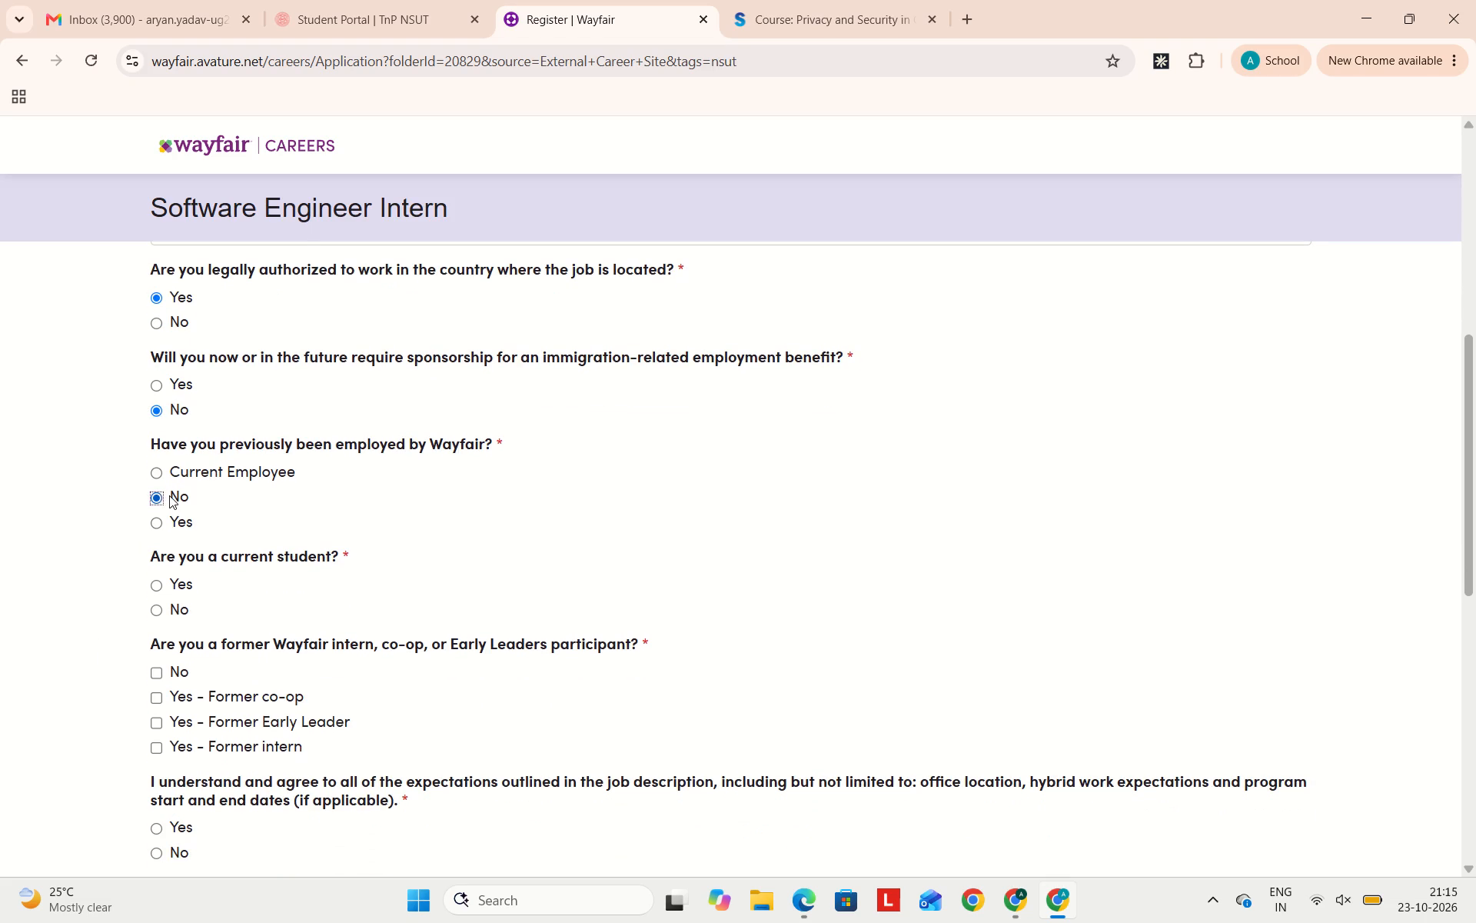
# Answer Yes to being a current student.
pyautogui.scroll(-1, 101, 661)
pyautogui.click(165, 491)
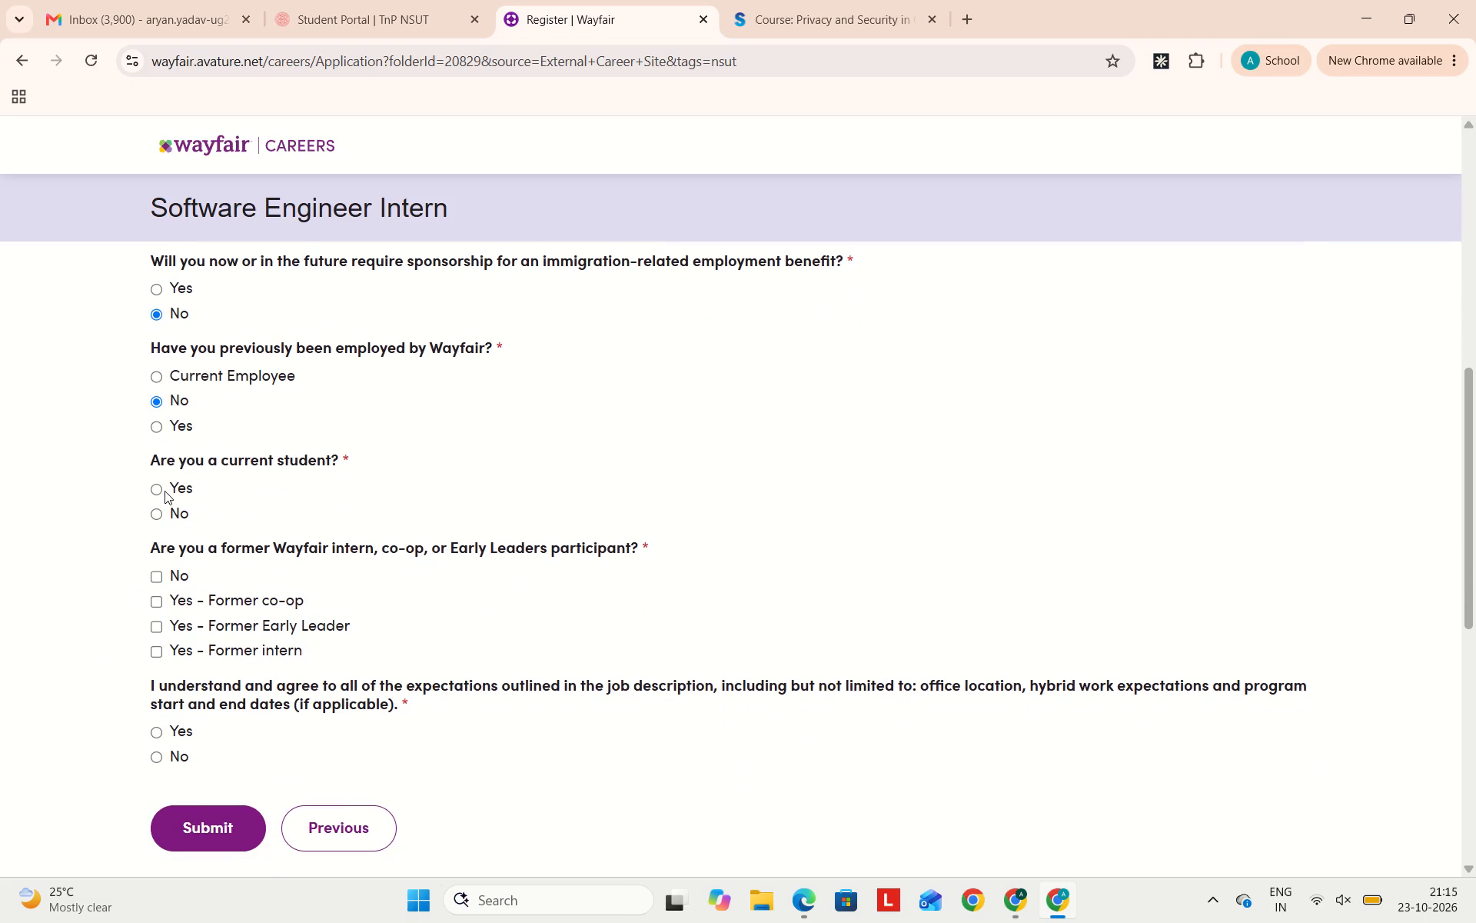
pyautogui.scroll(-1, 97, 673)
pyautogui.click(157, 461)
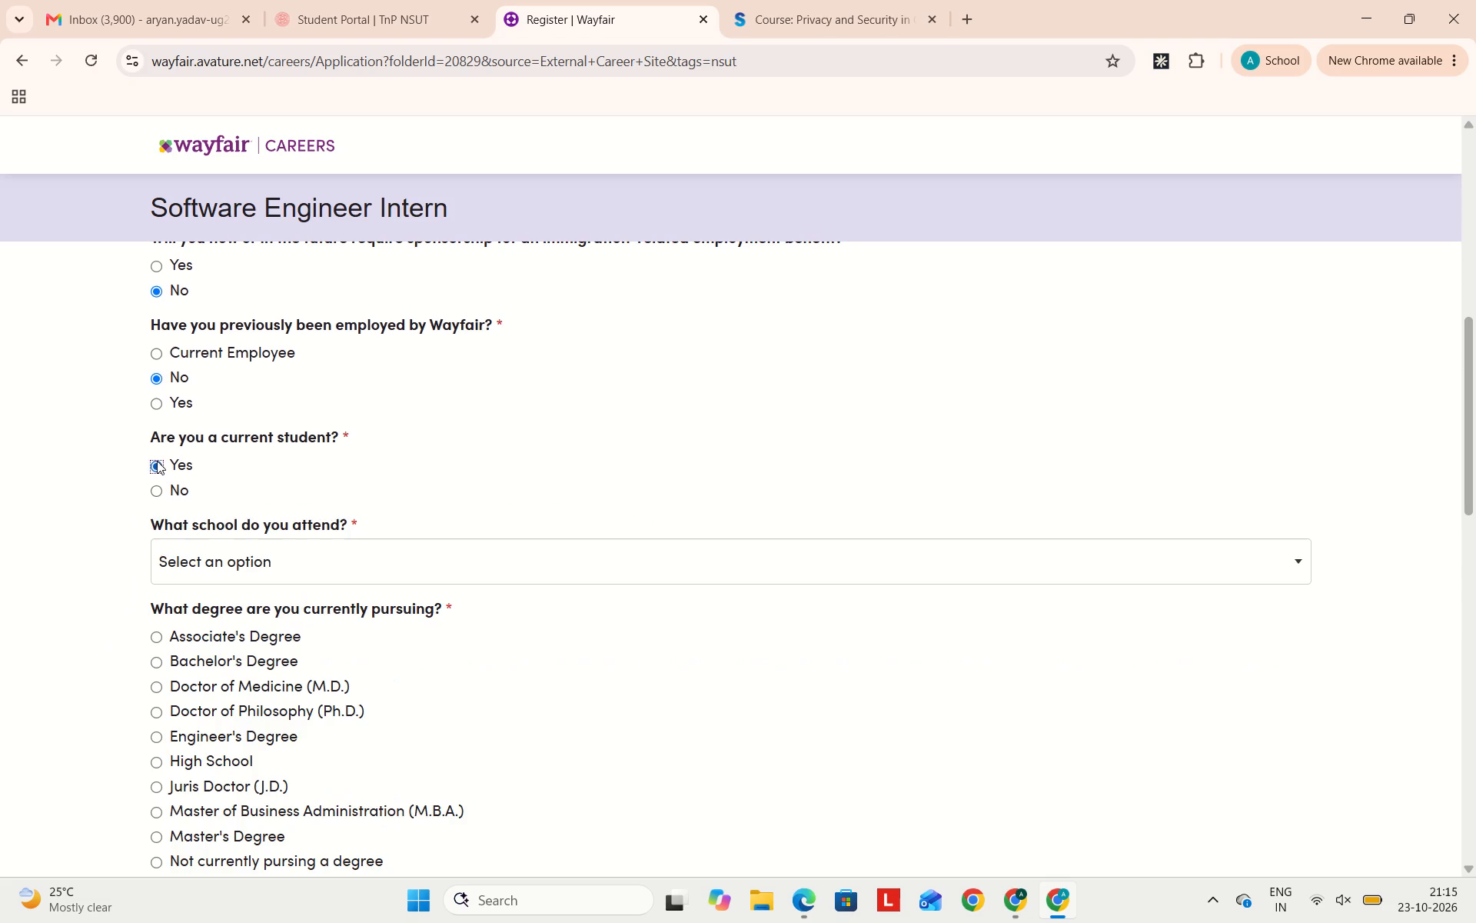
# Search the attended-school options for "Netaji" and "NSUT", and clear the search text.
pyautogui.scroll(-1, 116, 666)
pyautogui.click(281, 456)
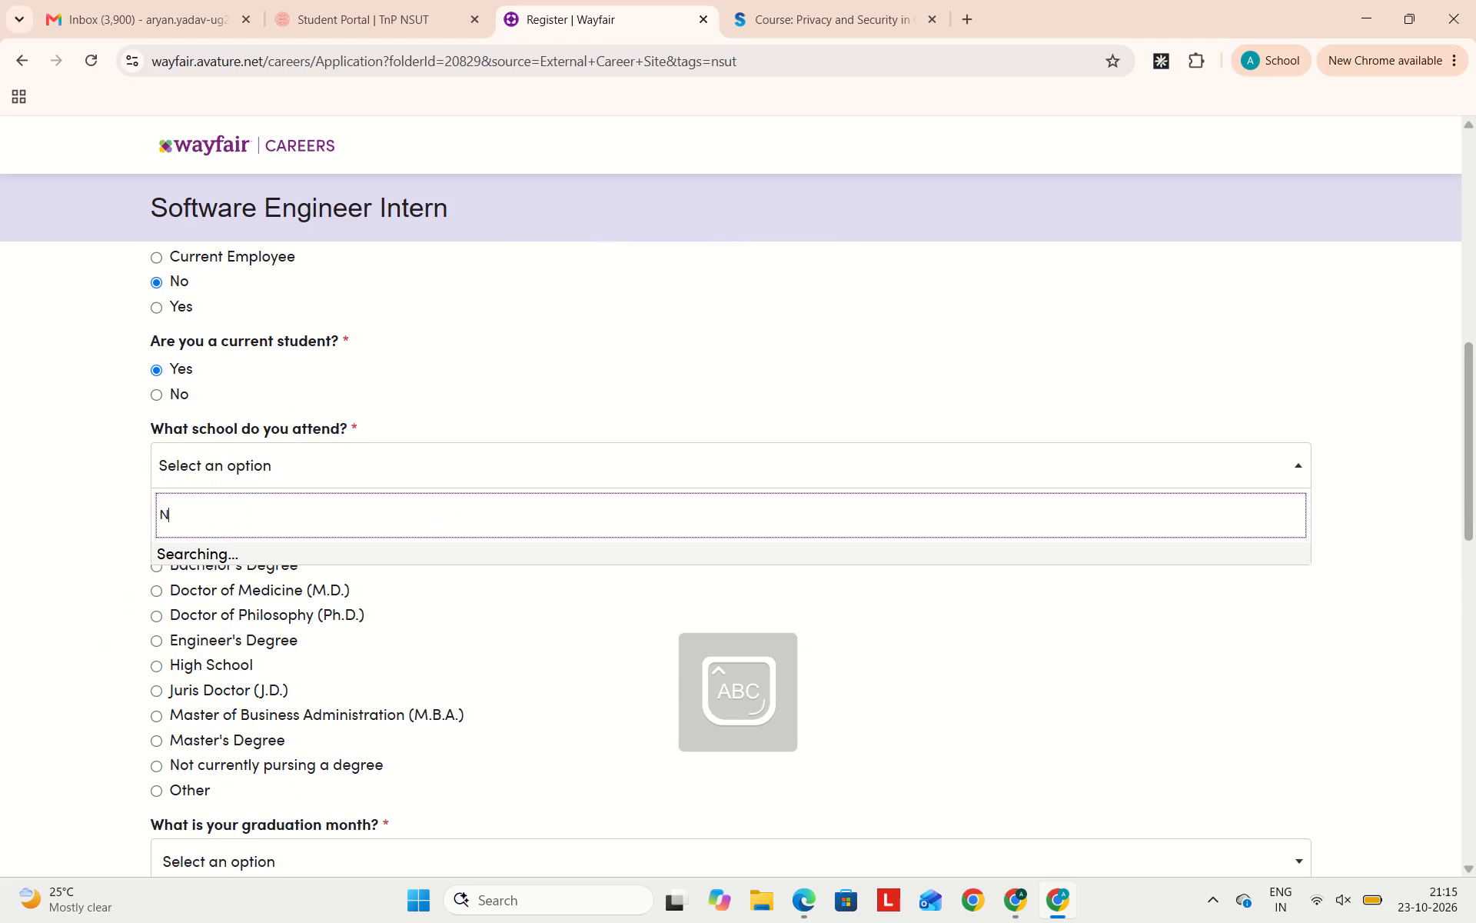
pyautogui.write('etaji')
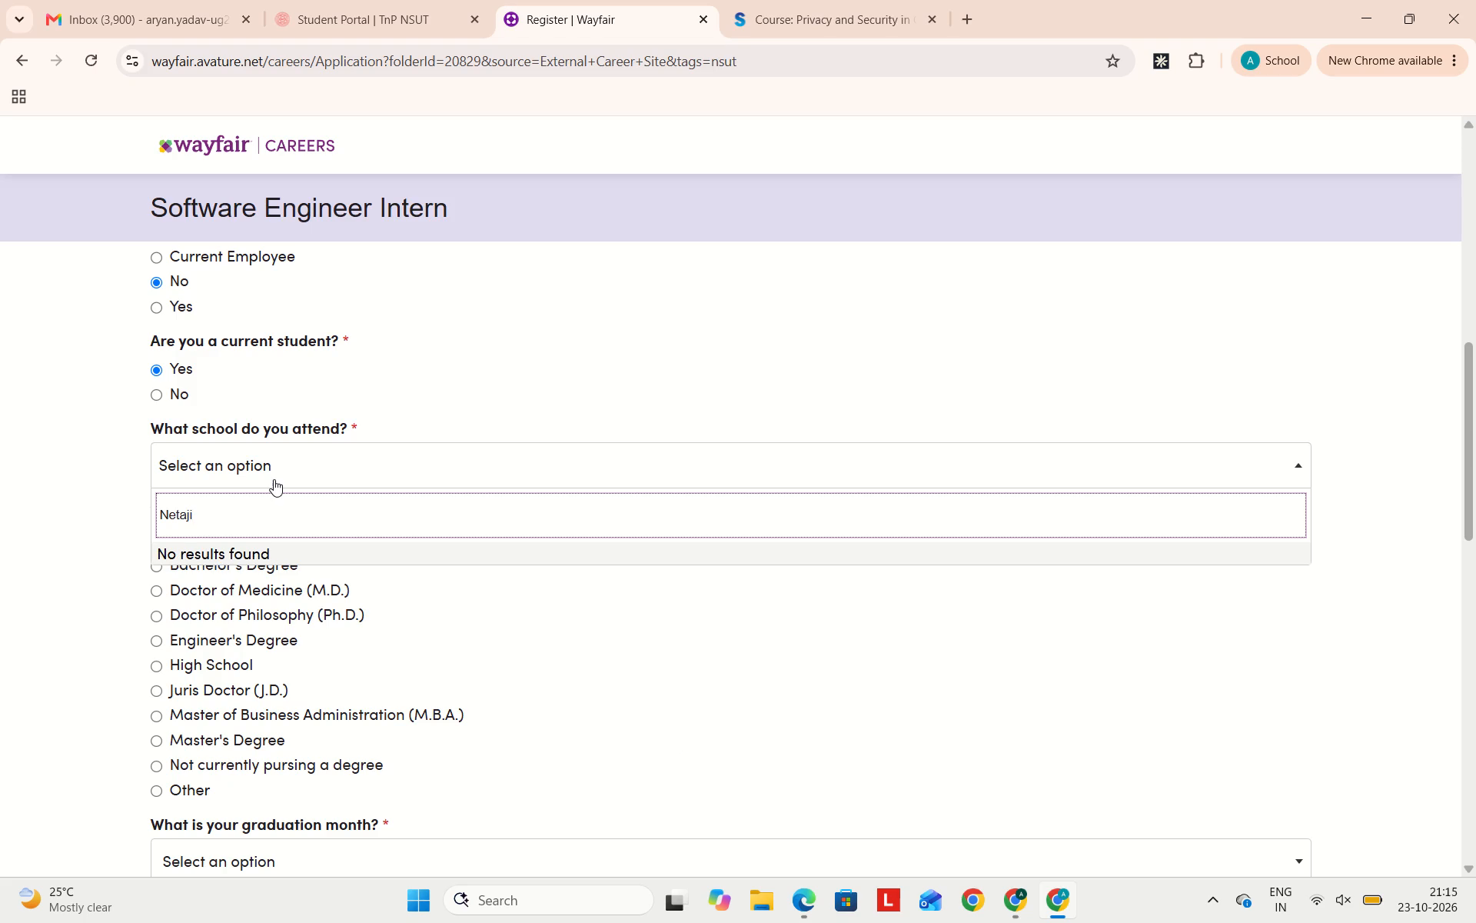
pyautogui.press('BackSpace')
pyautogui.press('BackSpace')
pyautogui.press('BackSpace')
pyautogui.press('BackSpace')
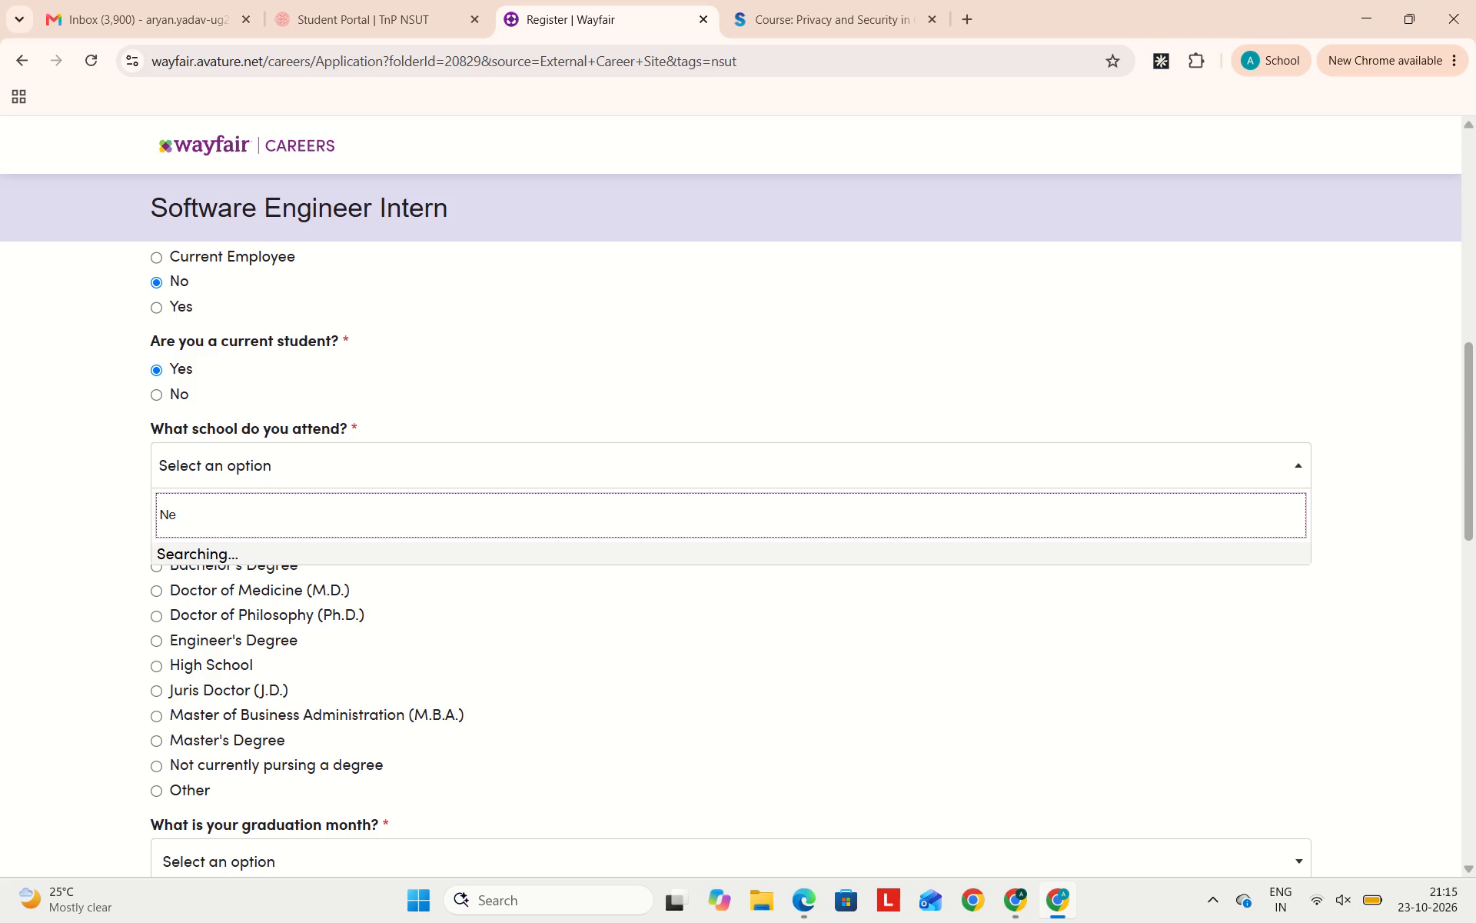
pyautogui.write('SUT')
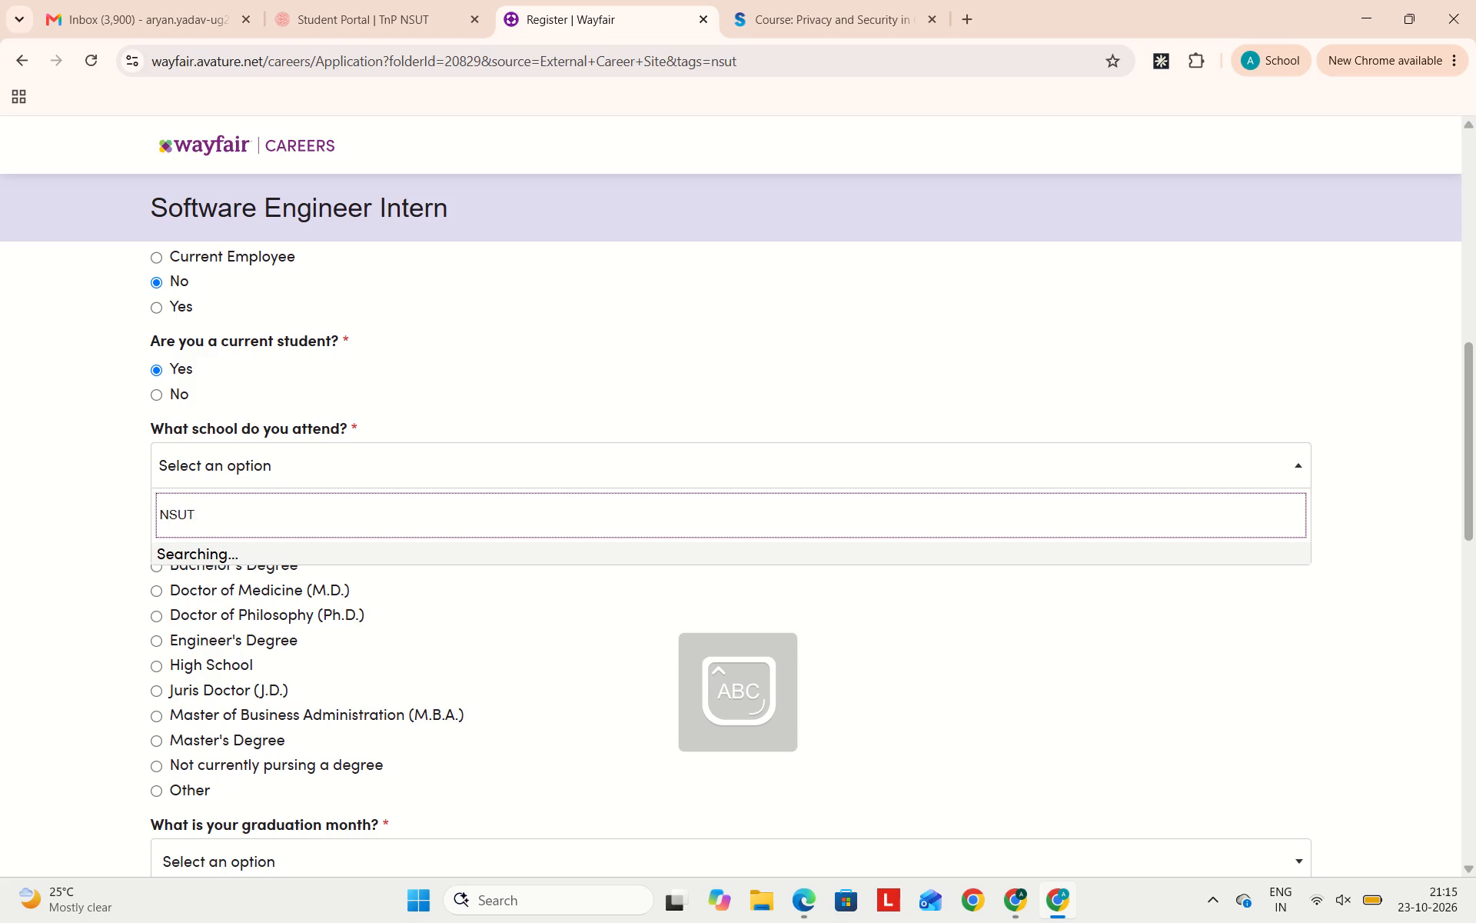
pyautogui.press('BackSpace')
pyautogui.press('BackSpace')
pyautogui.press('BackSpace')
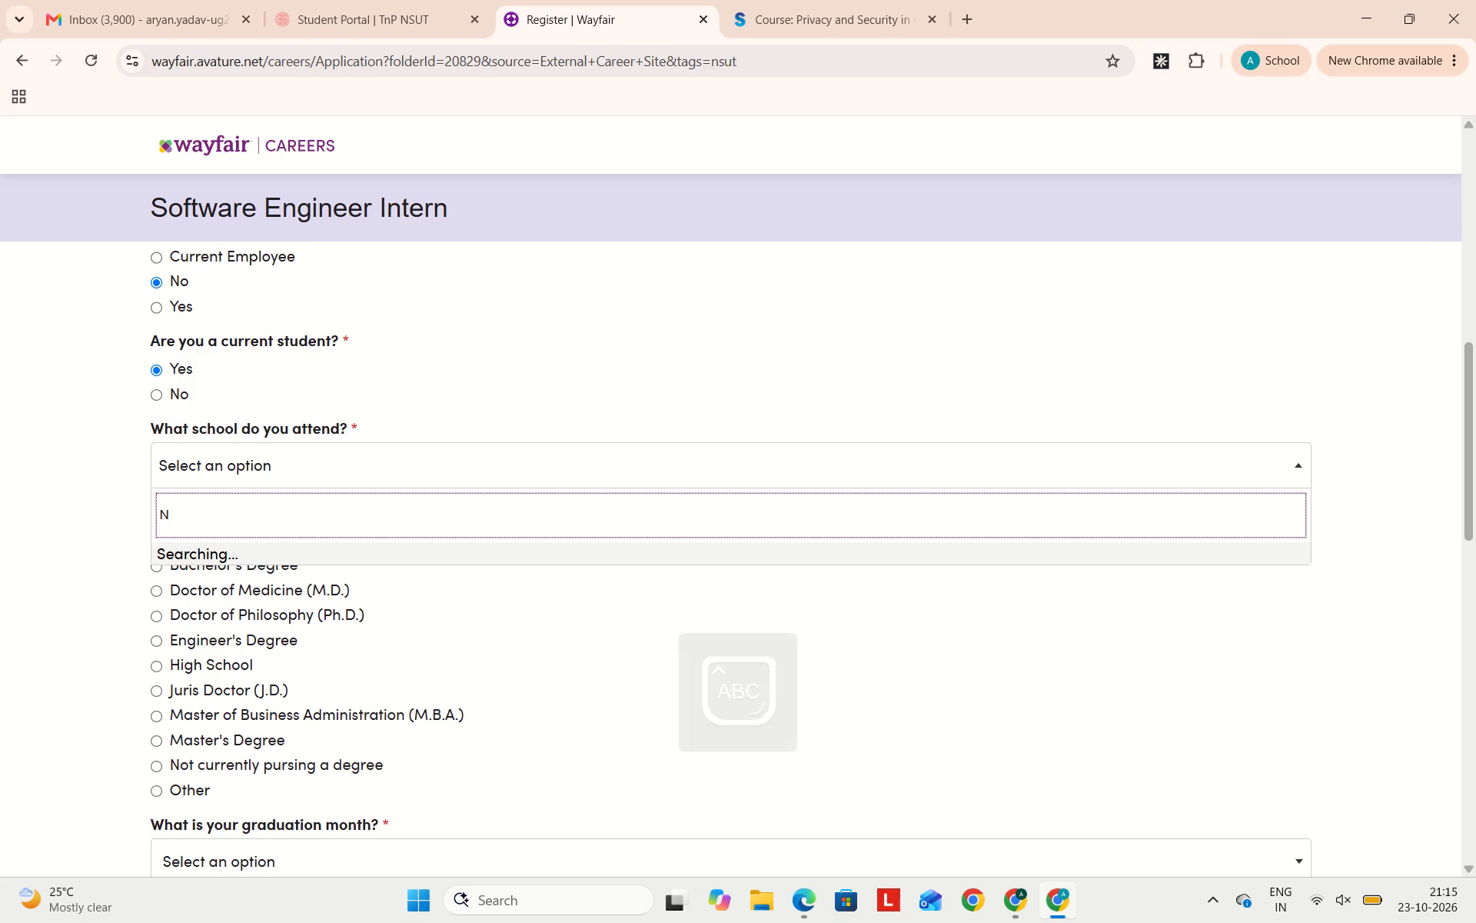
pyautogui.press('BackSpace')
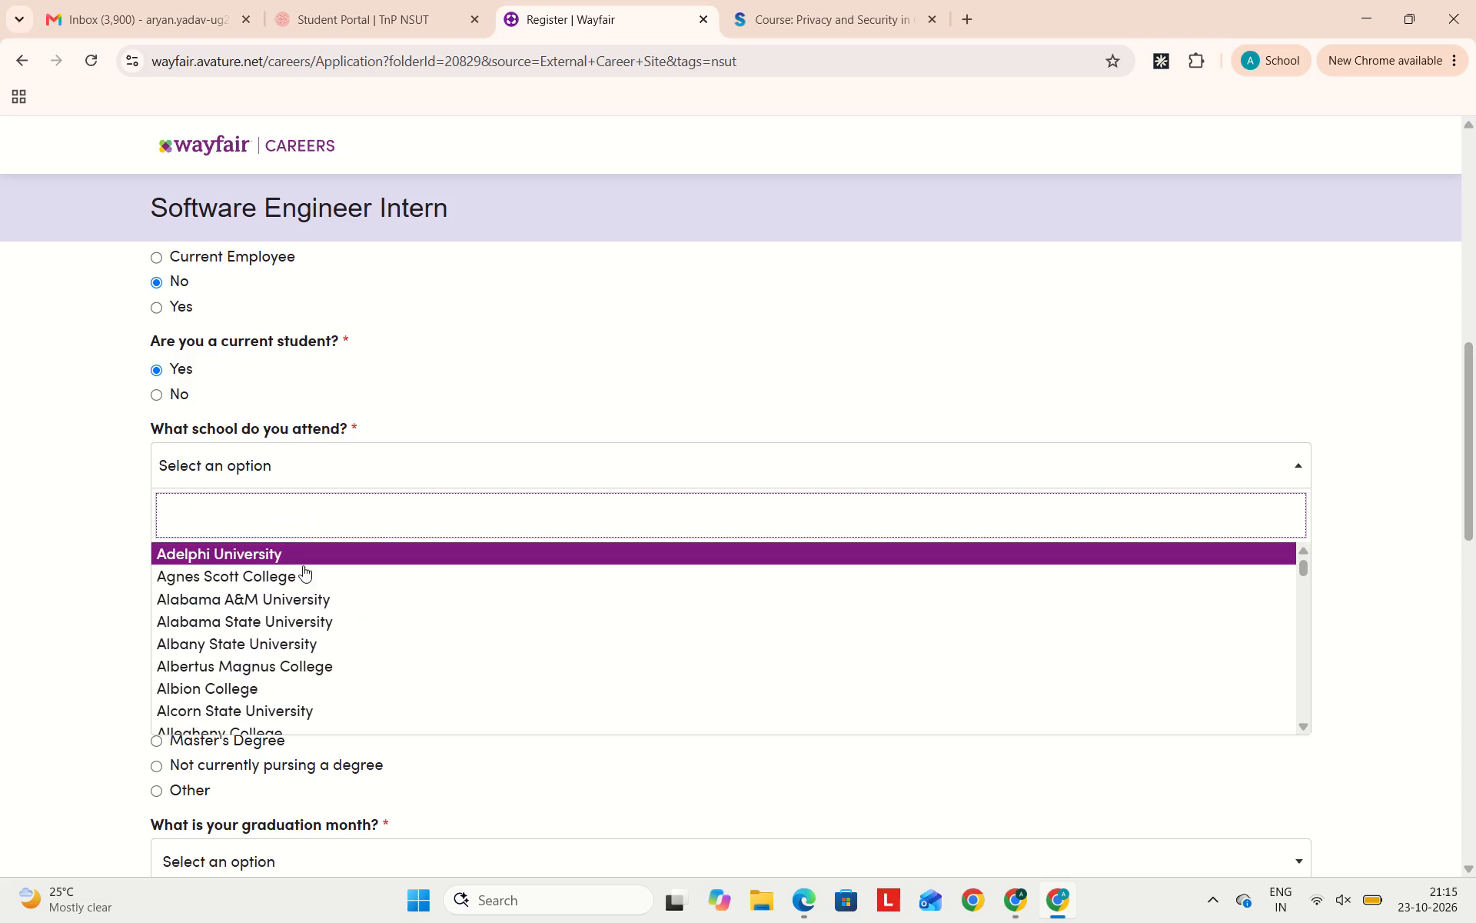
# Look through the full list of schools for a suitable entry for the attended university.
pyautogui.scroll(-13, 301, 621)
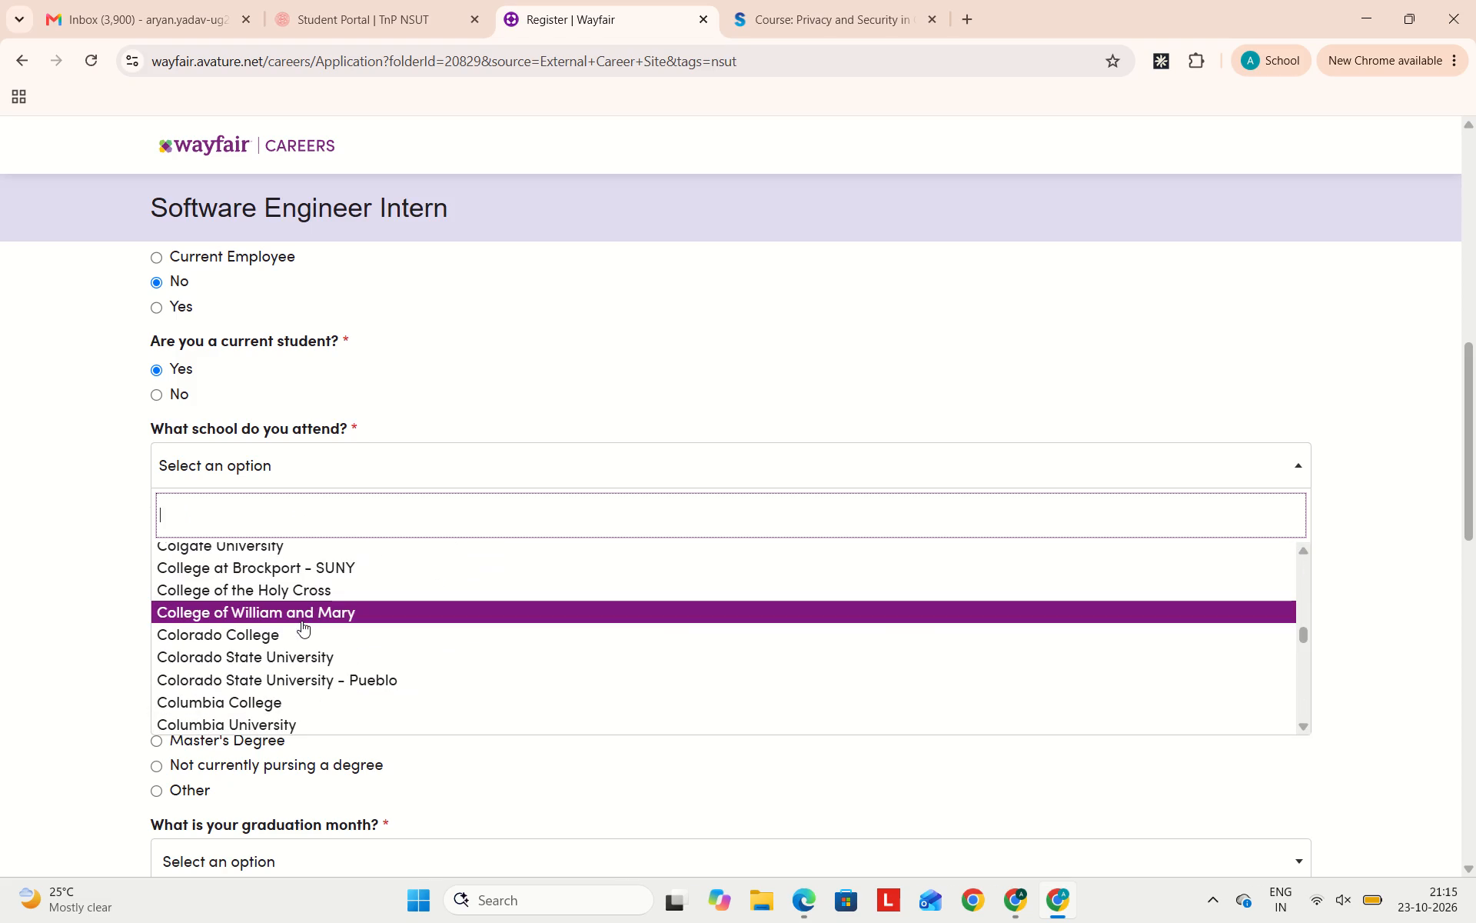
pyautogui.scroll(-10, 301, 621)
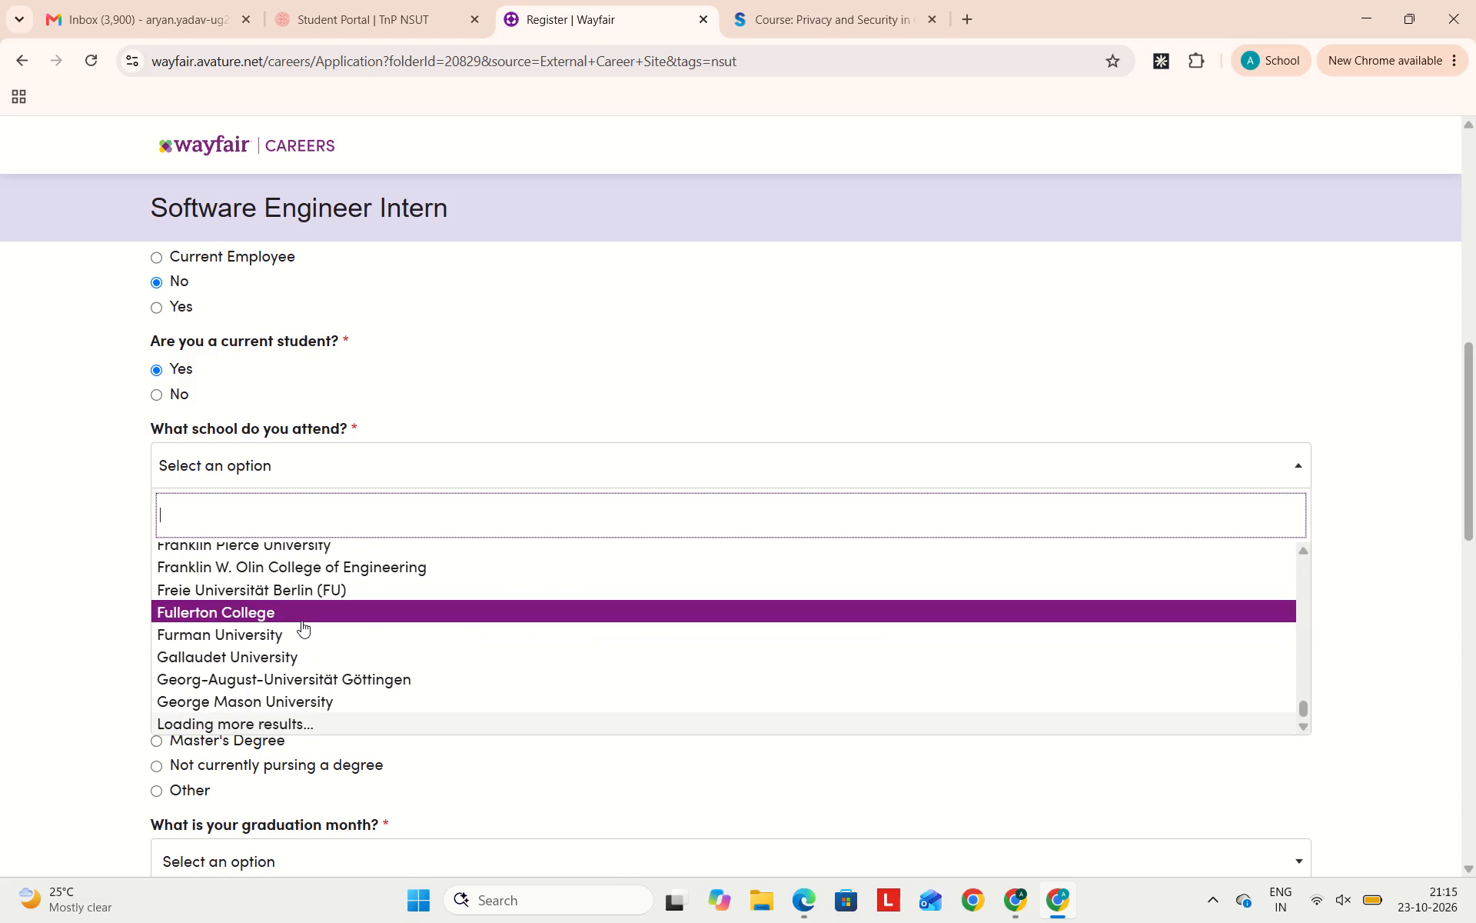
pyautogui.scroll(-9, 301, 621)
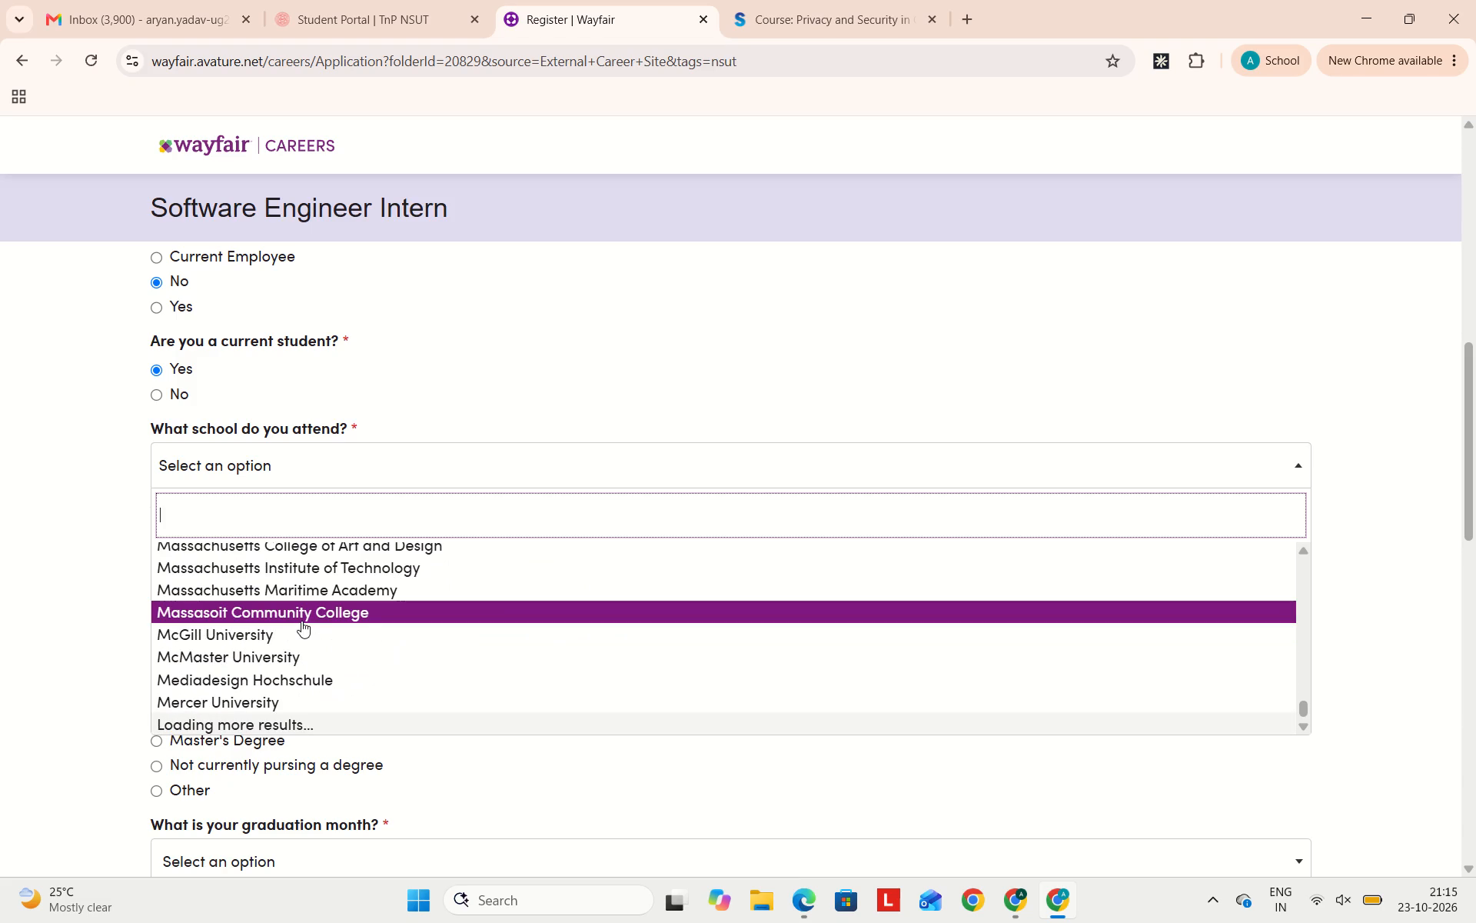
pyautogui.scroll(-6, 301, 621)
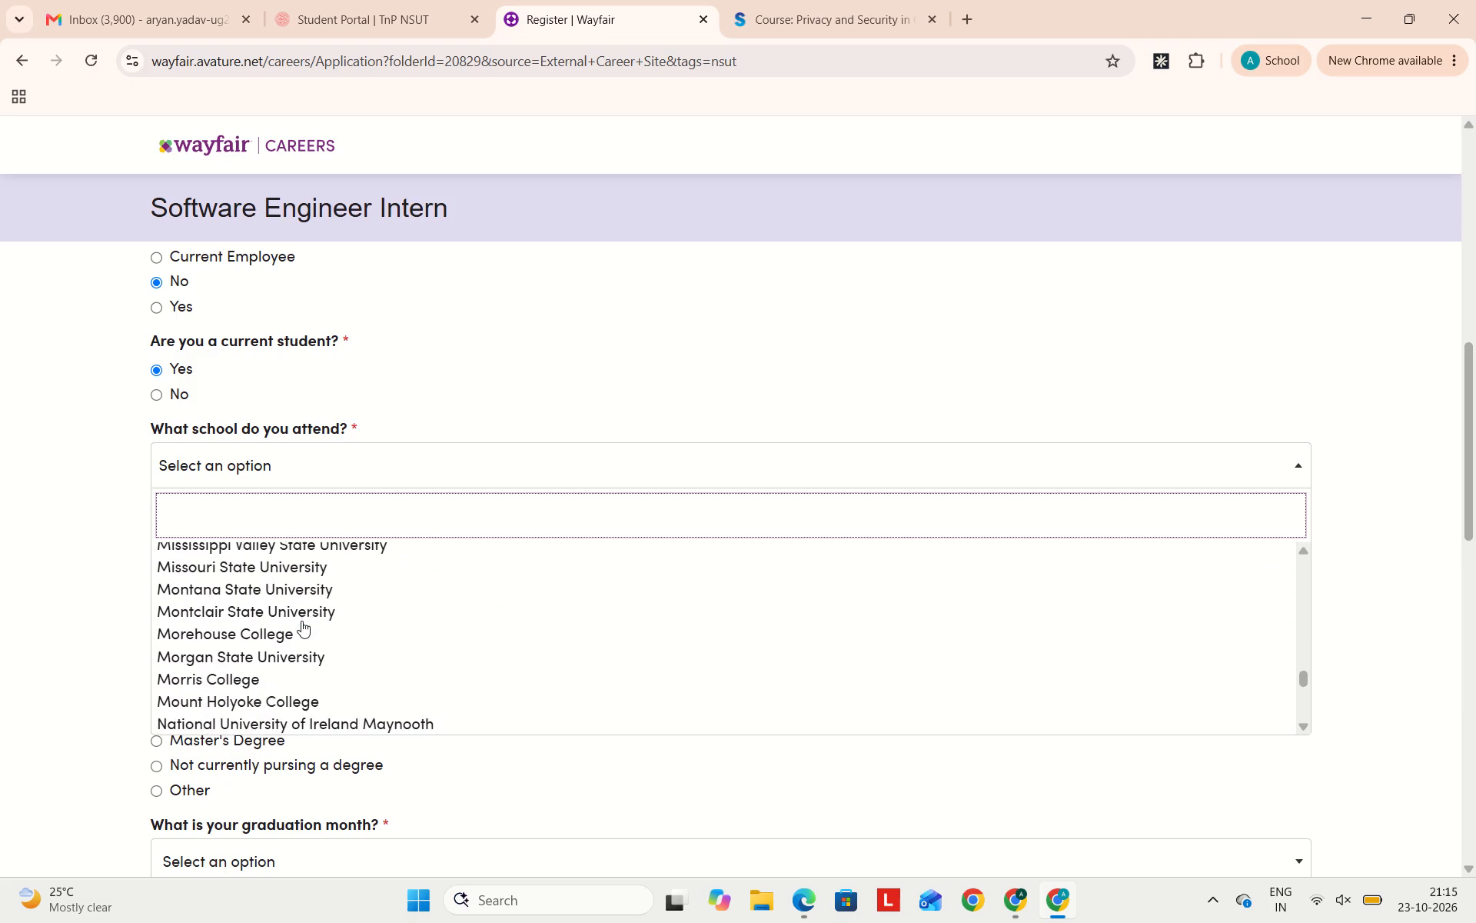
pyautogui.scroll(-1, 301, 621)
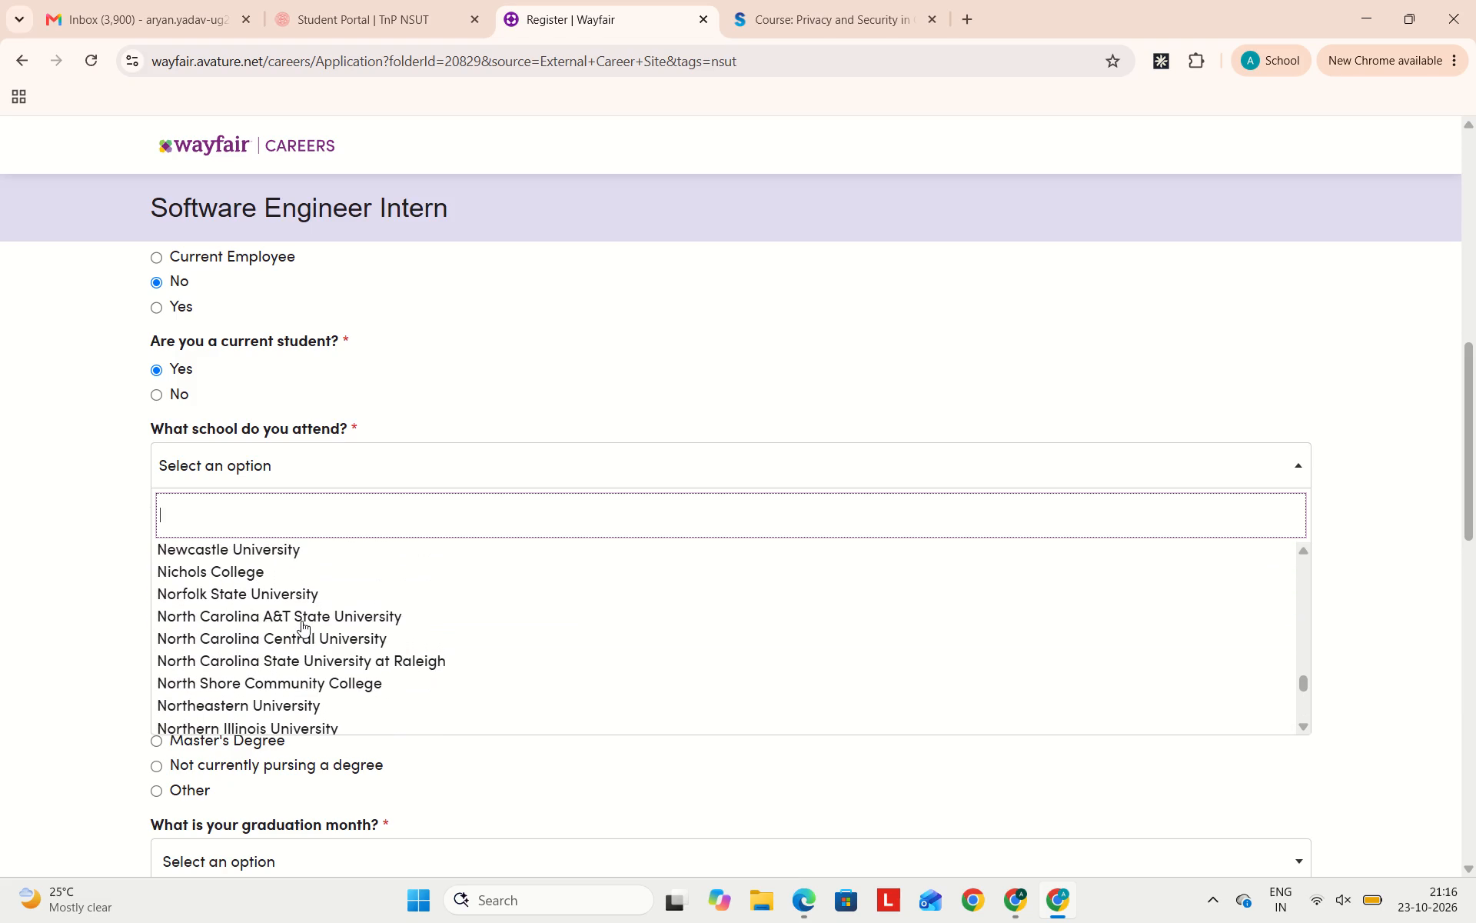
pyautogui.scroll(-2, 301, 621)
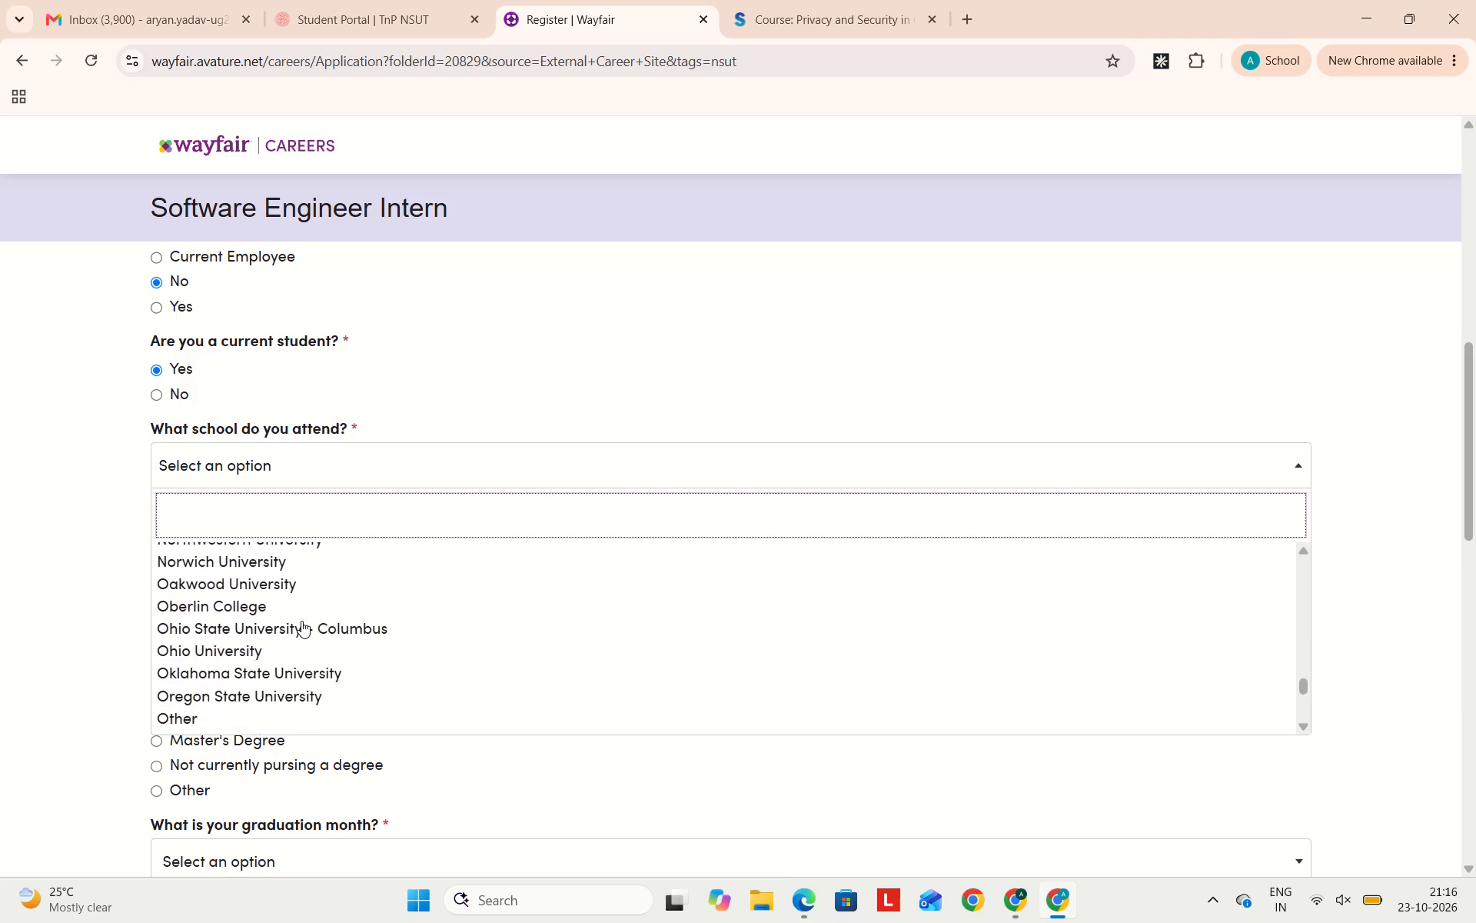
pyautogui.scroll(-1, 301, 621)
pyautogui.scroll(6, 301, 621)
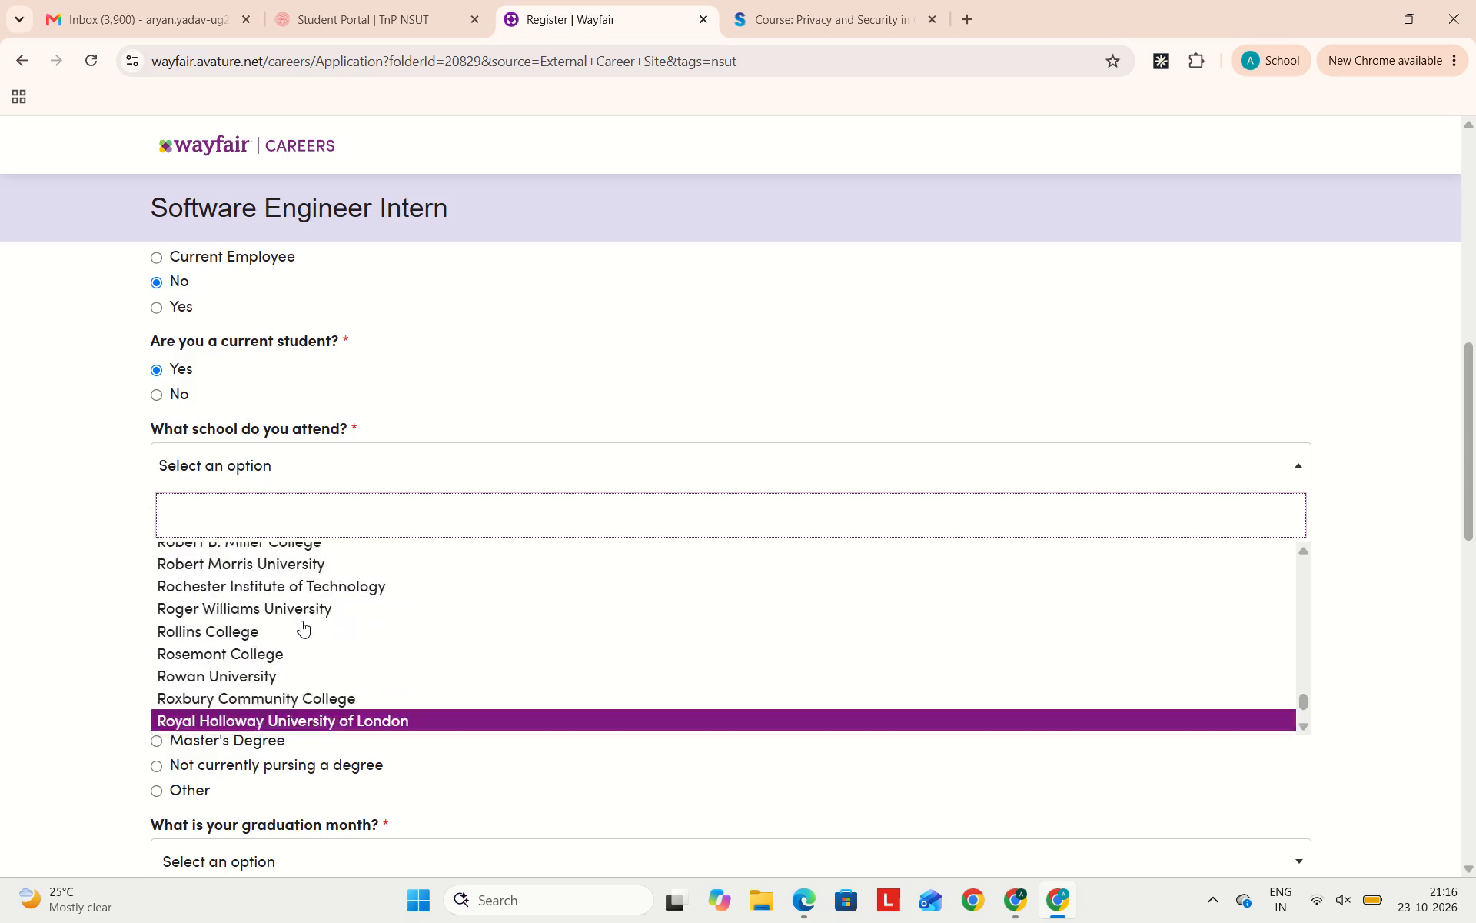
pyautogui.scroll(8, 301, 621)
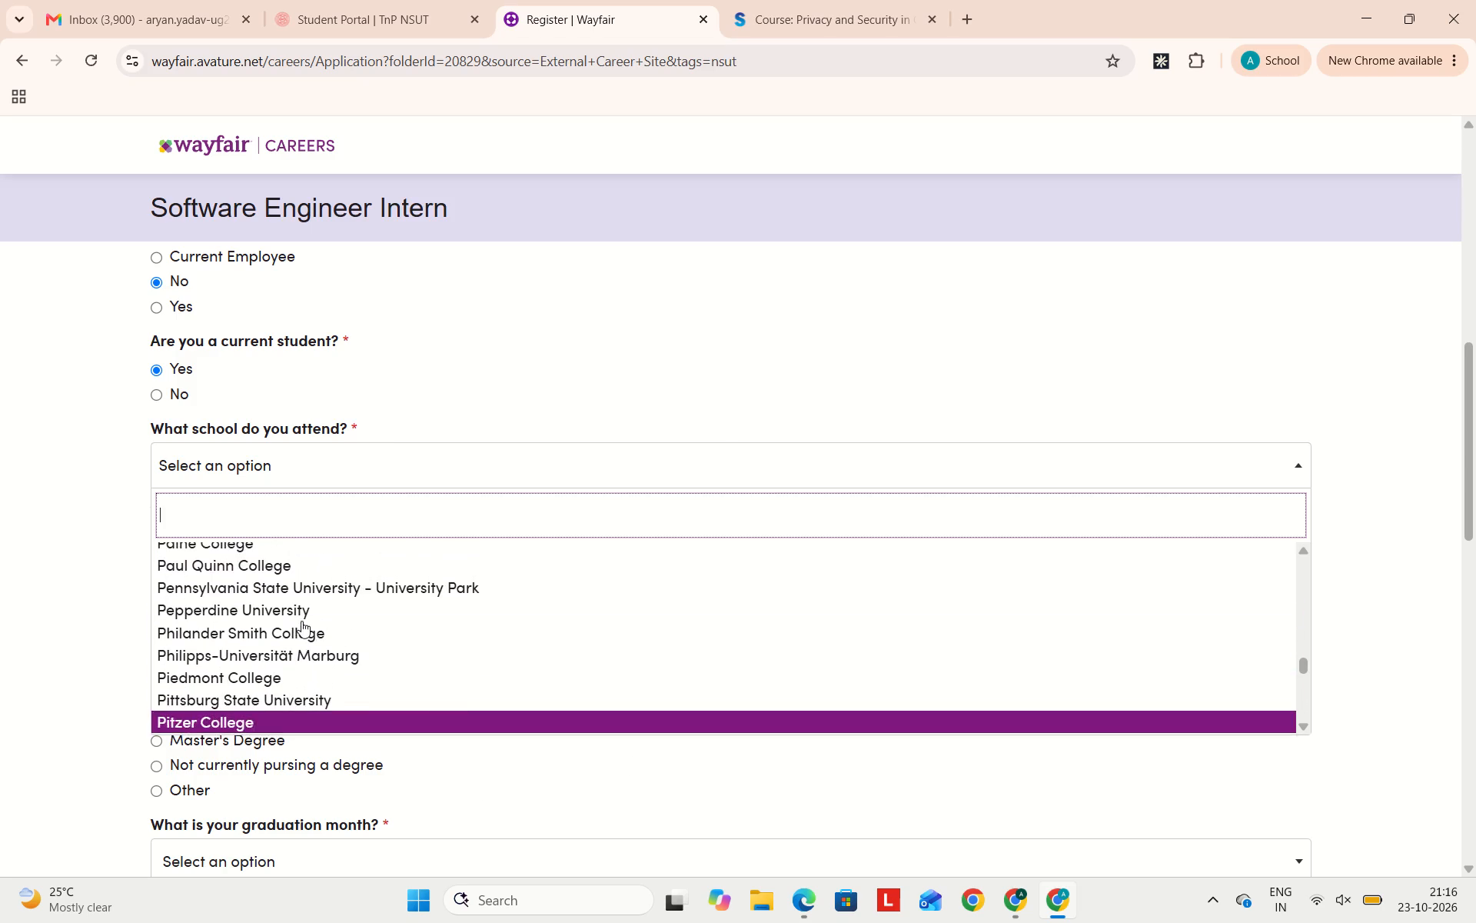
# Find the "Other" option by searching for "OTH" and set it as the attended school.
pyautogui.write('OTH')
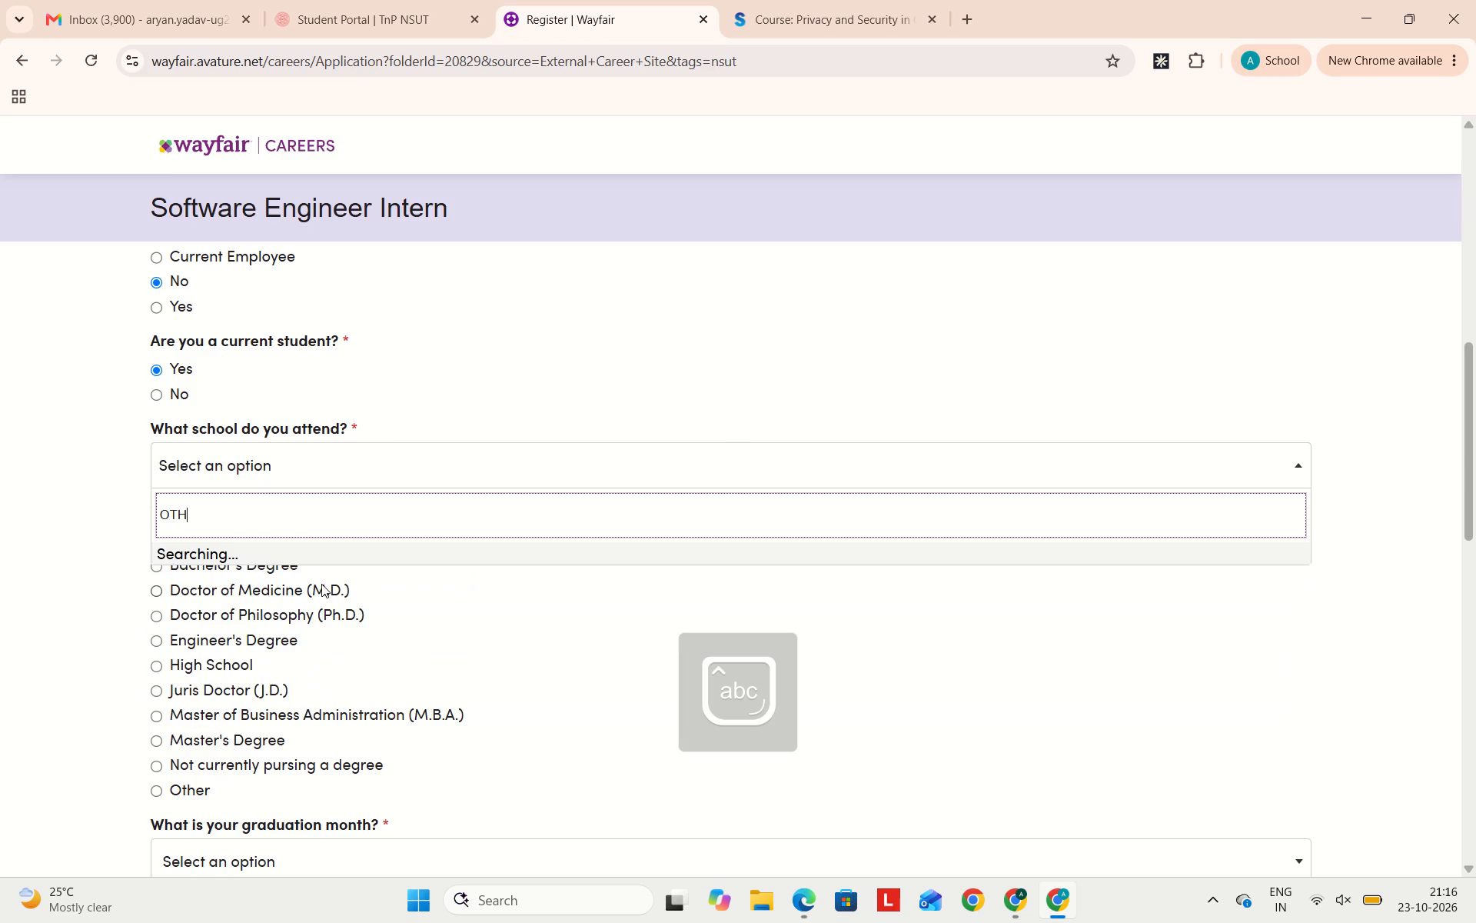
pyautogui.click(224, 573)
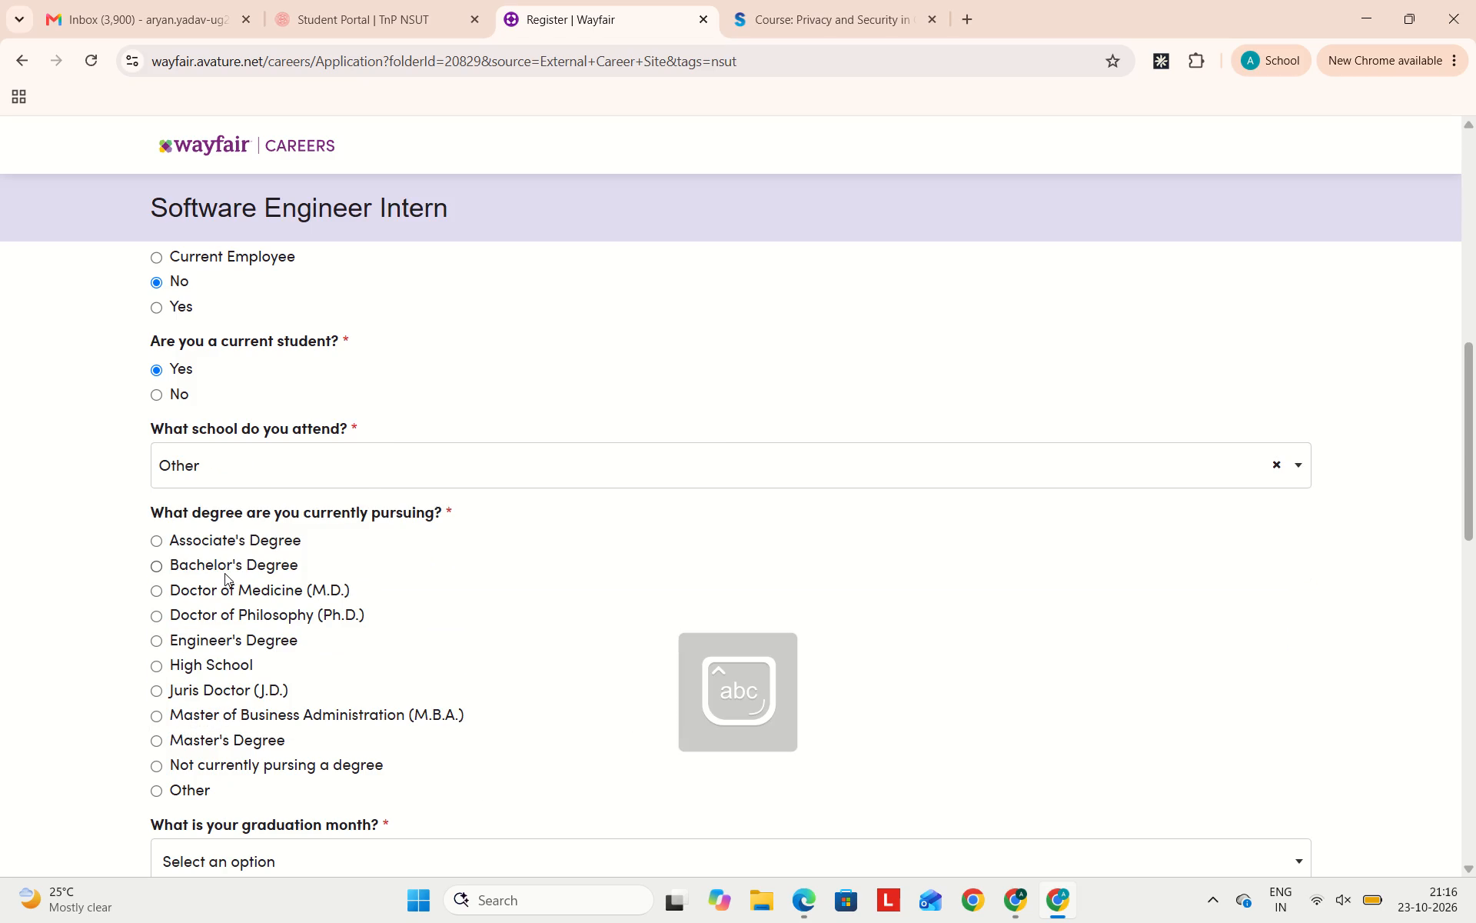
# Set the degree currently being pursued to Bachelor's Degree and the graduation month to May.
pyautogui.scroll(-1, 113, 584)
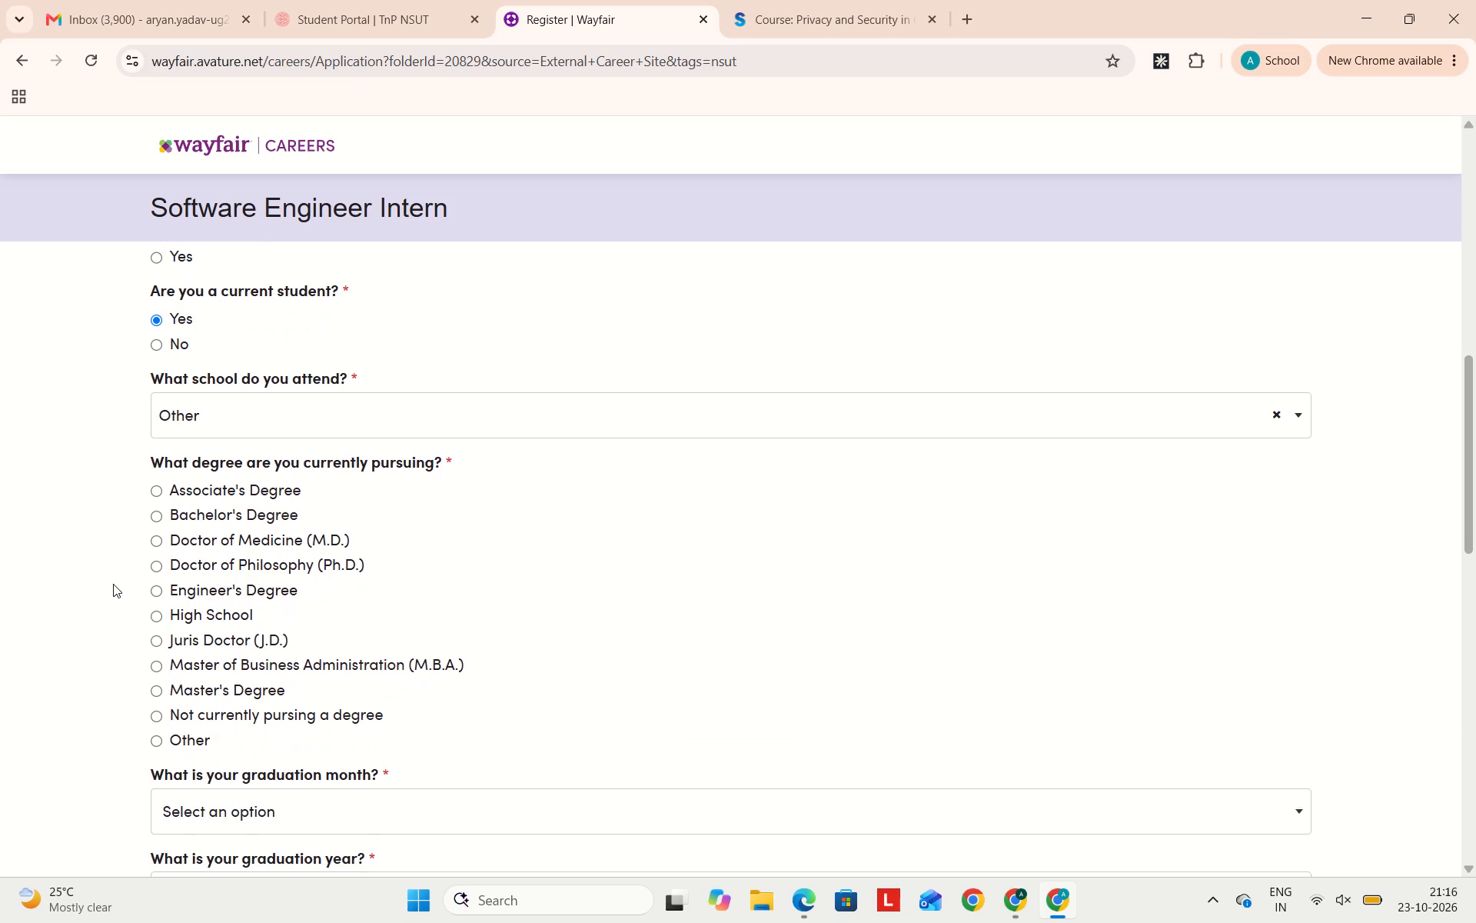
pyautogui.click(113, 584)
pyautogui.click(192, 518)
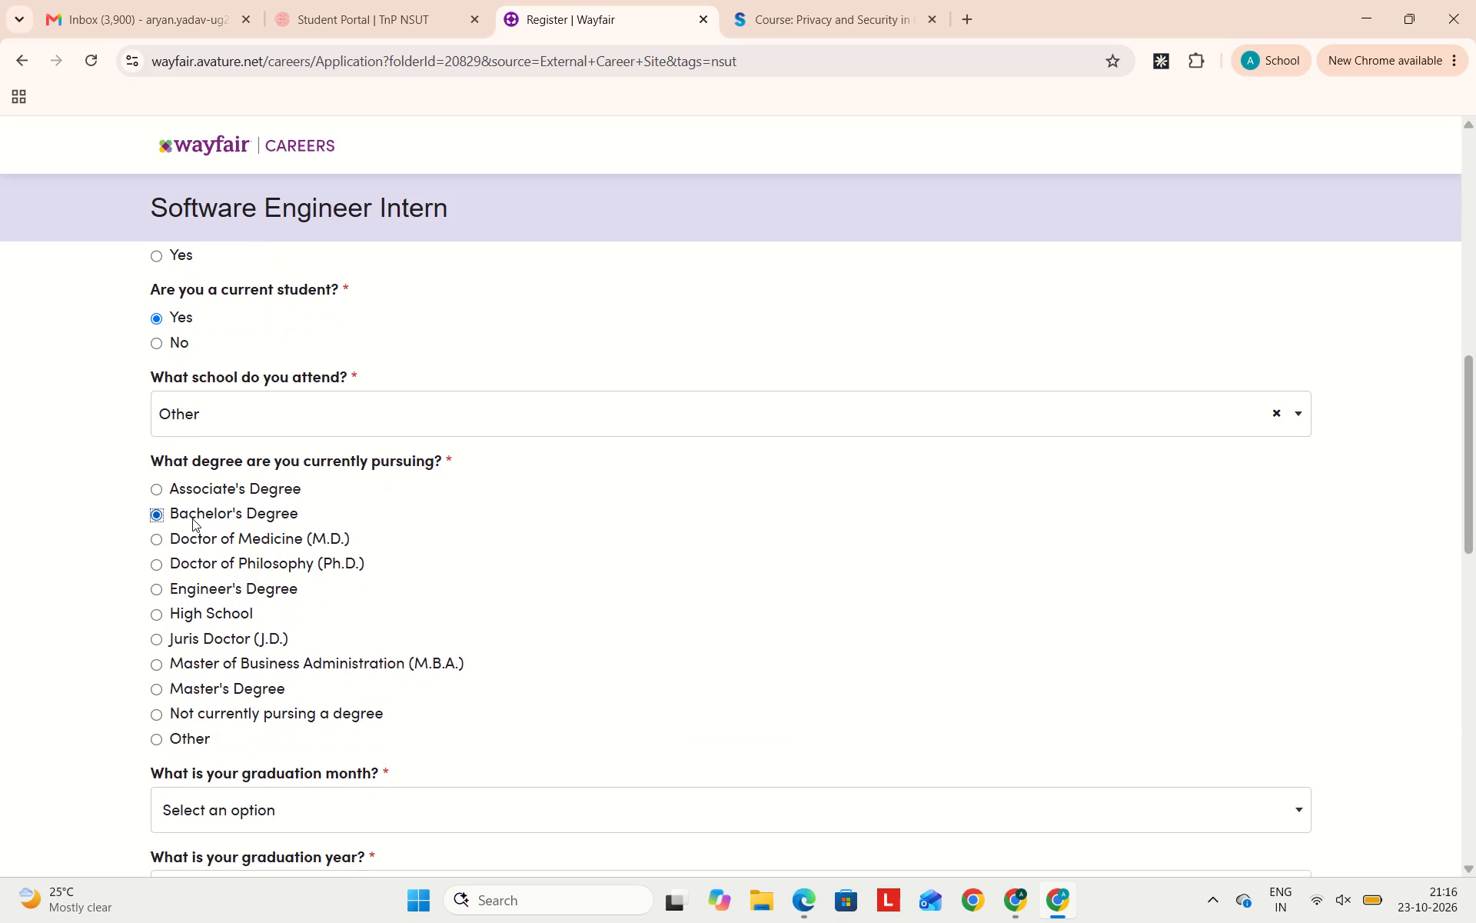
pyautogui.scroll(-2, 81, 719)
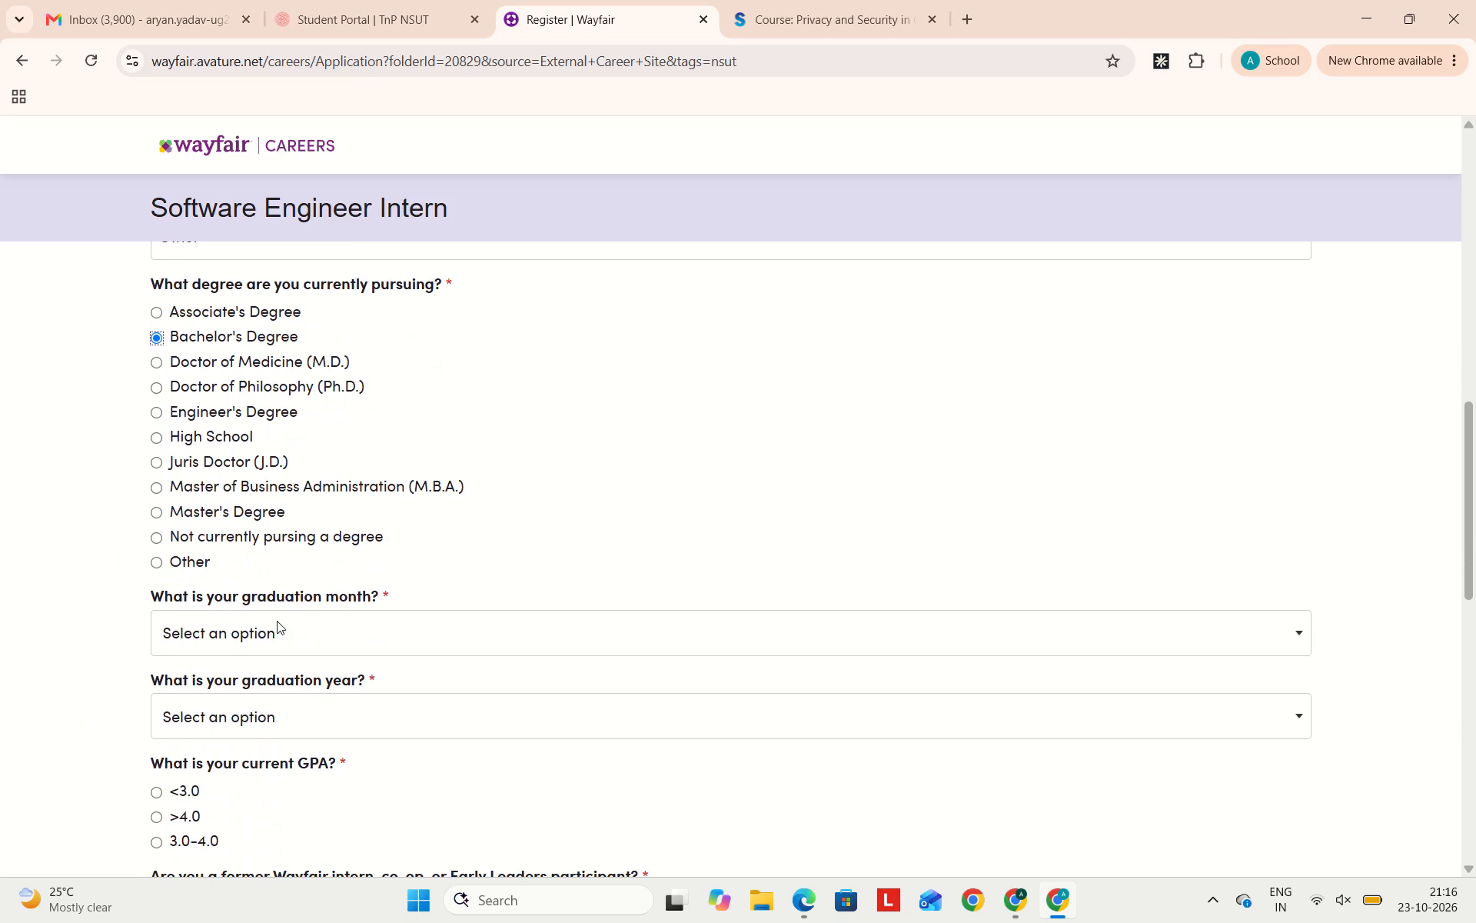
pyautogui.click(277, 621)
pyautogui.click(236, 478)
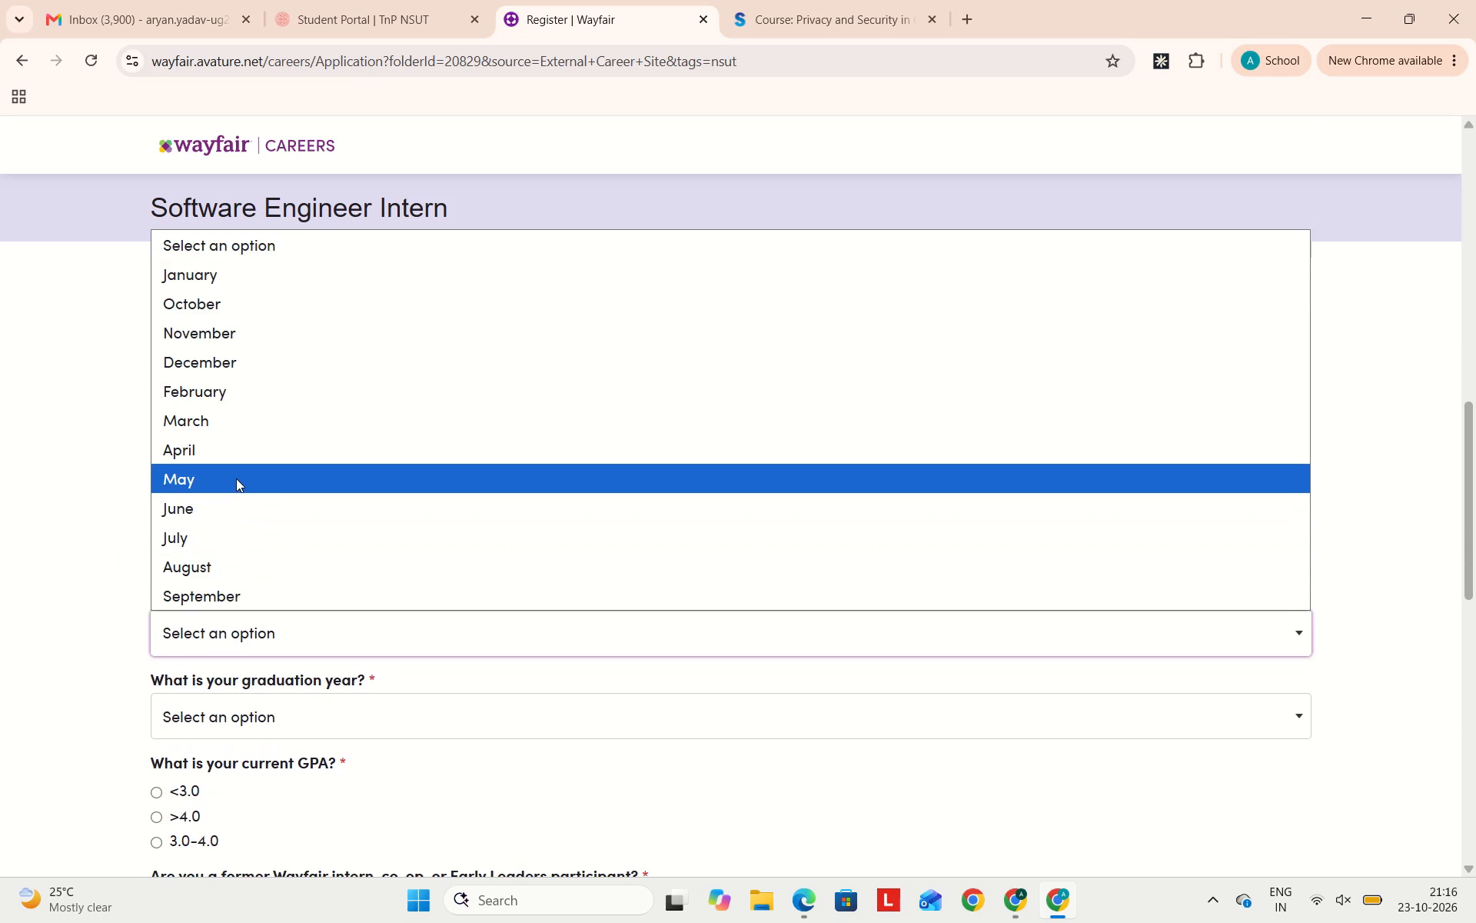
# Set the graduation year in the application form to 2027.
pyautogui.scroll(-2, 85, 778)
pyautogui.click(270, 547)
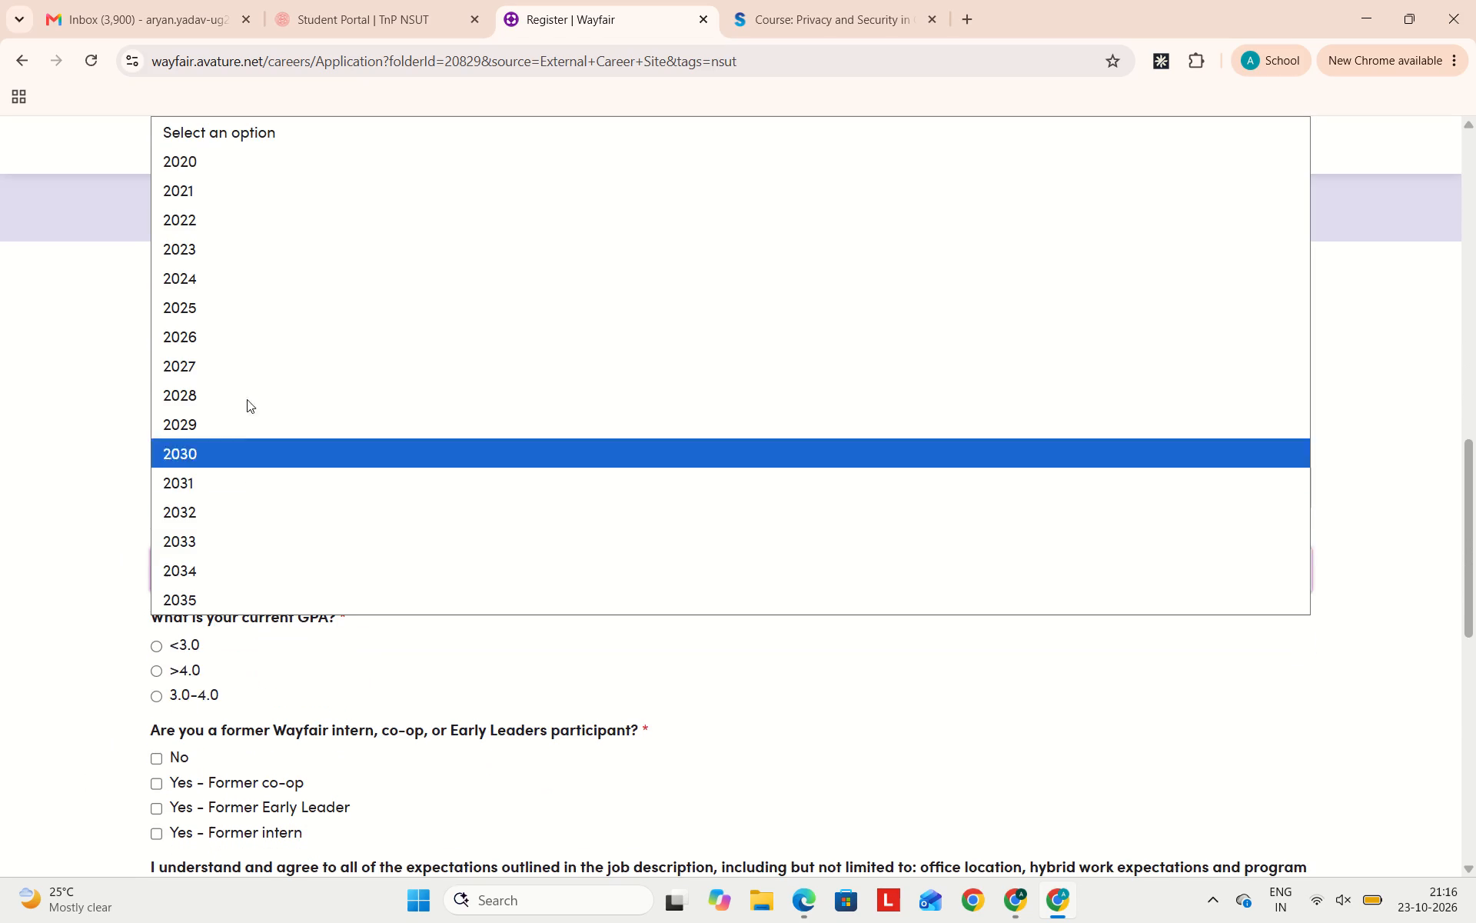
pyautogui.click(219, 364)
# In a private browsing window, search the web for "convert 7.38 cgpa to scale of 4".
pyautogui.scroll(-2, 97, 667)
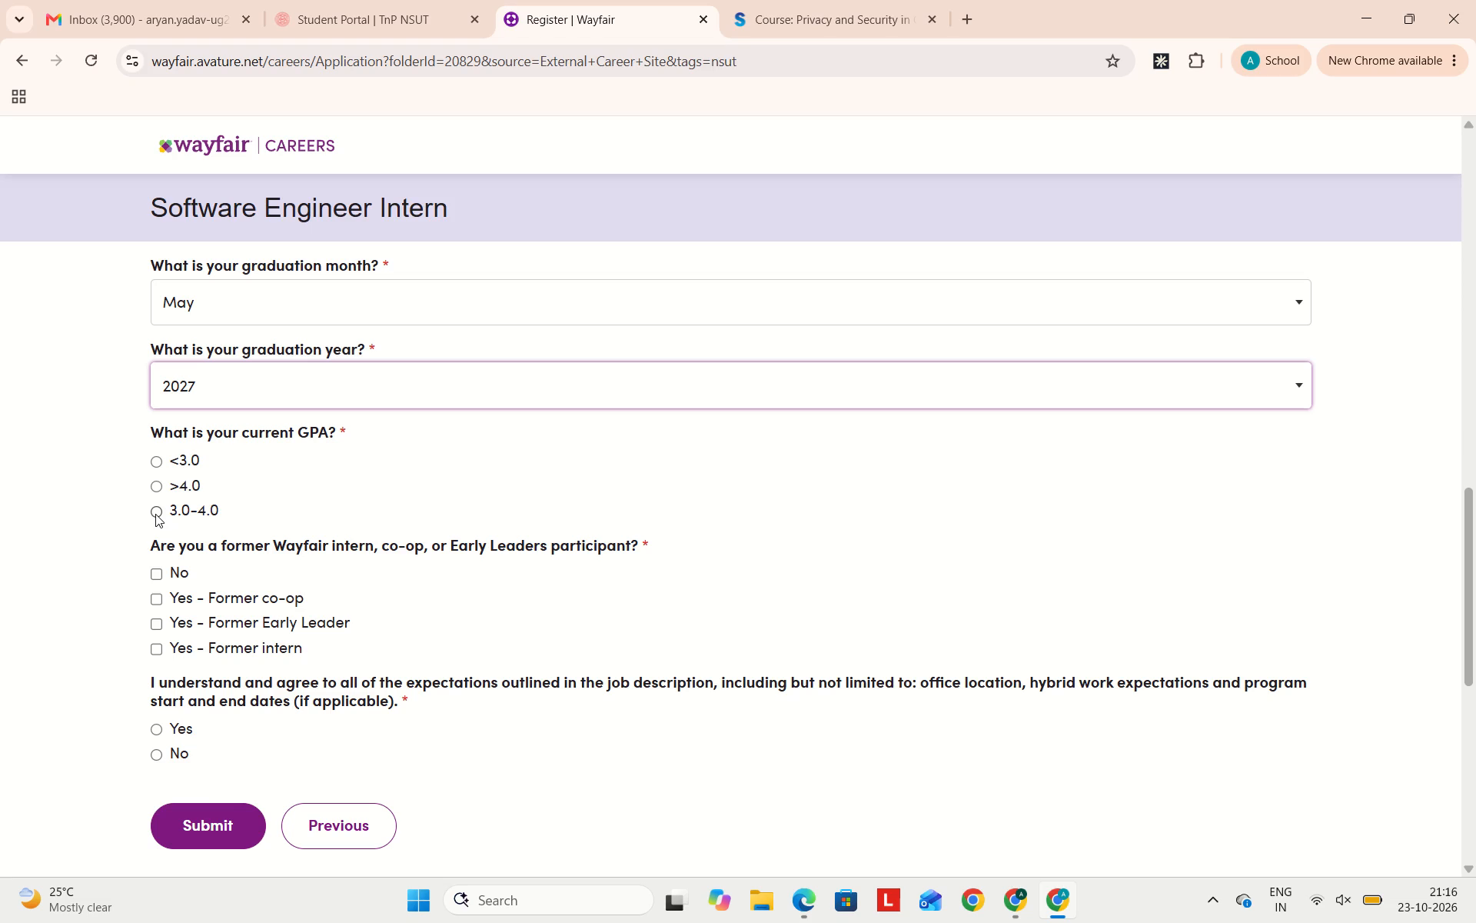
pyautogui.hotkey('ctrl', 'shift', 'n')
pyautogui.write('convert')
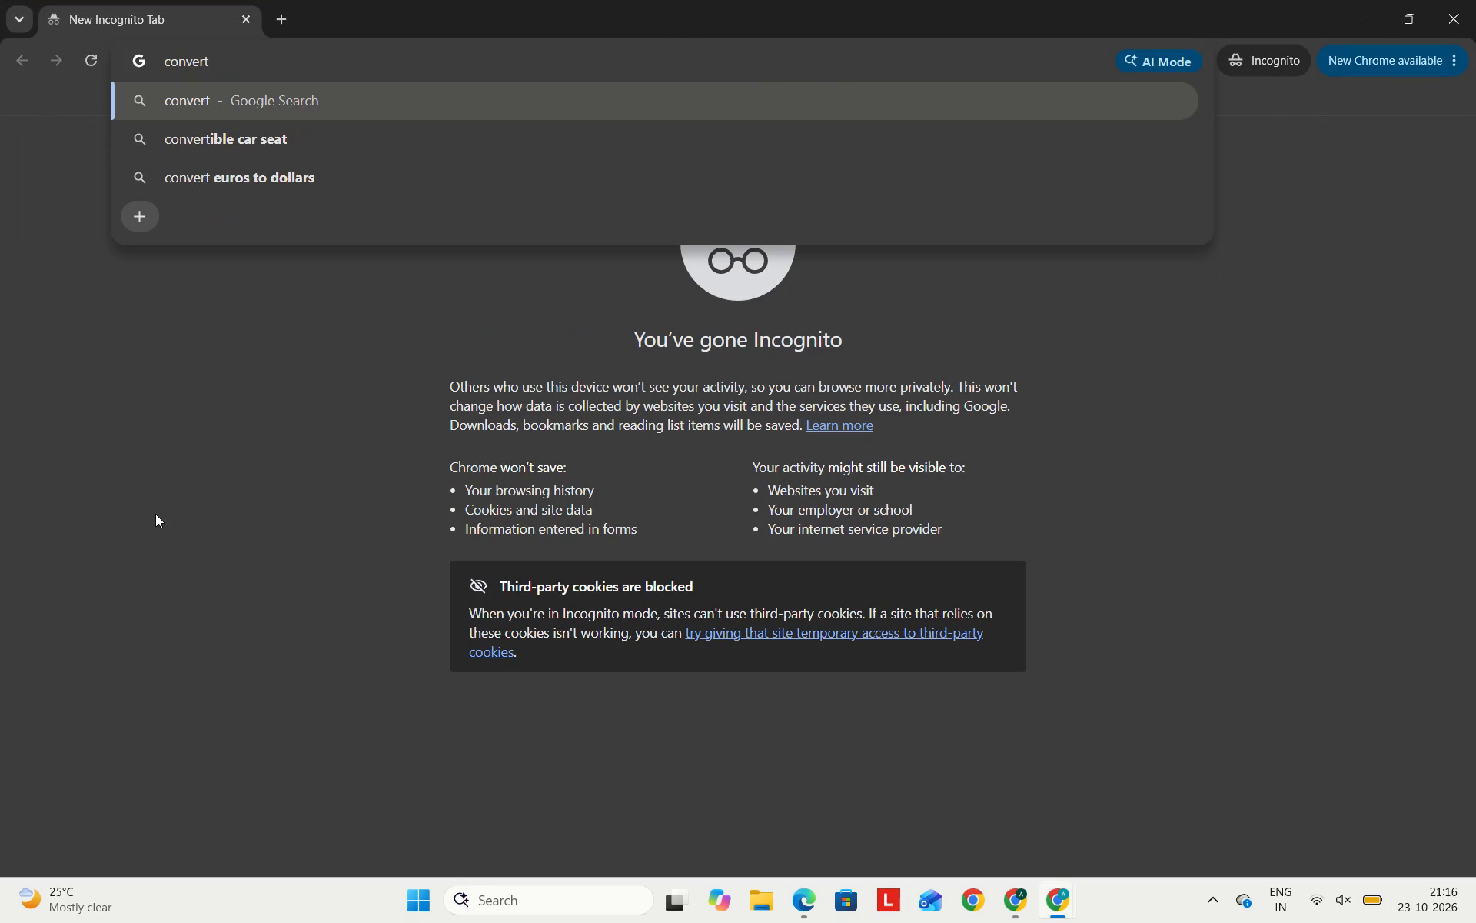
pyautogui.press('space')
pyautogui.write('7.3')
pyautogui.write('4')
pyautogui.press('space')
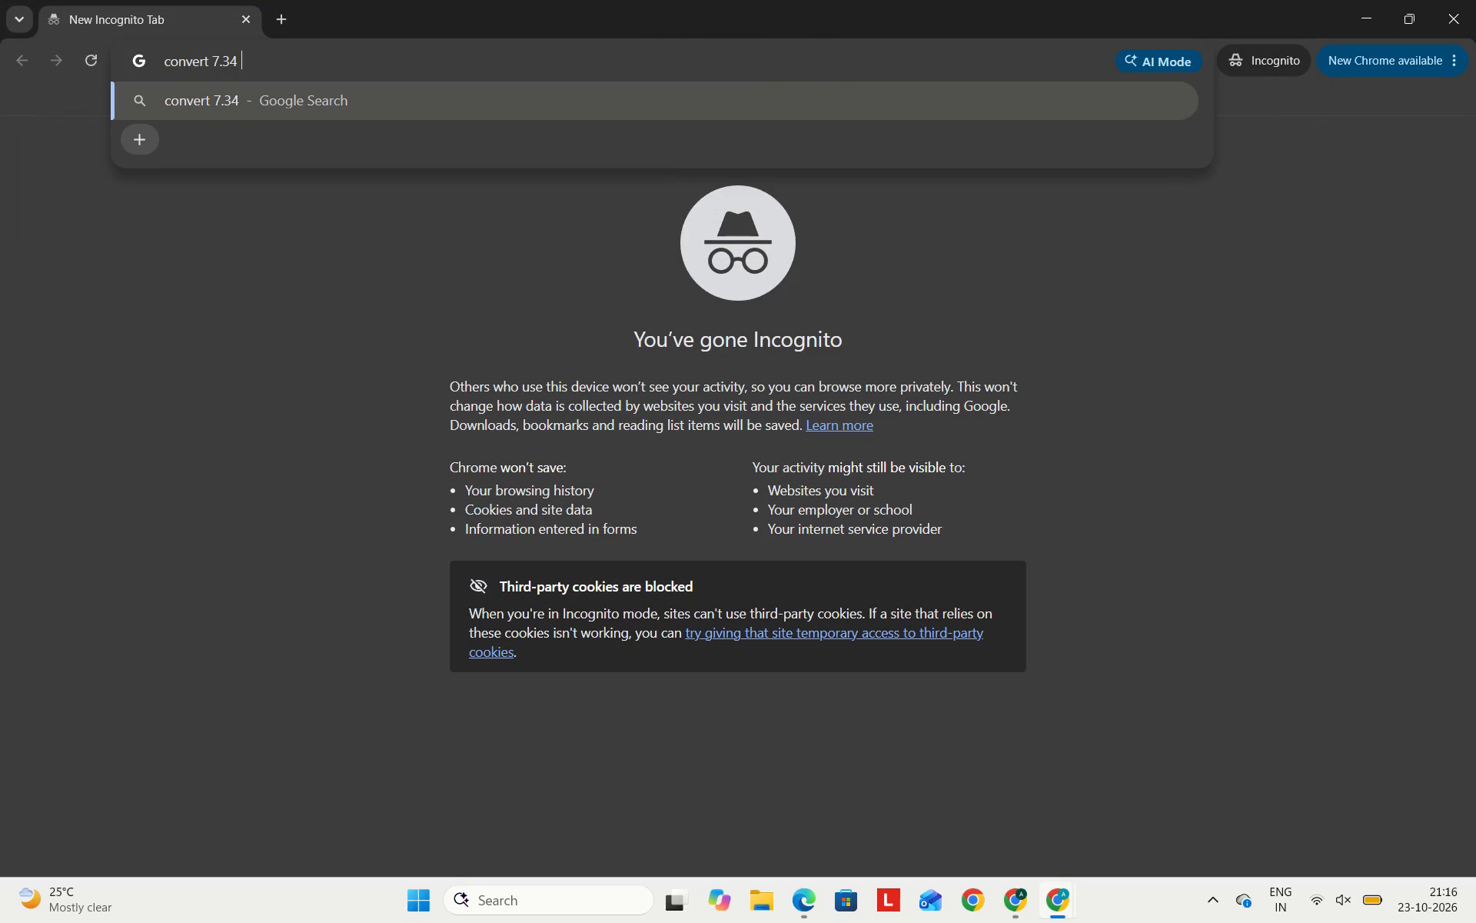
pyautogui.press('BackSpace')
pyautogui.press('BackSpace')
pyautogui.write('8 cgpa to scale of')
pyautogui.press('space')
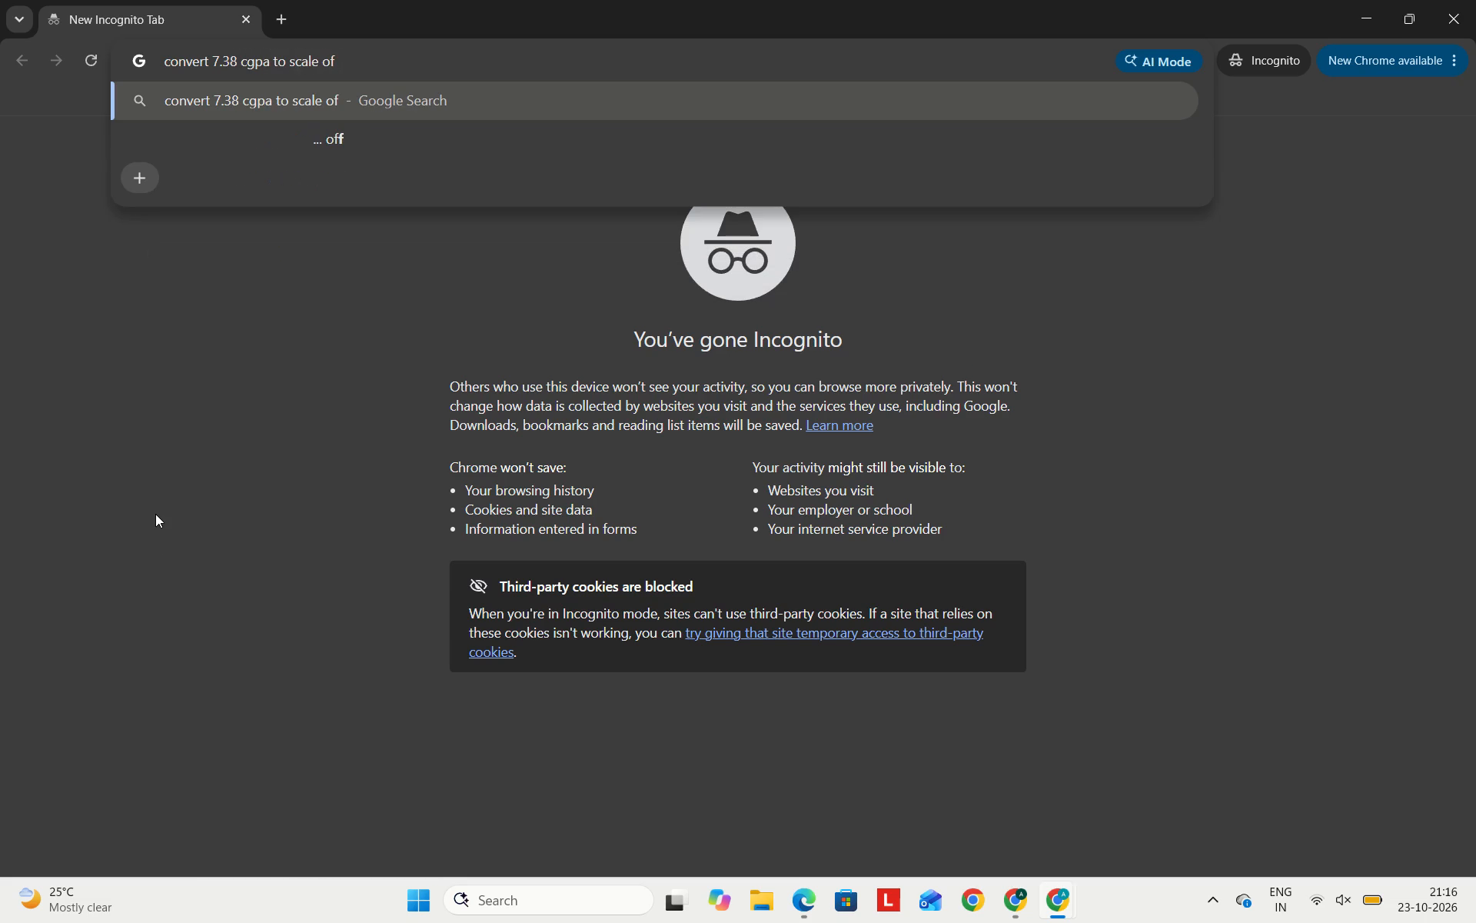
pyautogui.press('4')
pyautogui.press('Return')
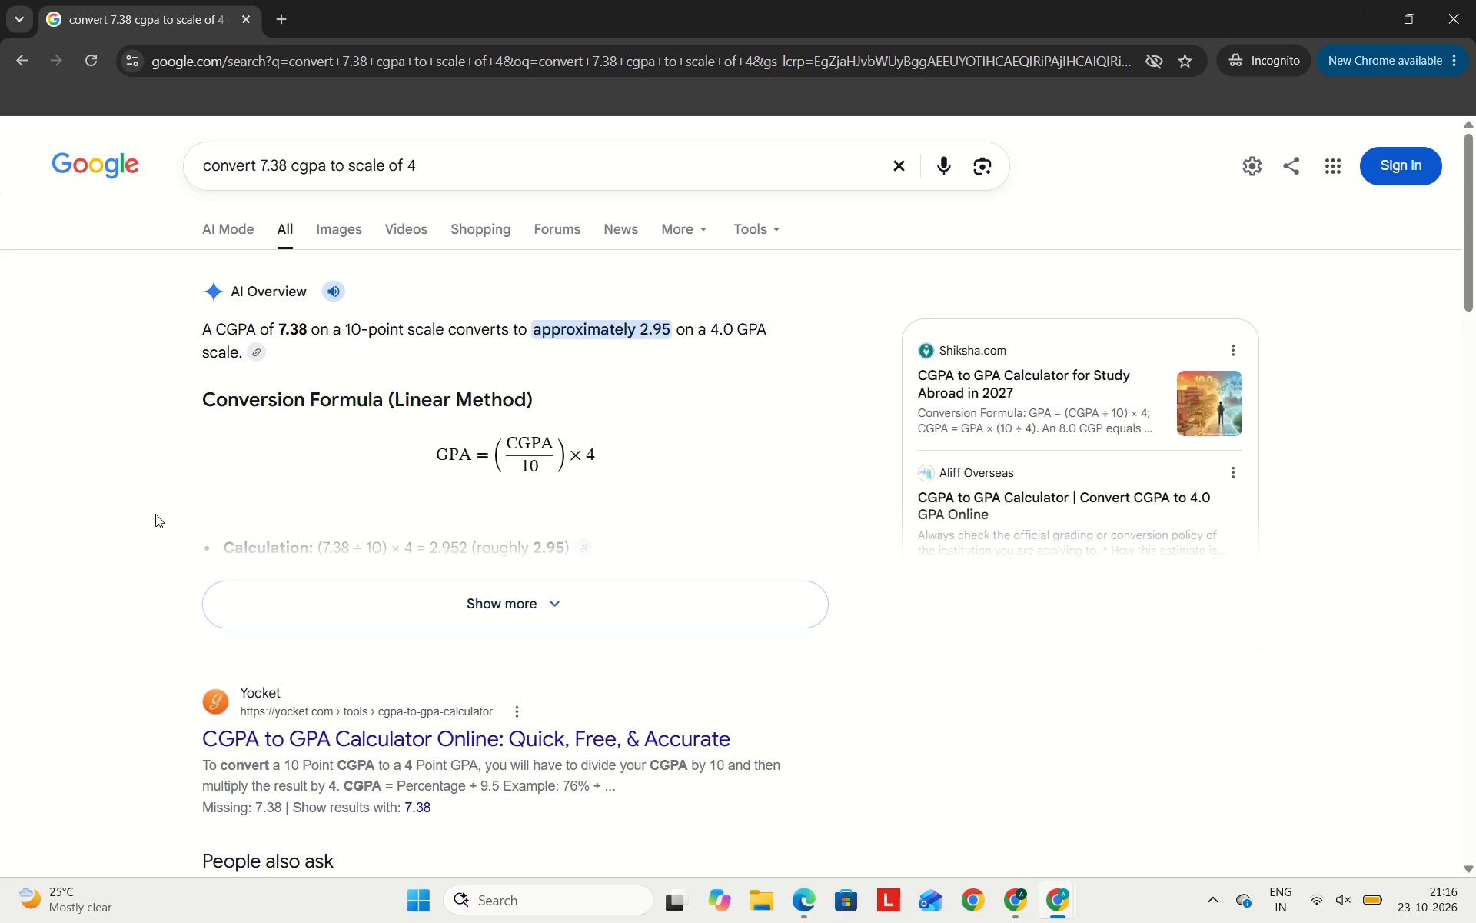
# Expand the AI overview, ask "can i put it as 3-4 range while applying for wayfair?", read the answer, and close the private window.
pyautogui.click(327, 587)
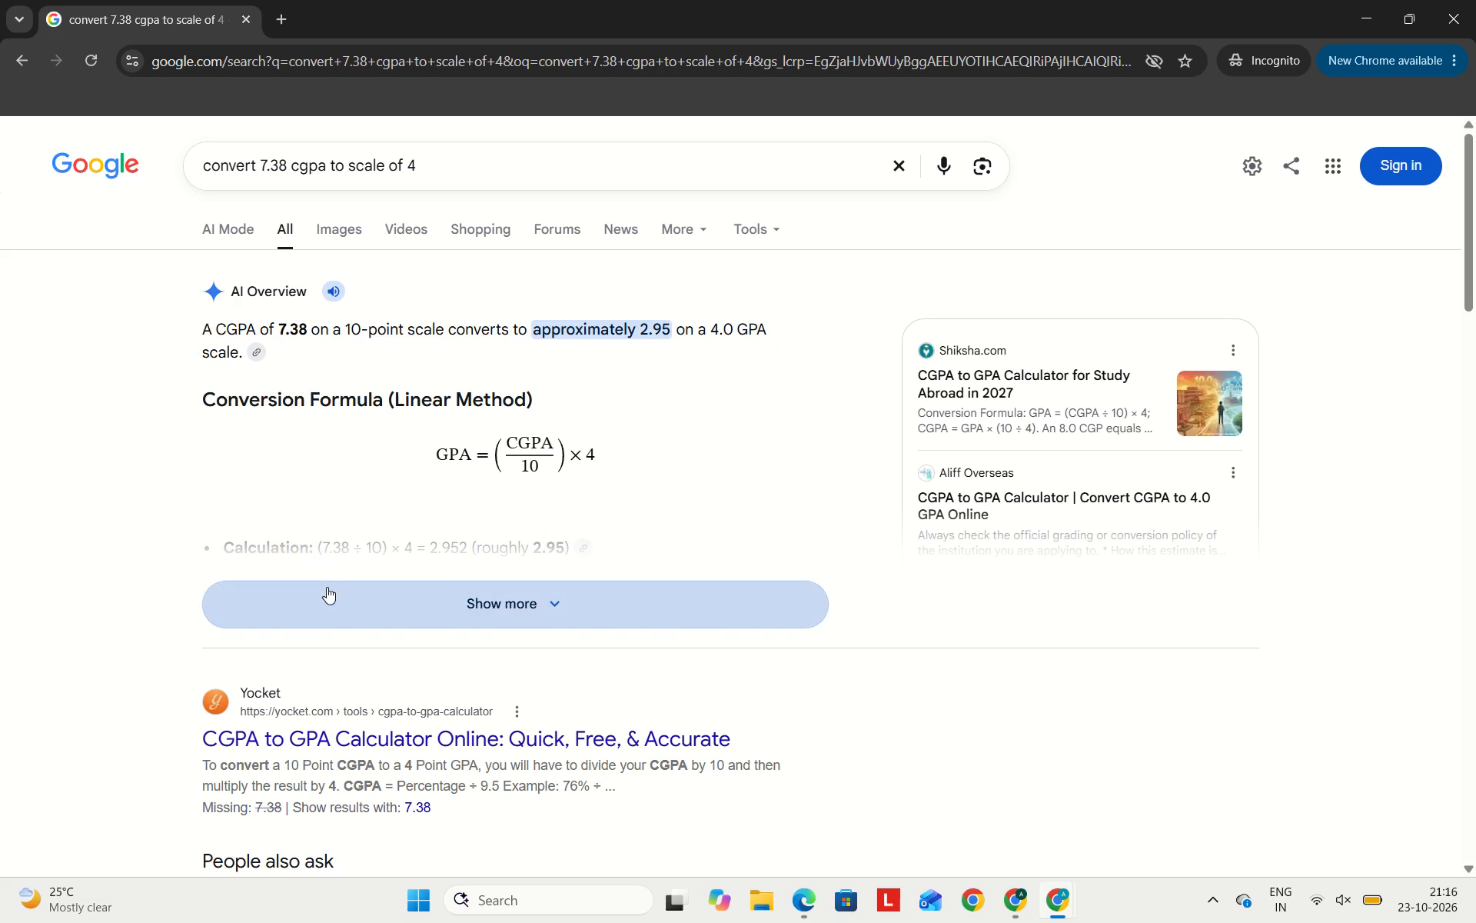
pyautogui.scroll(-3, 327, 587)
pyautogui.click(335, 676)
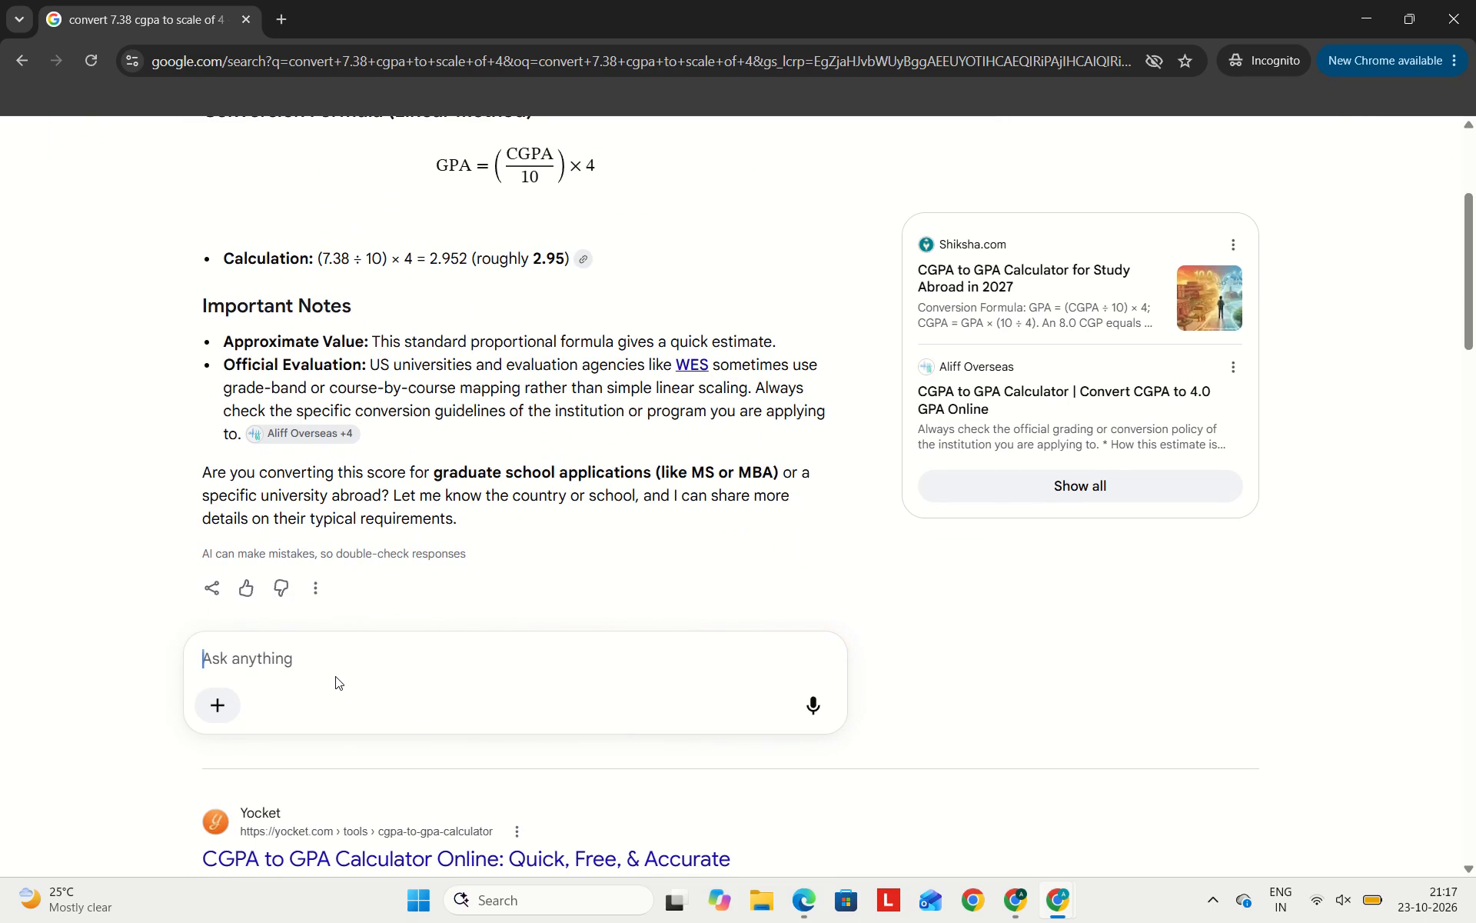
pyautogui.write('can i put it as 3-4 range')
pyautogui.press('space')
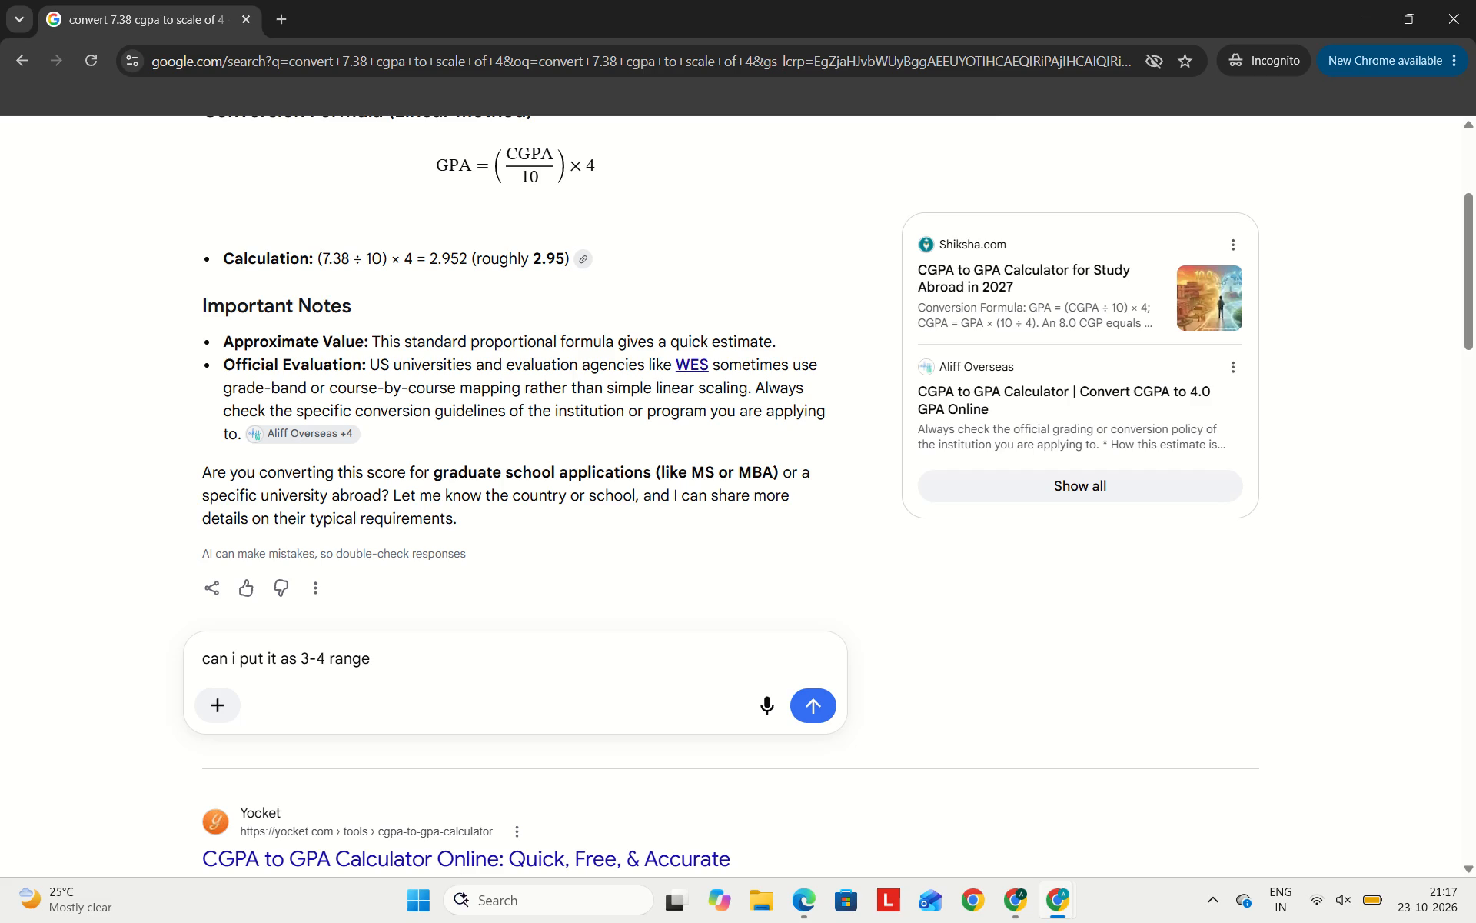
pyautogui.write('while applying for wayfair?')
pyautogui.press('Return')
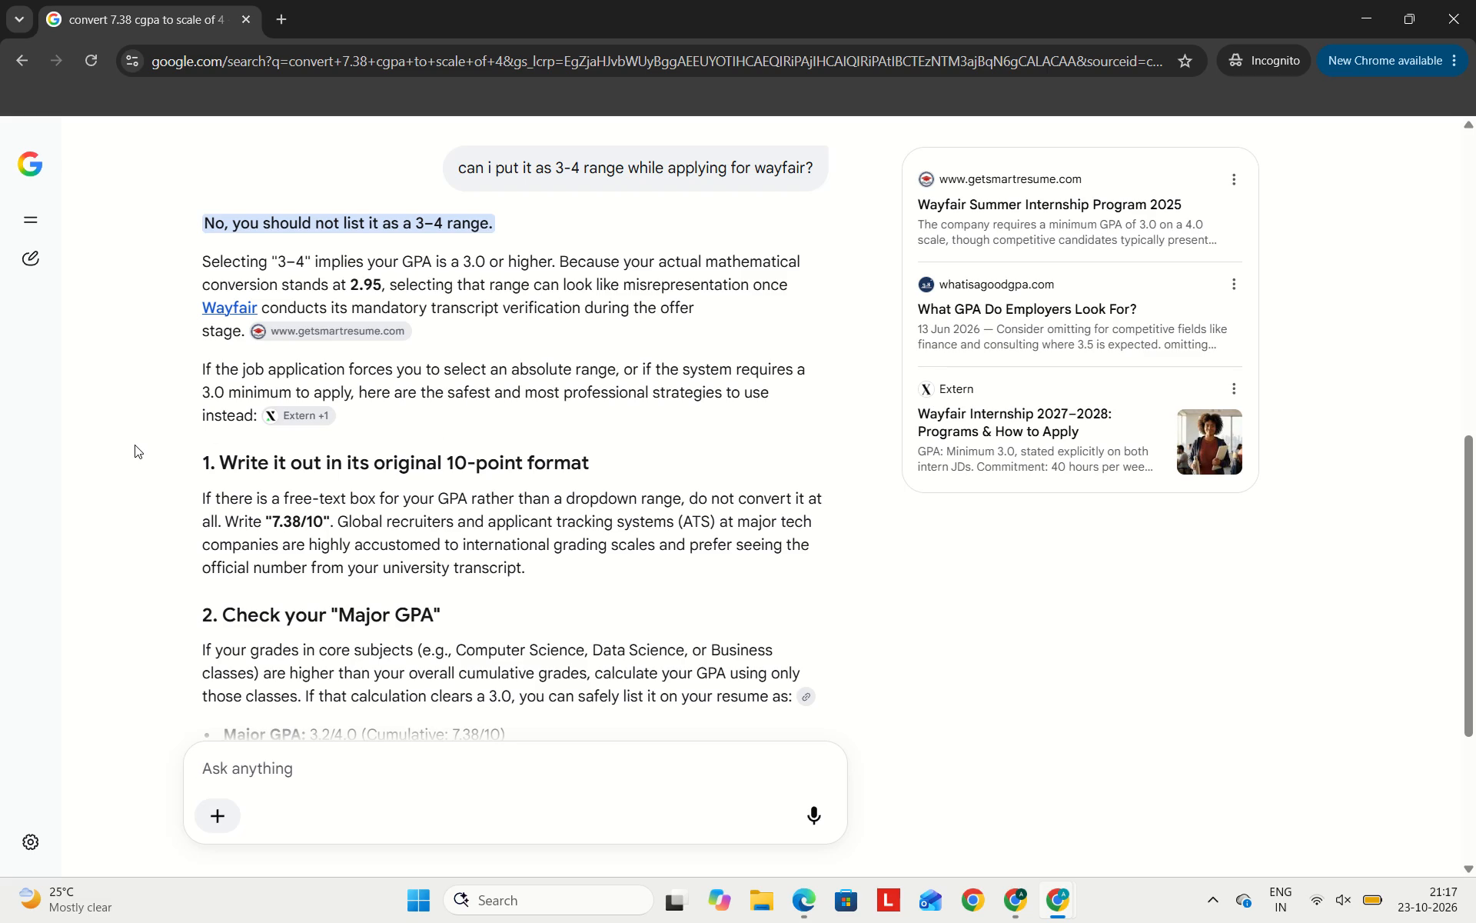
pyautogui.scroll(-2, 135, 445)
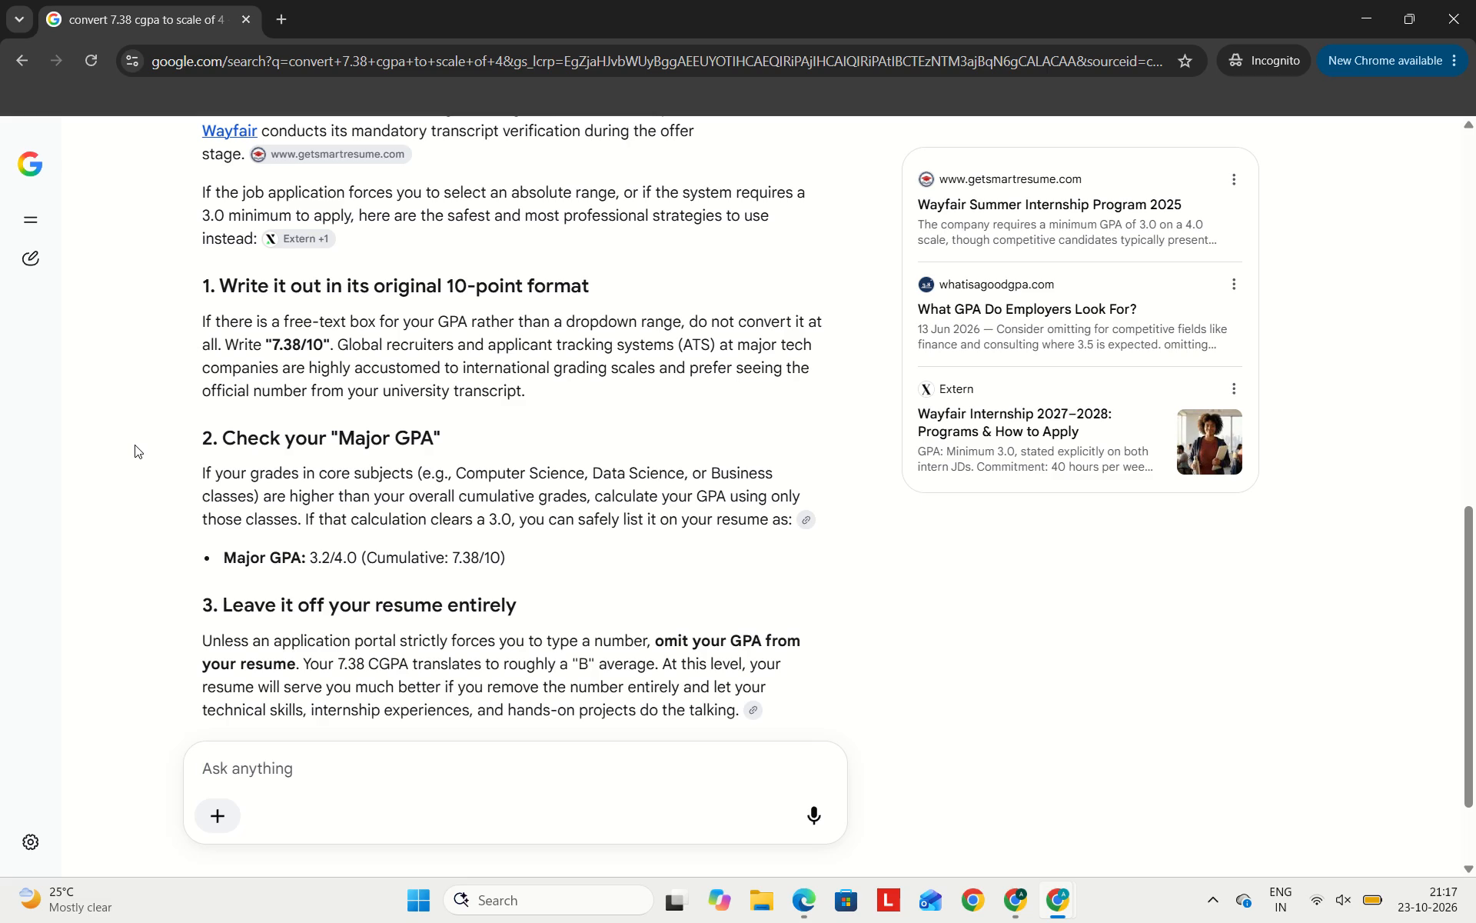
pyautogui.scroll(-2, 135, 445)
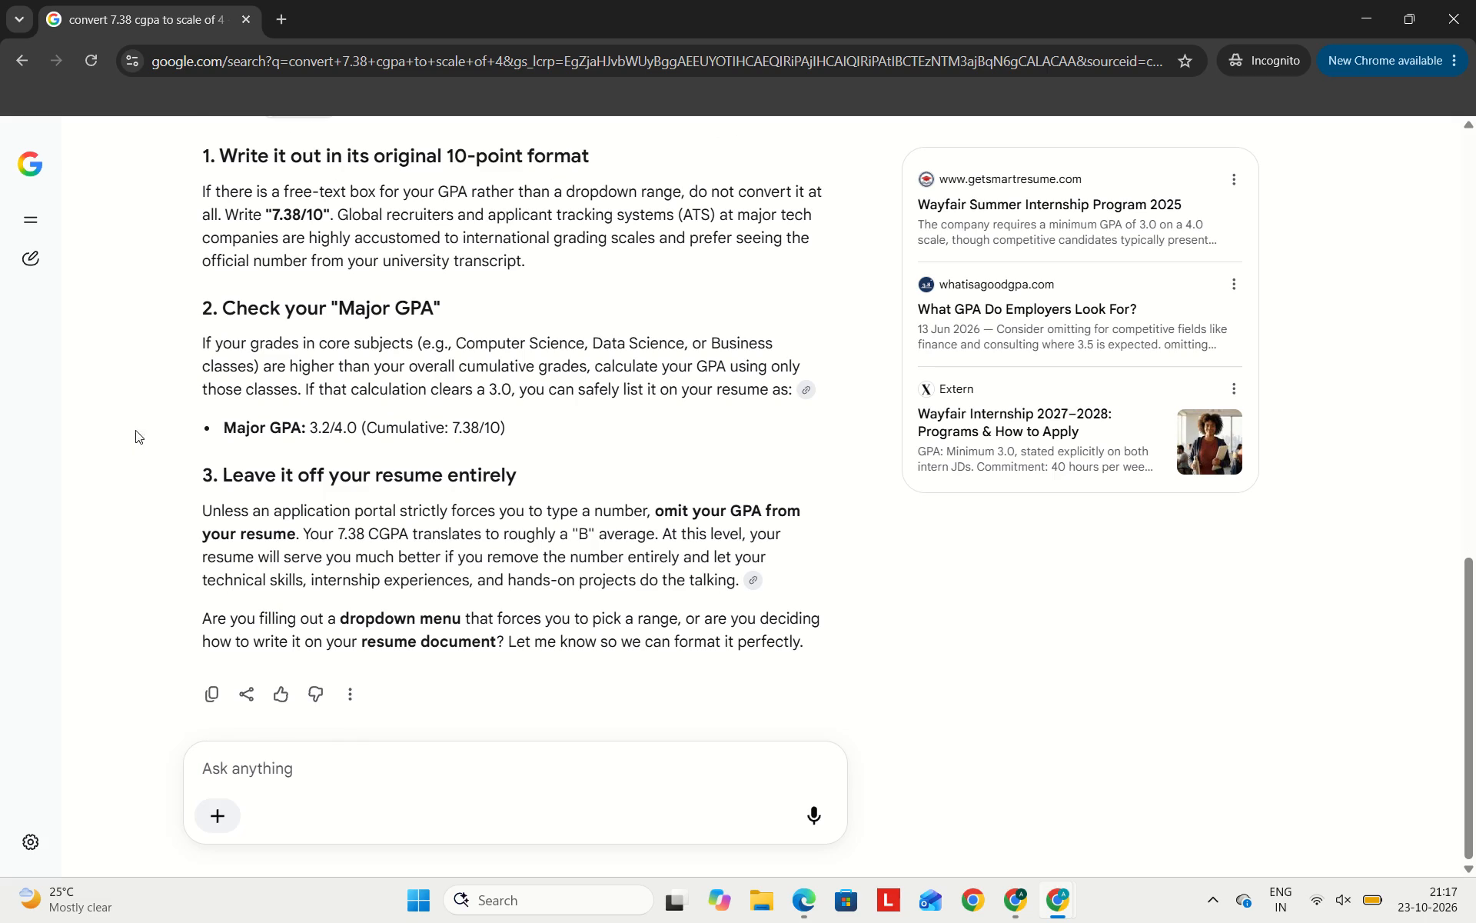
pyautogui.click(252, 15)
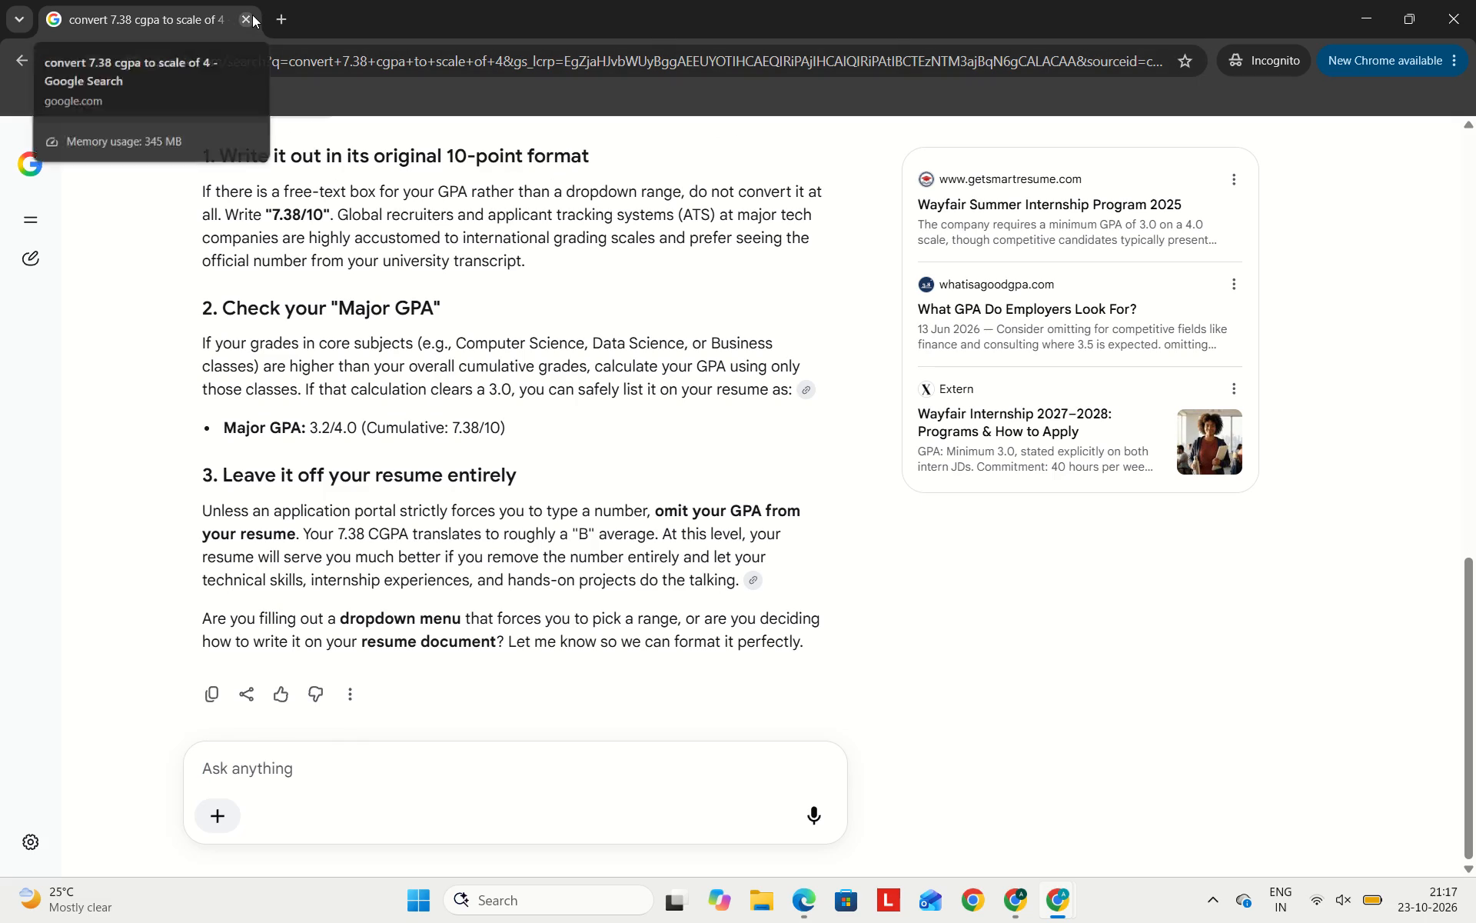
# Answer the remaining application questions: current GPA <3.0, No for former Wayfair participant, and Yes to the job expectations.
pyautogui.click(153, 458)
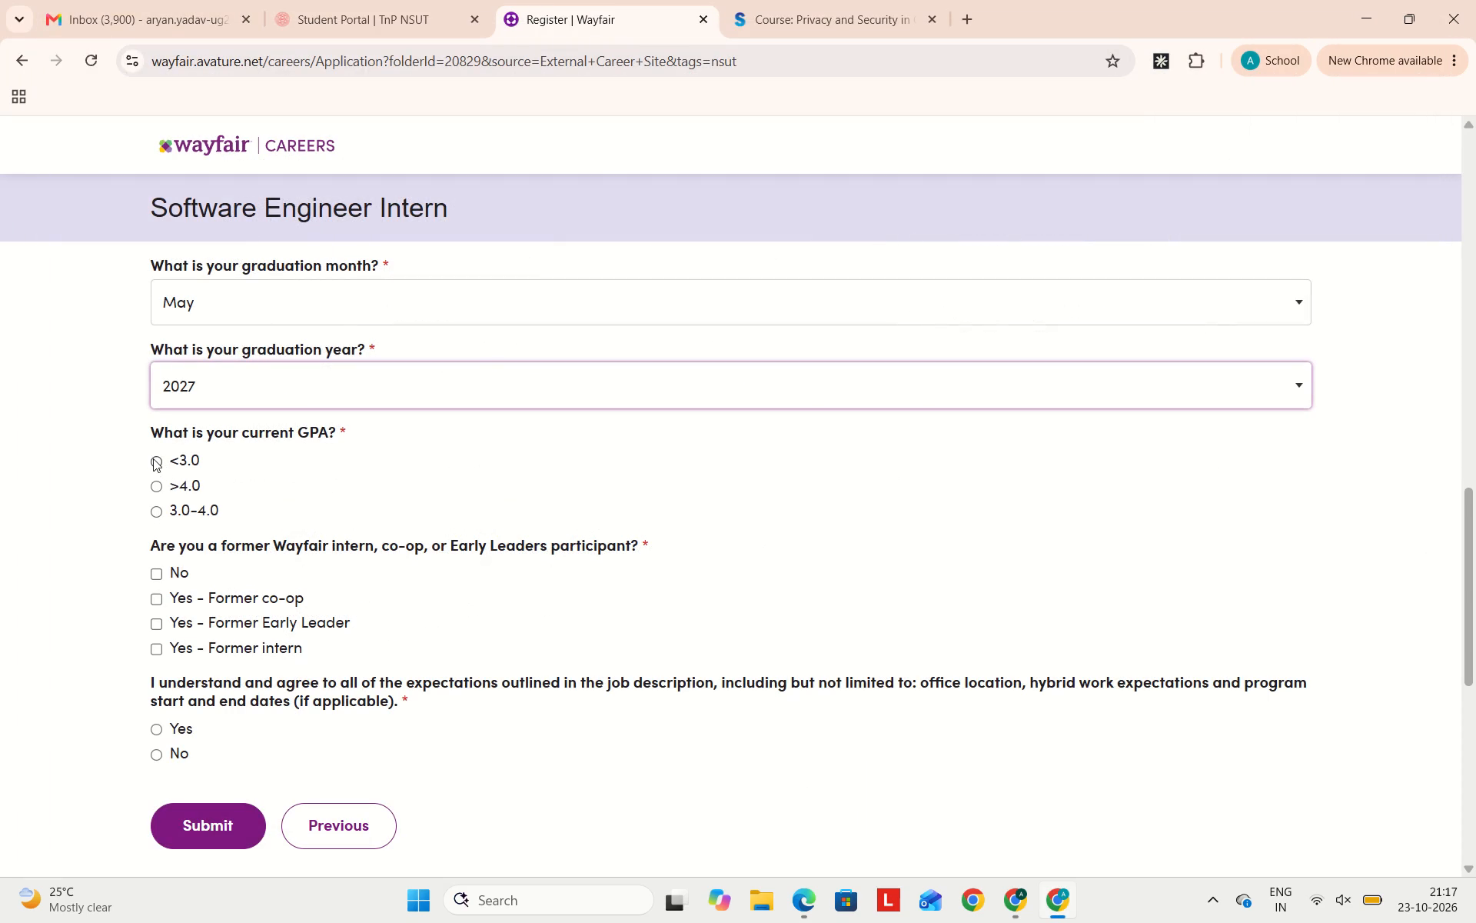
pyautogui.scroll(-1, 95, 633)
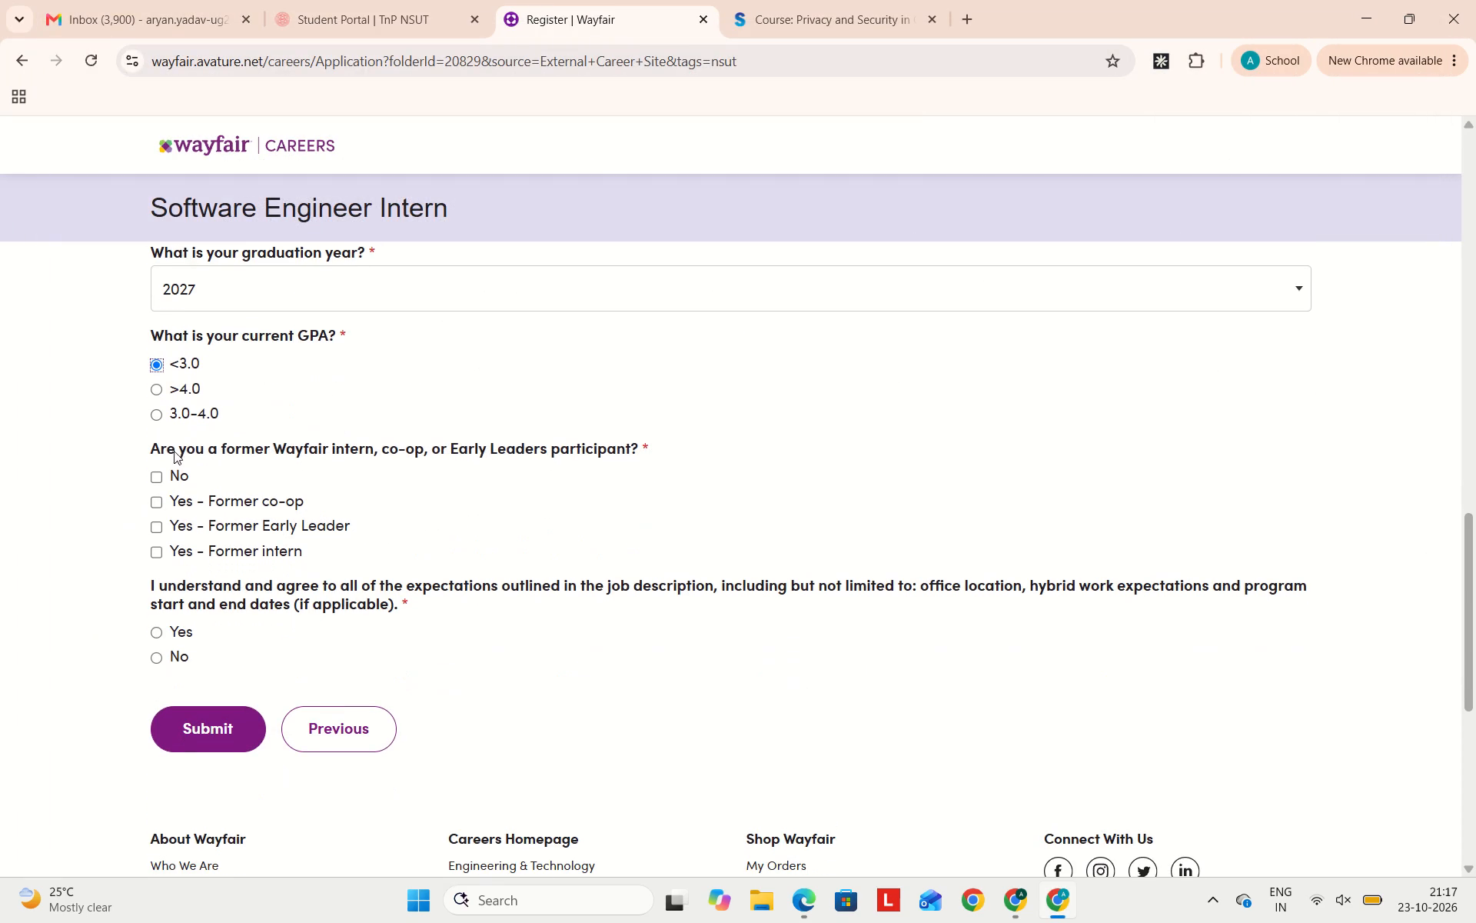
pyautogui.click(160, 477)
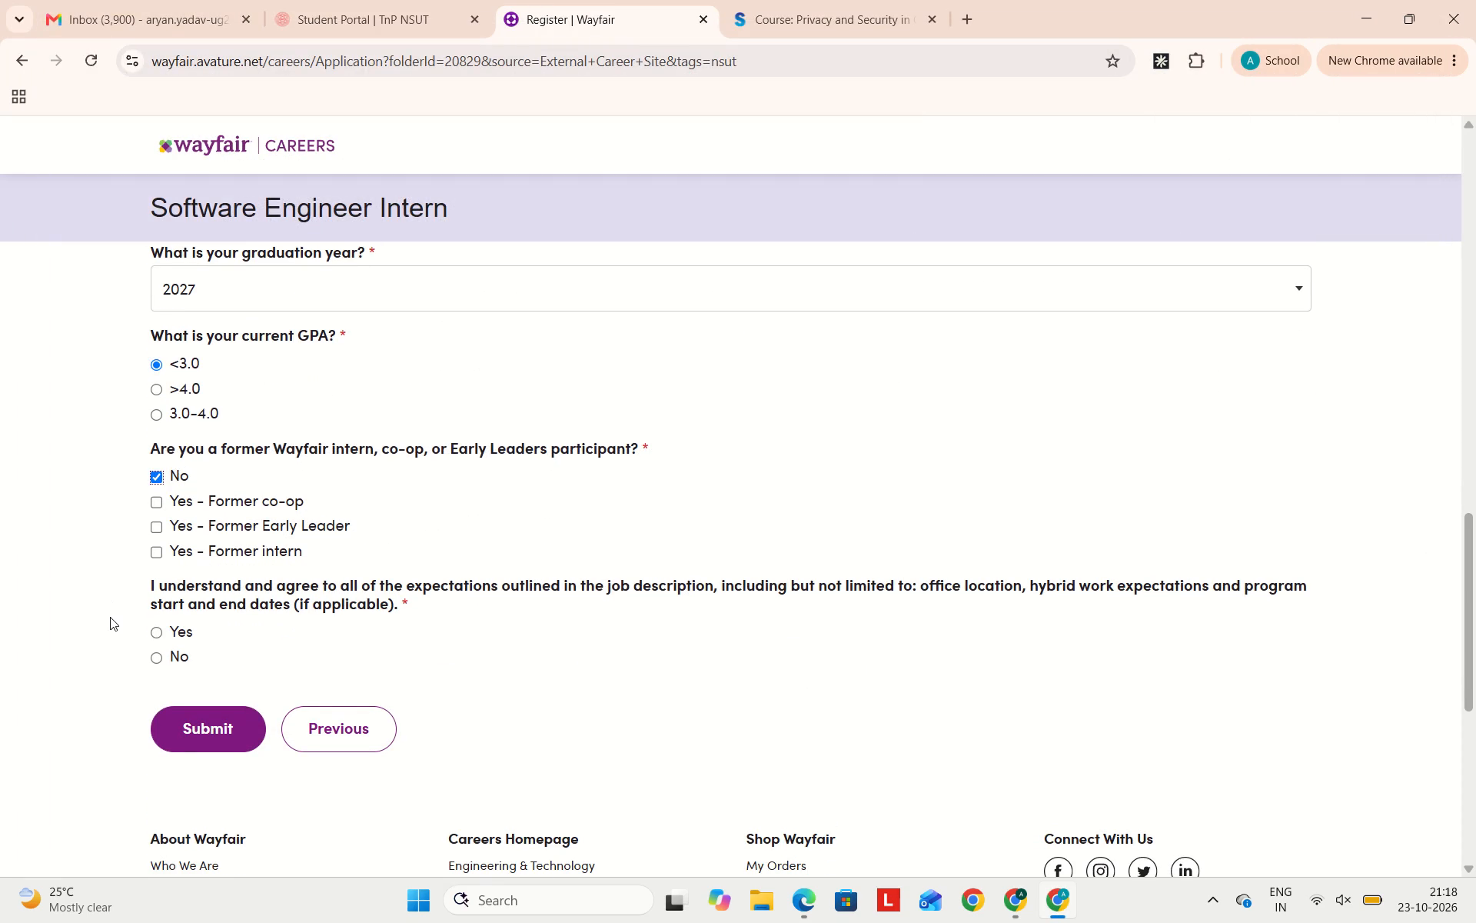
pyautogui.click(110, 617)
pyautogui.scroll(-1, 110, 617)
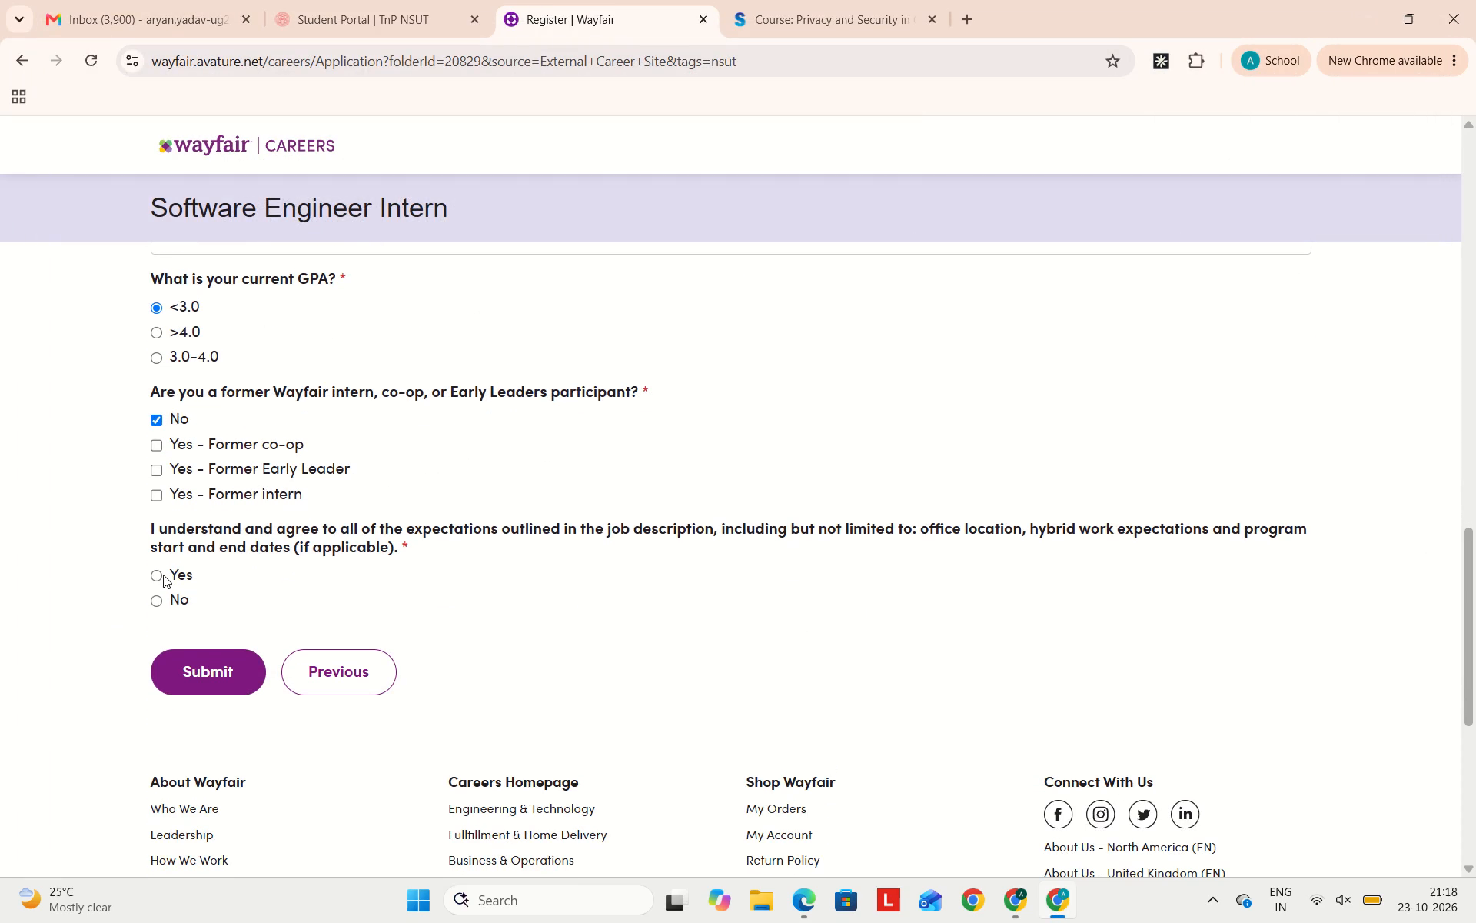
pyautogui.click(162, 575)
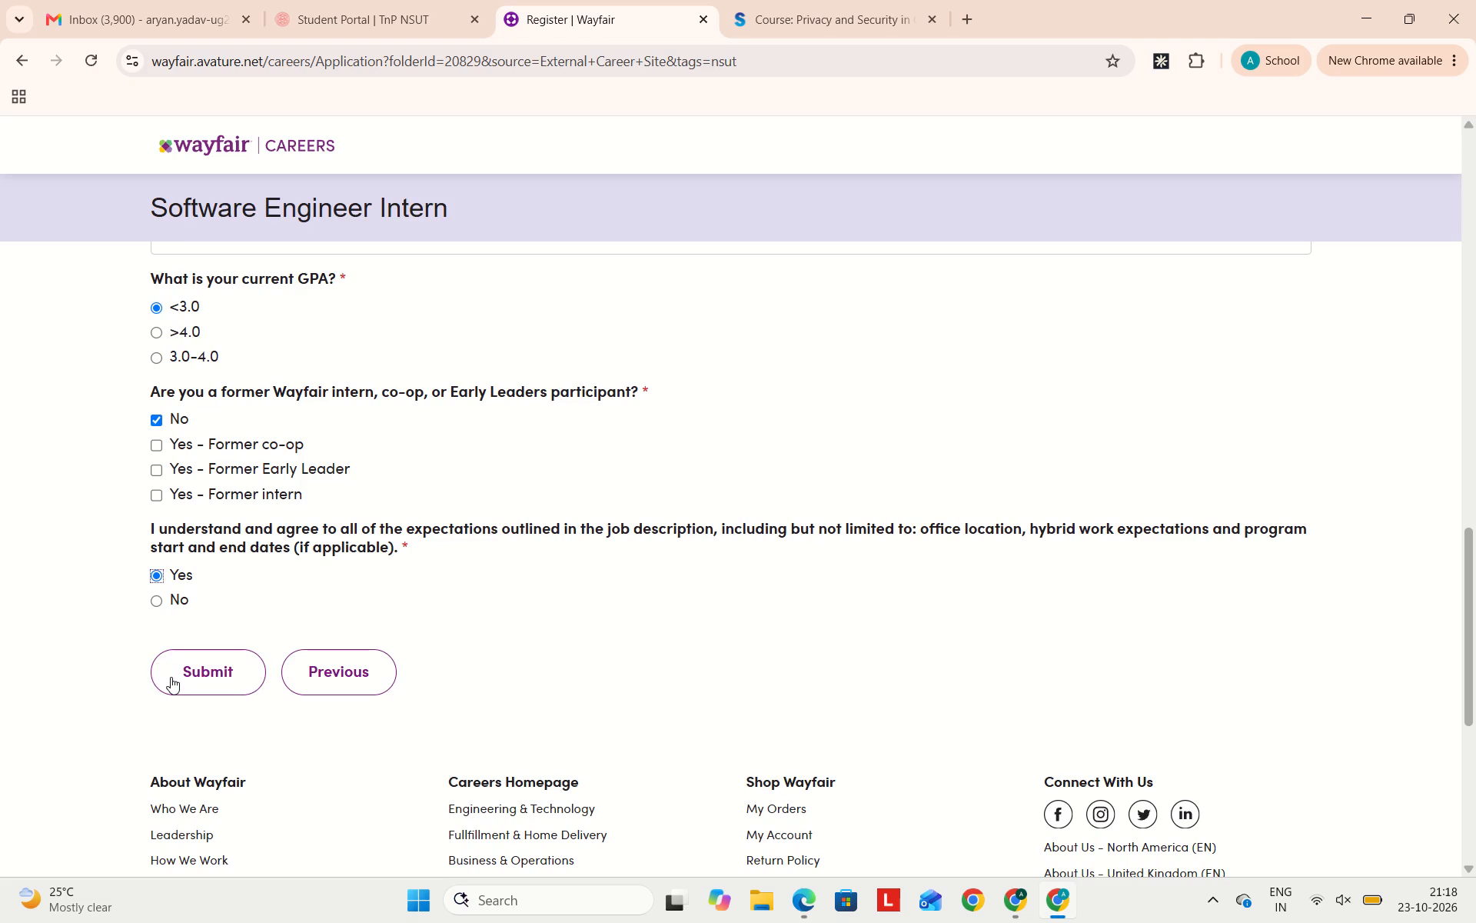
# Submit the Software Engineer Intern application, go back to the Wayfair careers site, and close it.
pyautogui.click(171, 677)
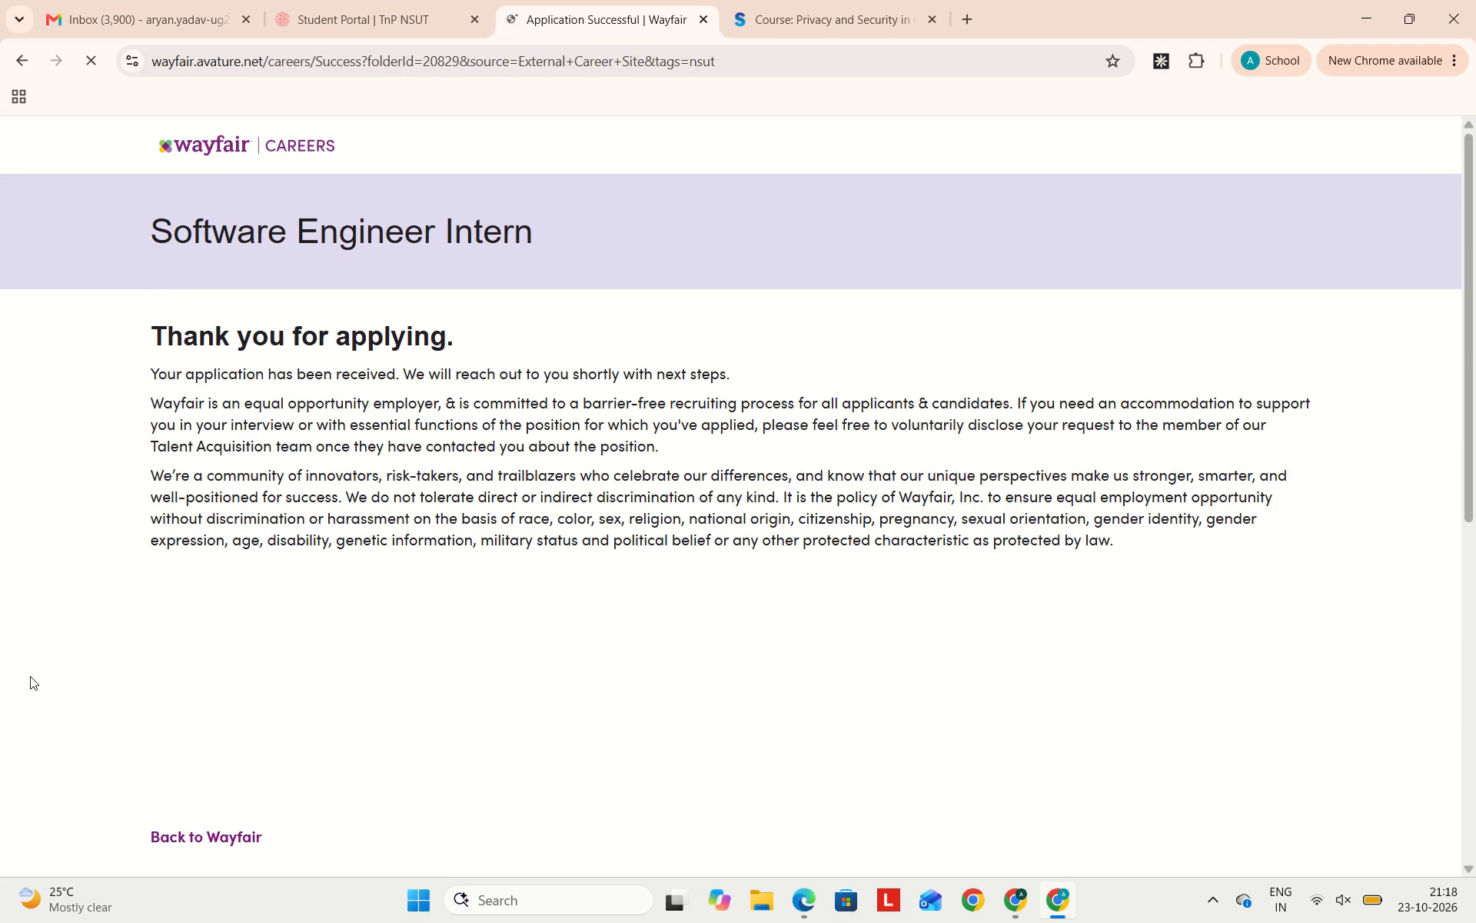
pyautogui.scroll(-3, 30, 676)
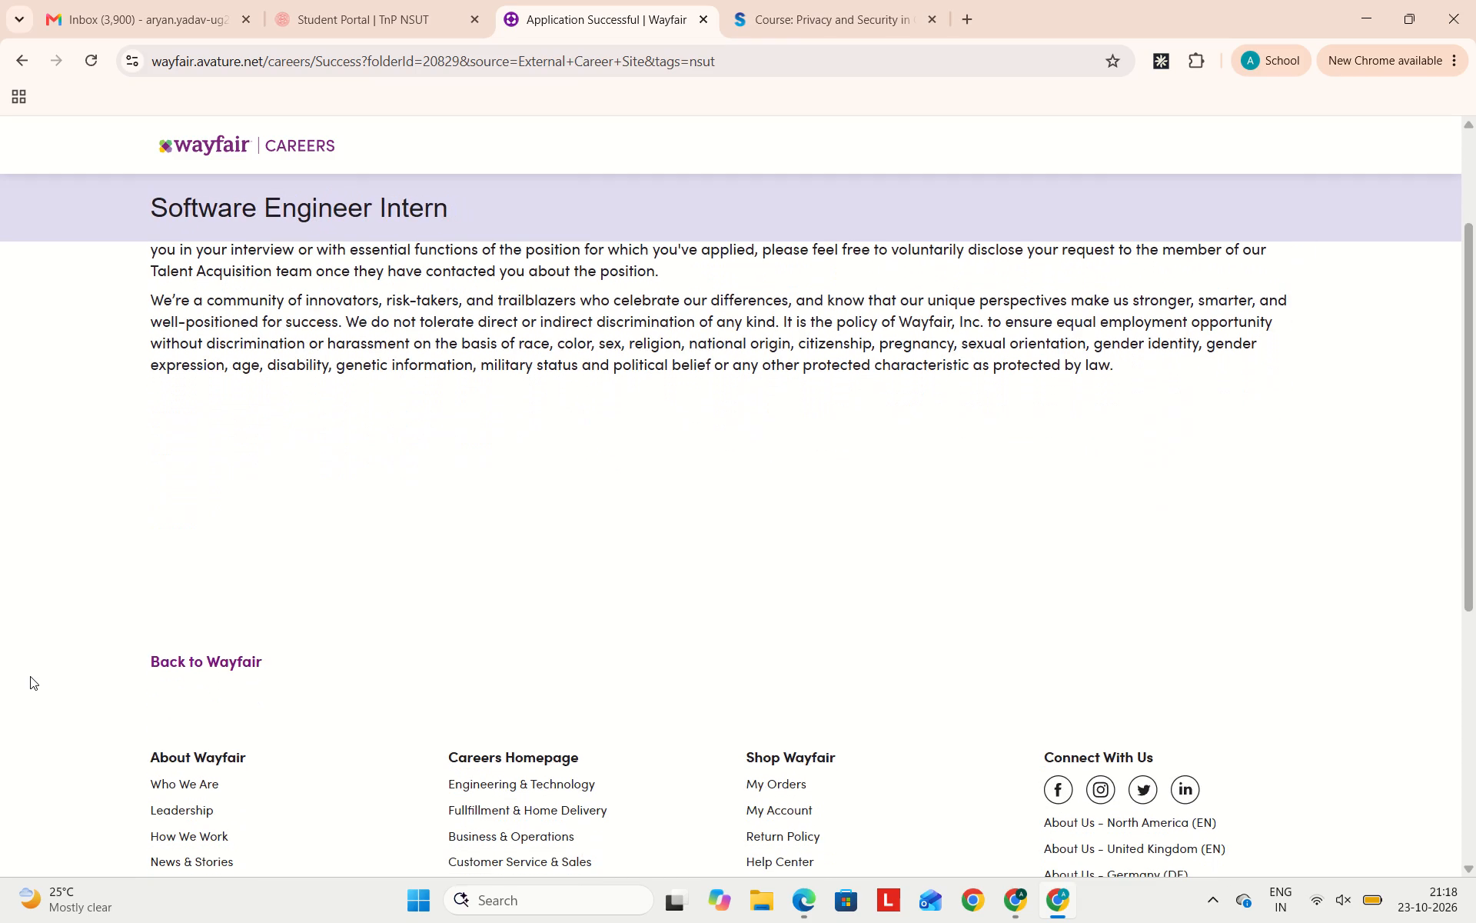
pyautogui.click(186, 671)
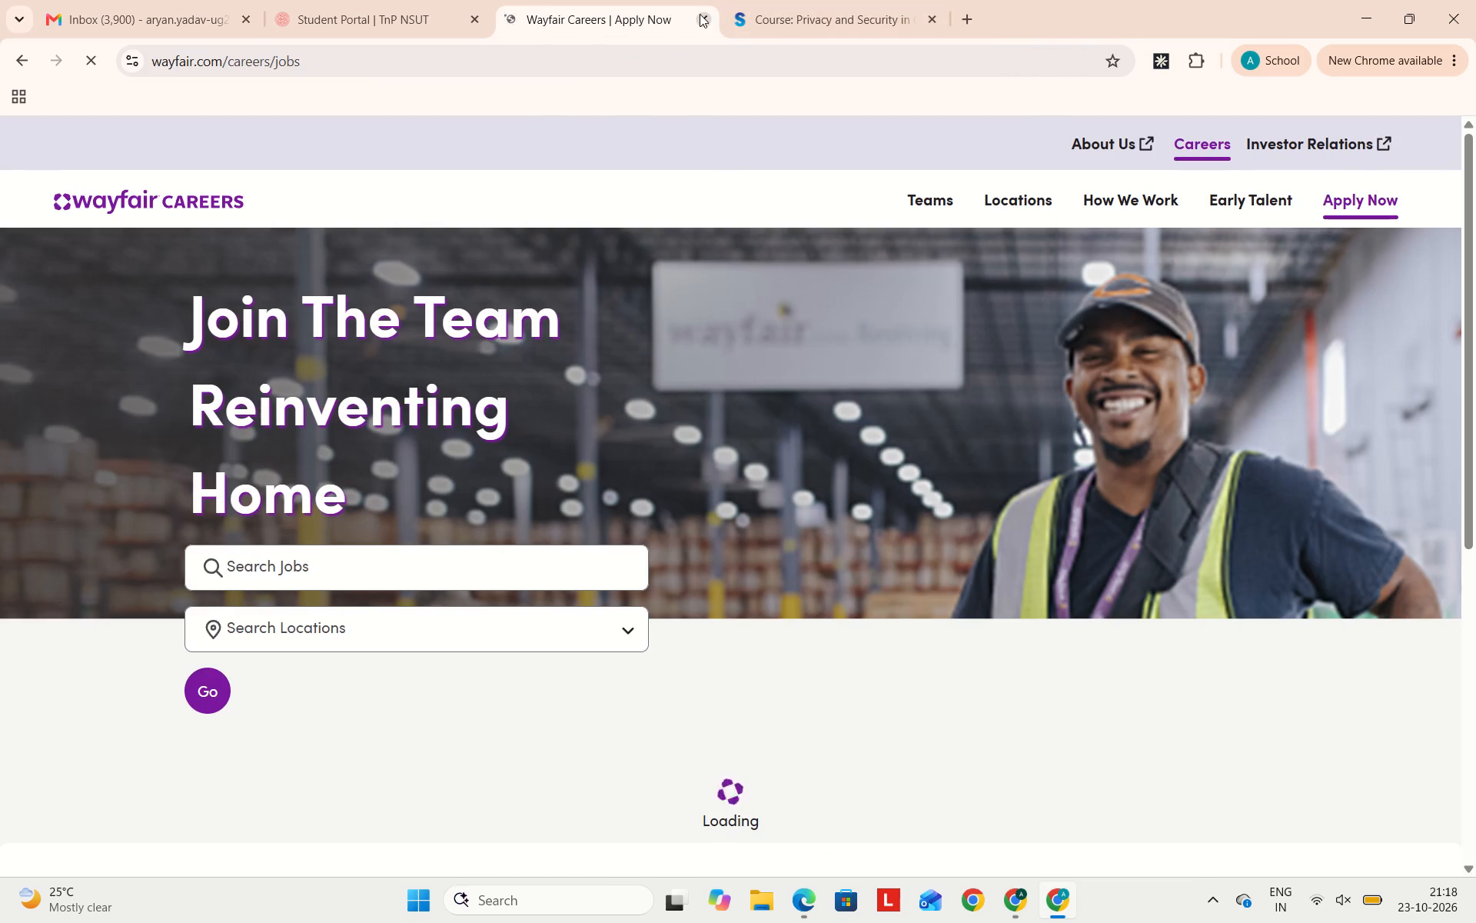
pyautogui.click(700, 14)
# From the TnP portal dashboard, open the Youngsoft India AI/ML Engineering Intern posting, examine its overview, and go back.
pyautogui.scroll(4, 516, 347)
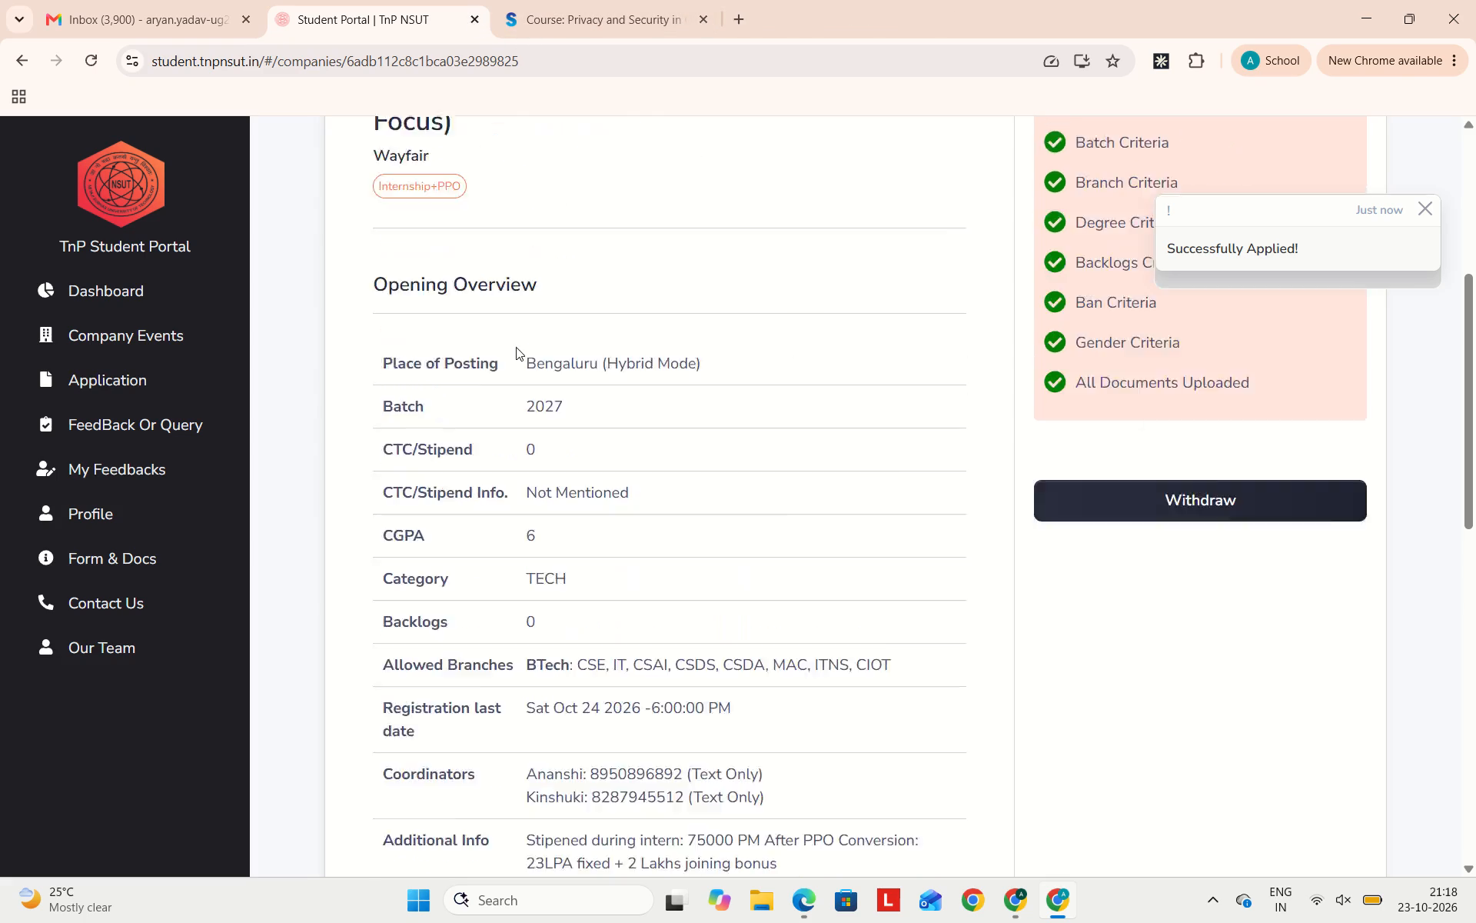
pyautogui.scroll(3, 516, 347)
pyautogui.click(128, 274)
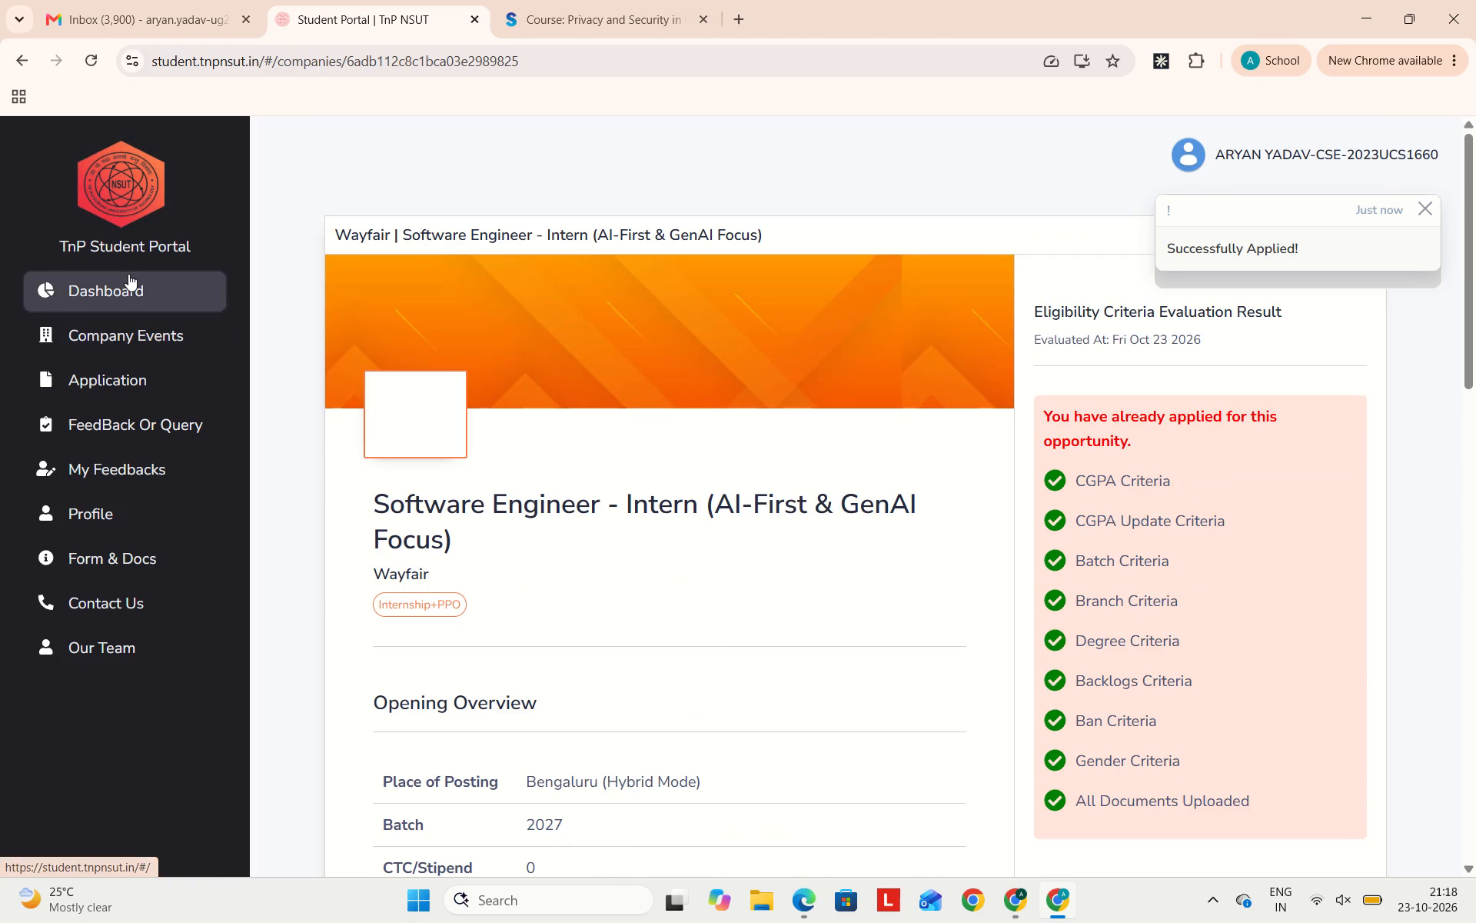
pyautogui.click(621, 595)
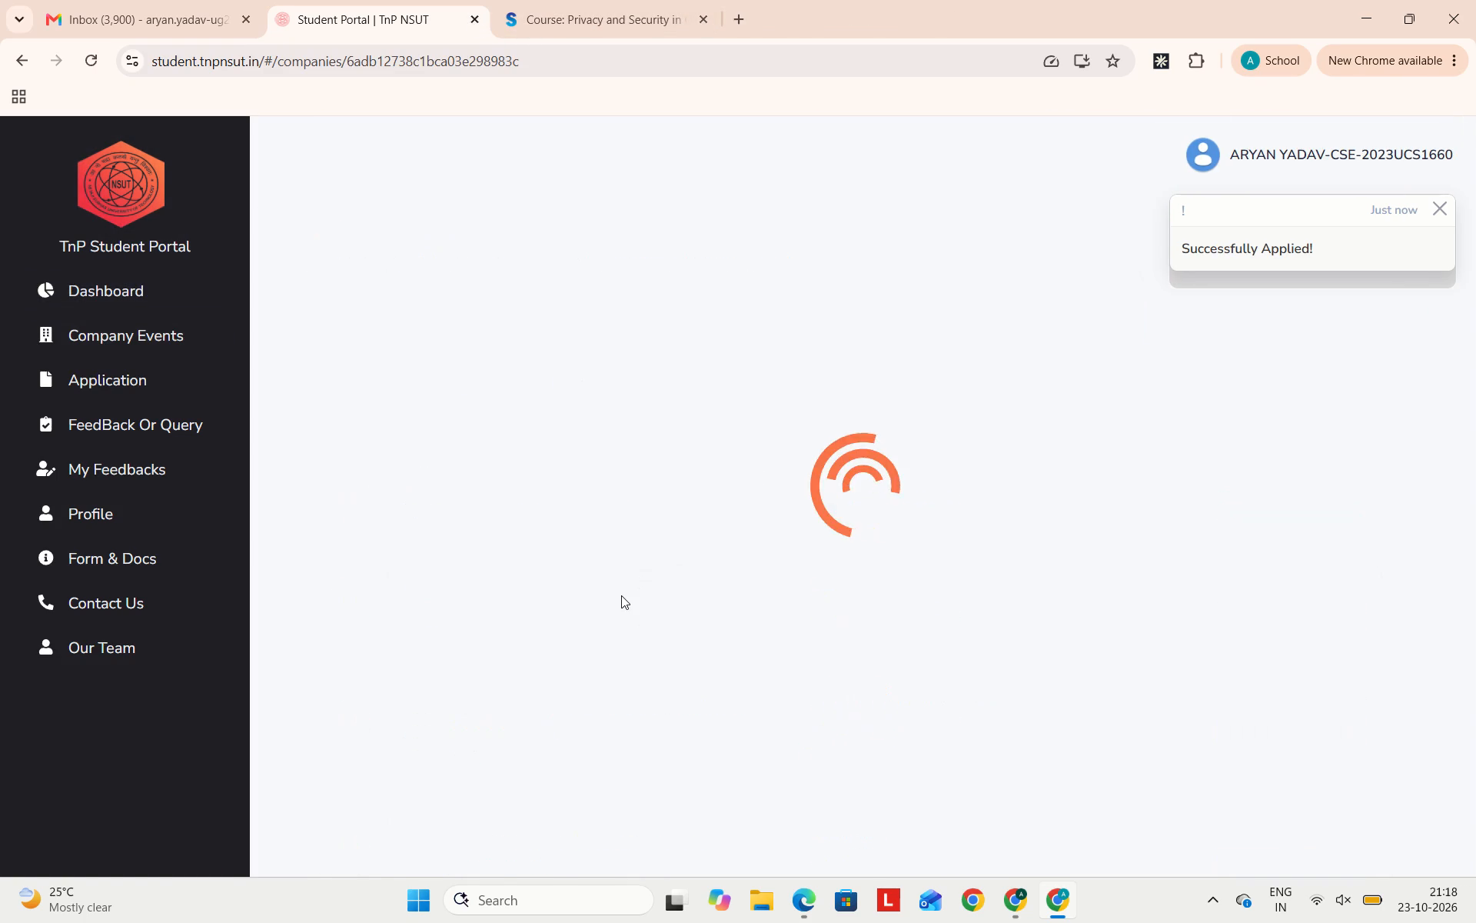
pyautogui.scroll(-3, 621, 595)
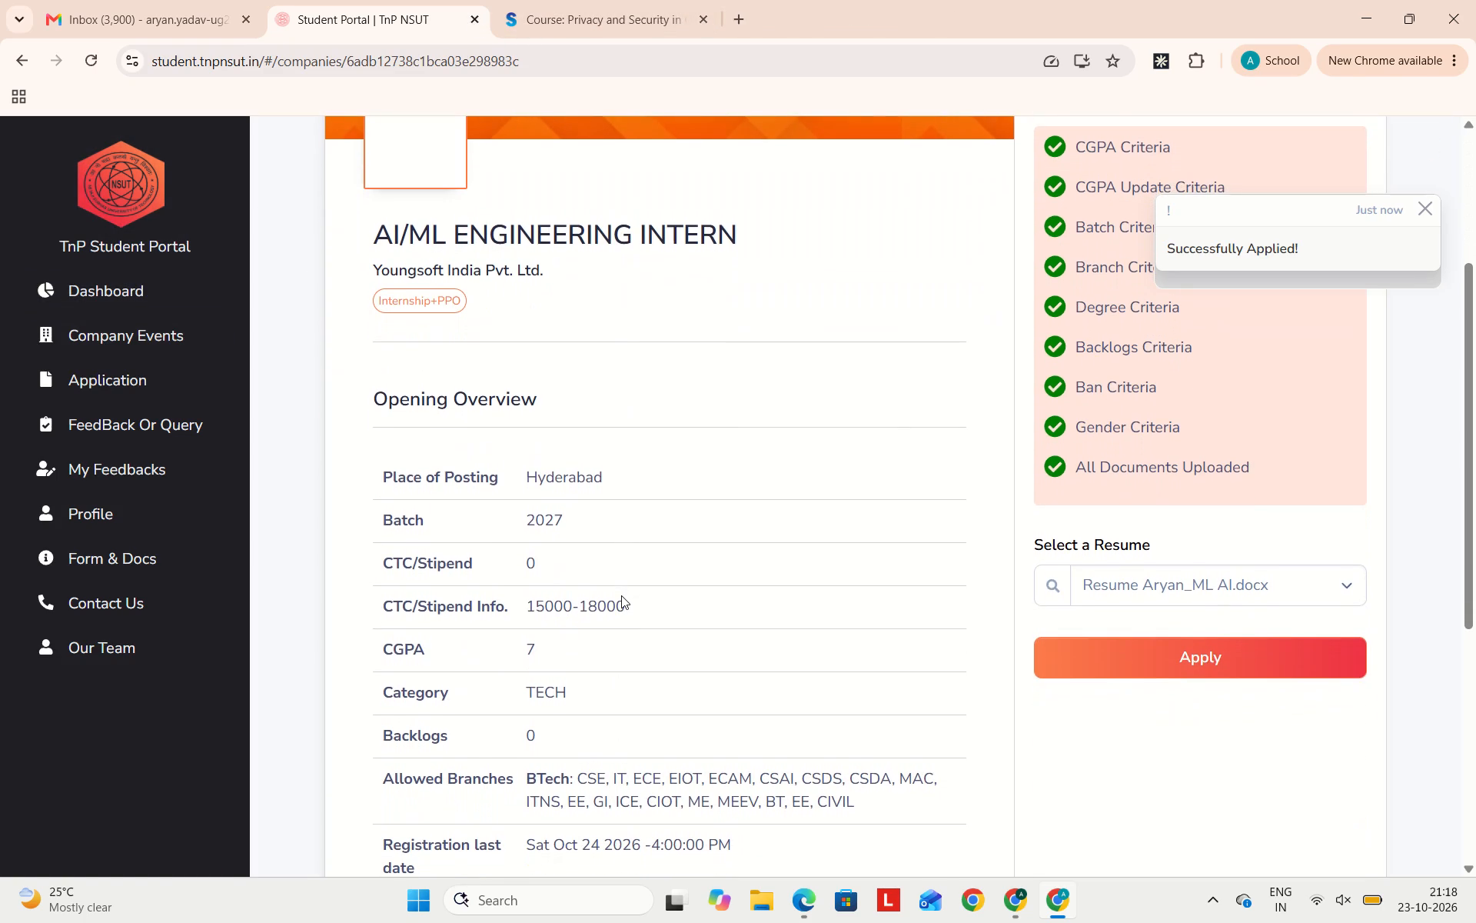
pyautogui.scroll(-2, 621, 595)
pyautogui.hscroll(2, 621, 595)
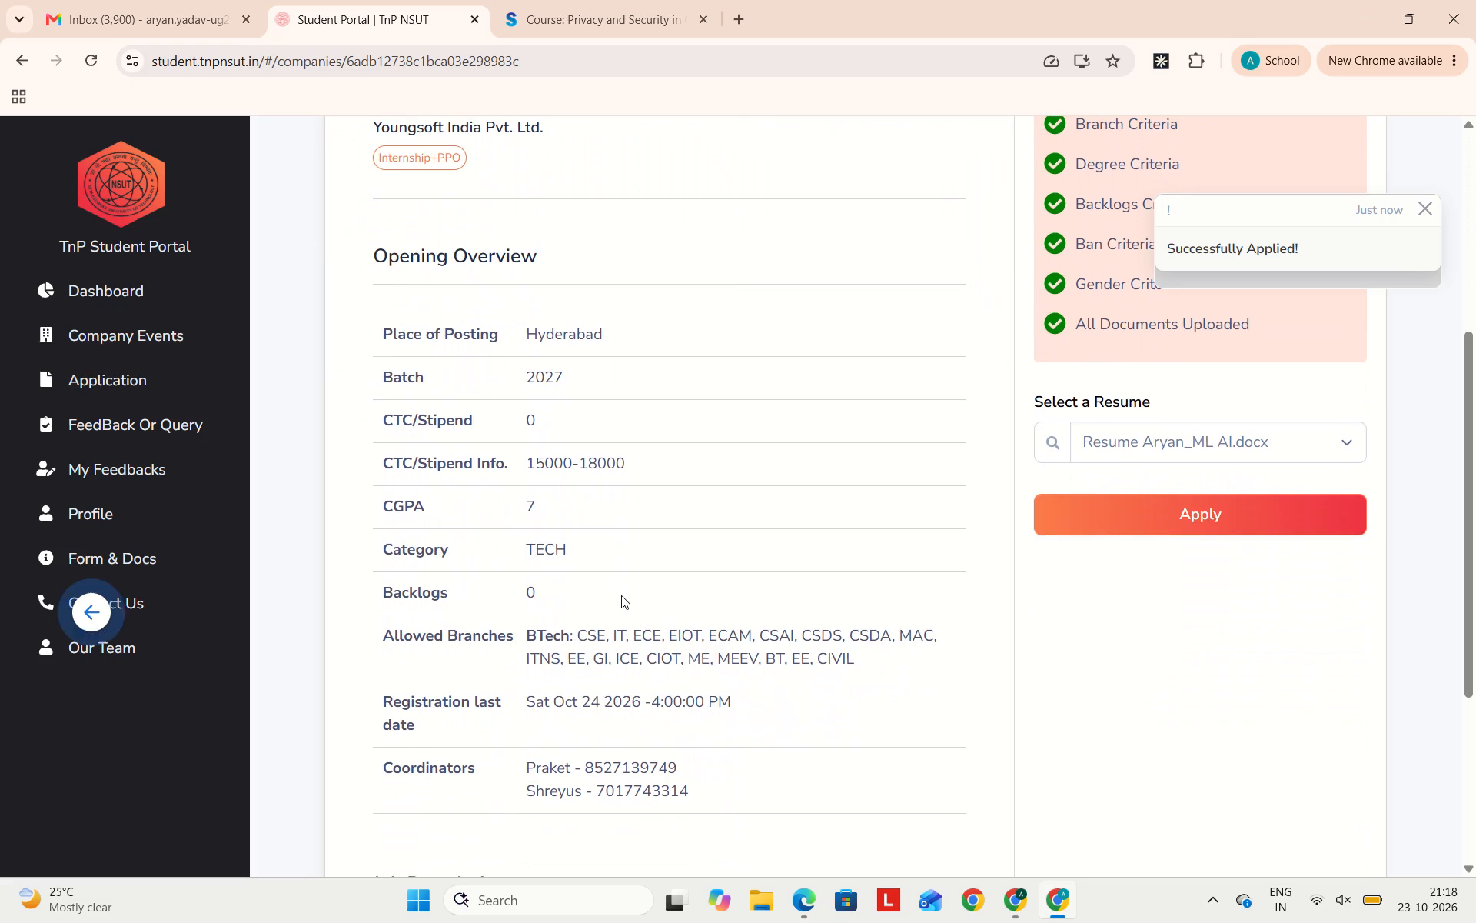
pyautogui.hscroll(3, 621, 595)
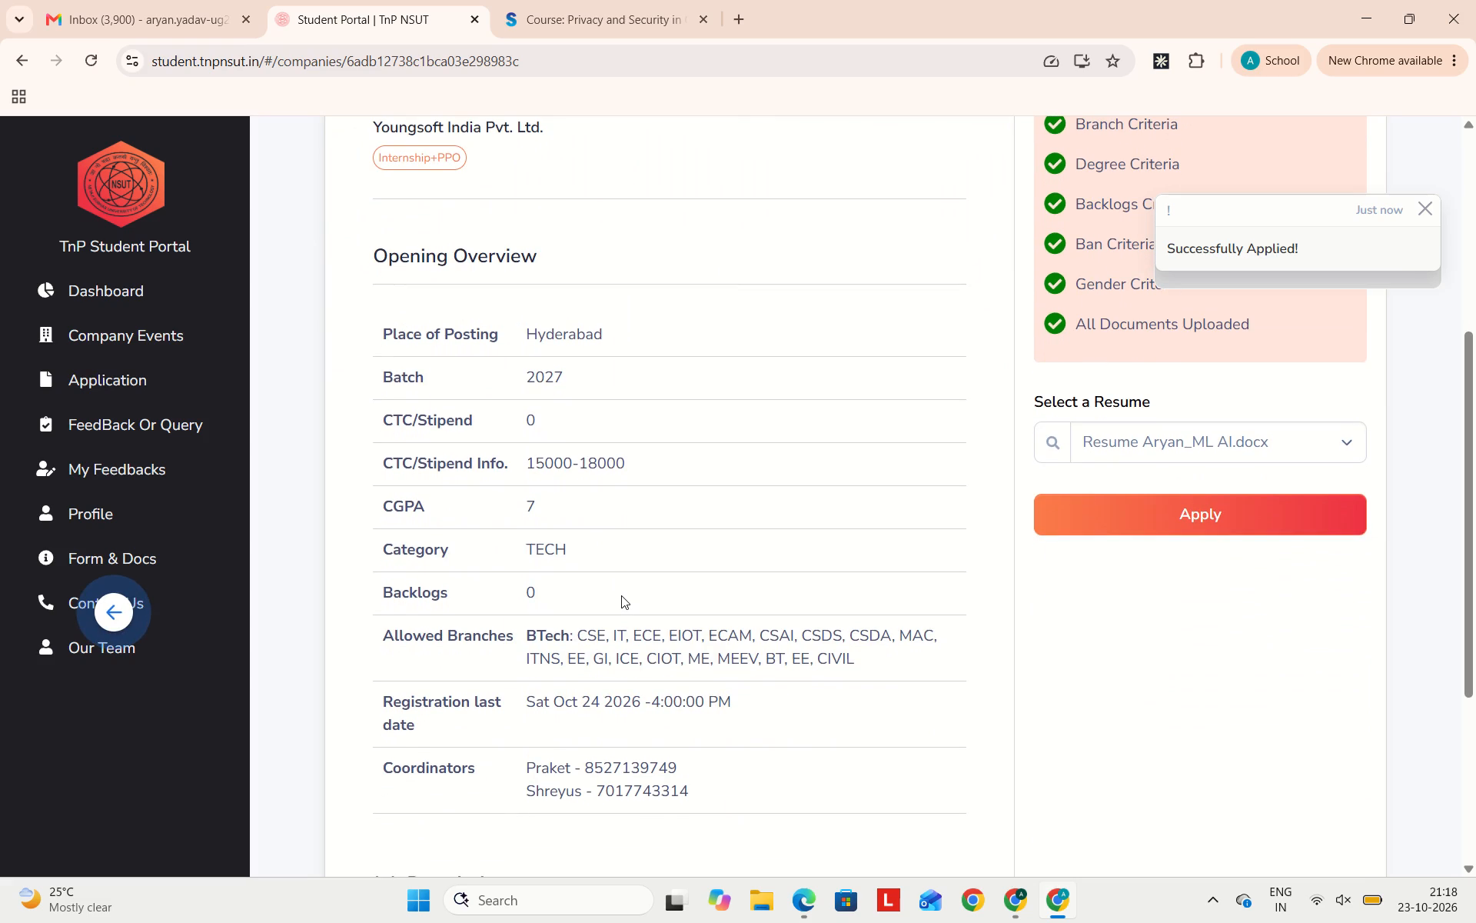
pyautogui.hscroll(2, 621, 595)
# Open the KHD Humboldt Wedag Graduate Engineer Trainee posting, dismiss the notification, and examine its eligibility and opening details.
pyautogui.click(680, 508)
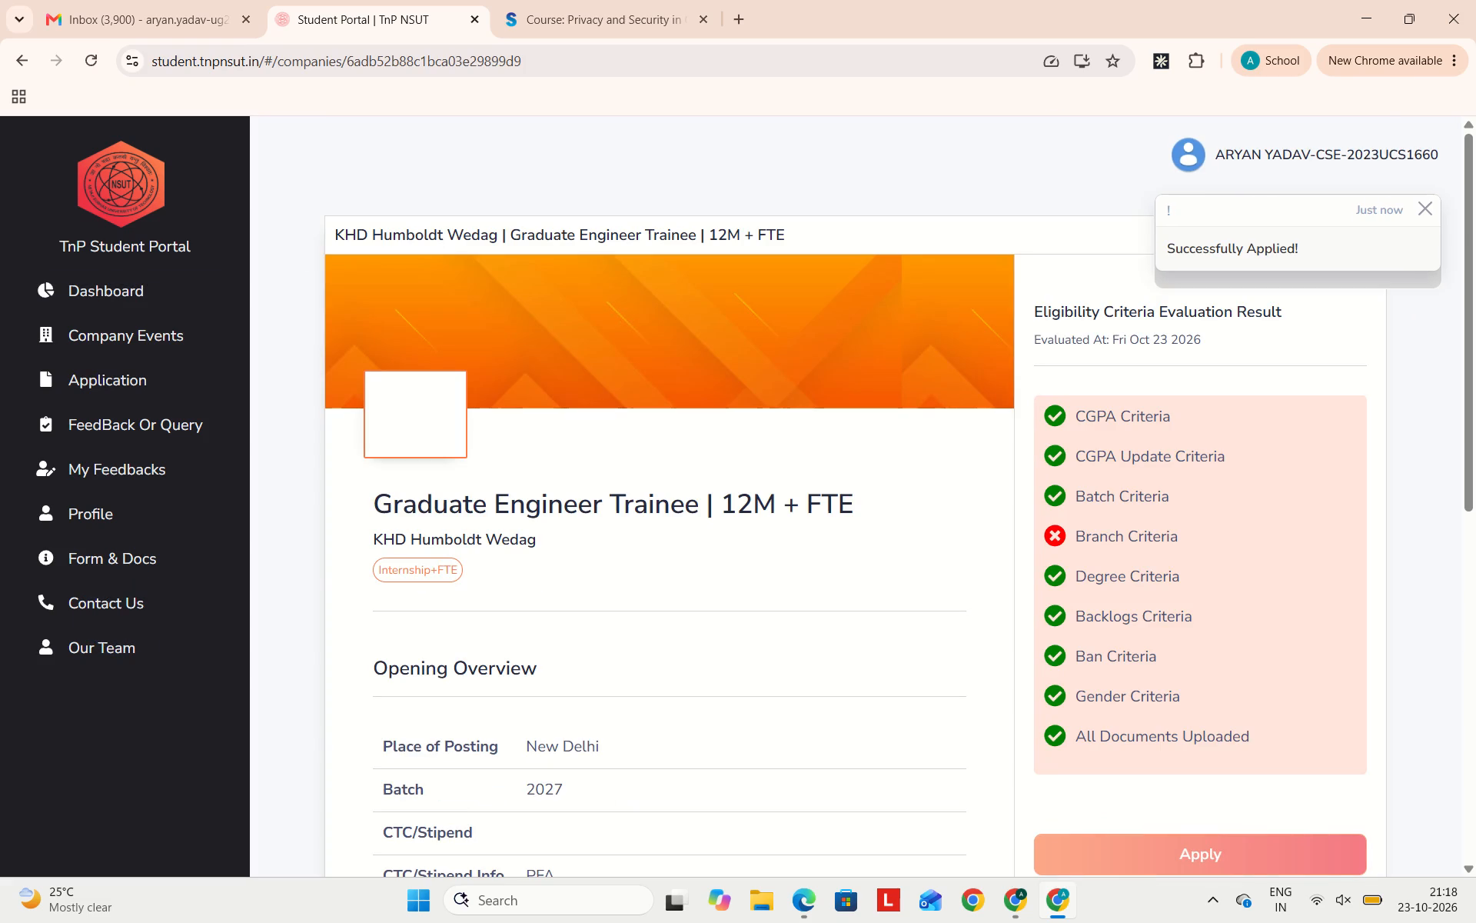
pyautogui.click(1428, 215)
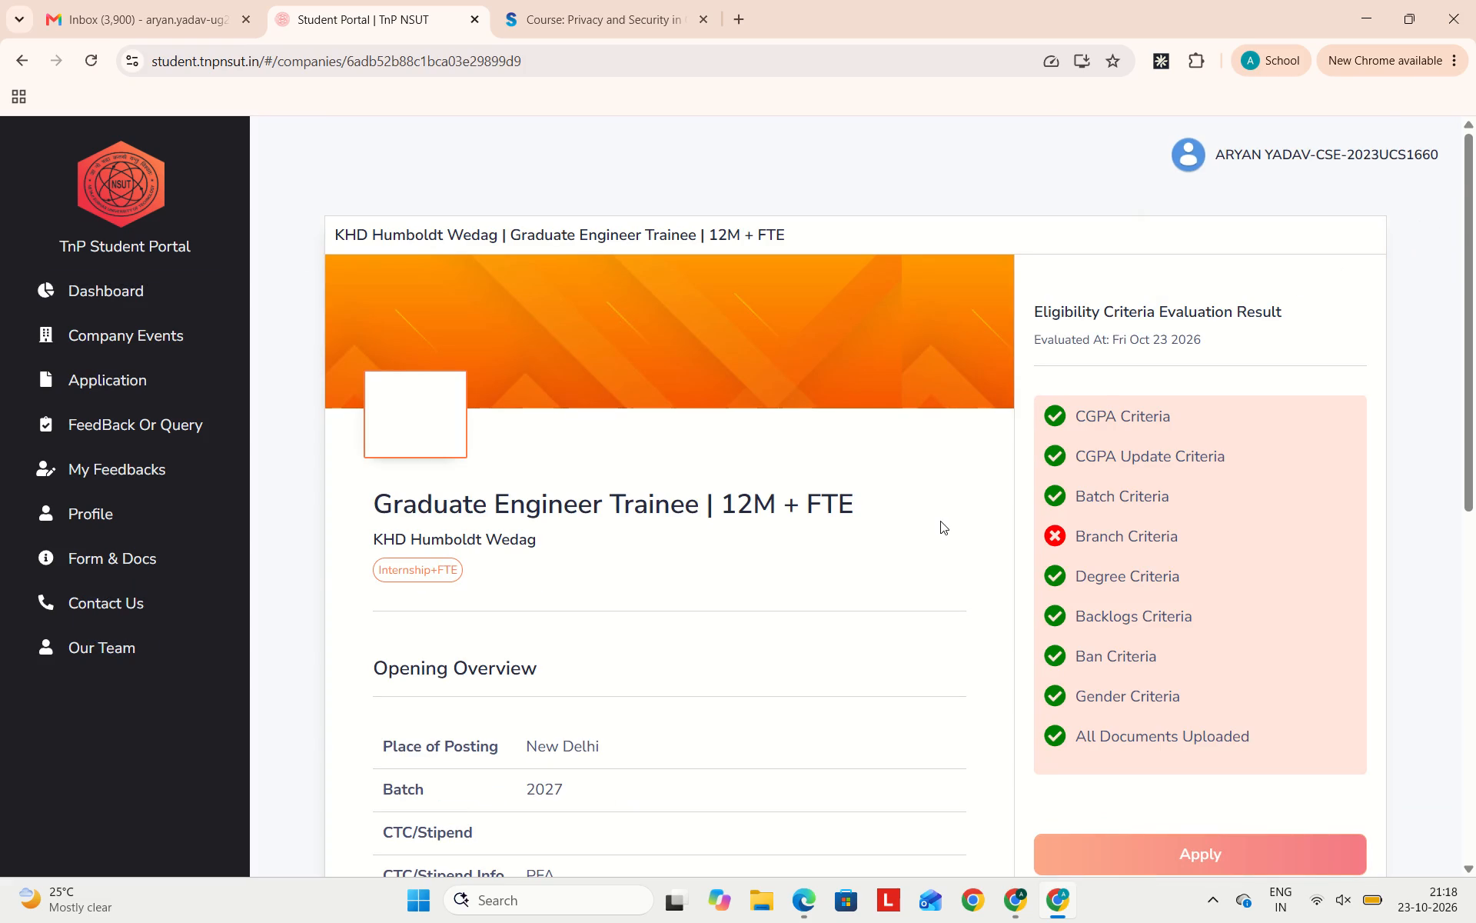
pyautogui.scroll(-3, 939, 521)
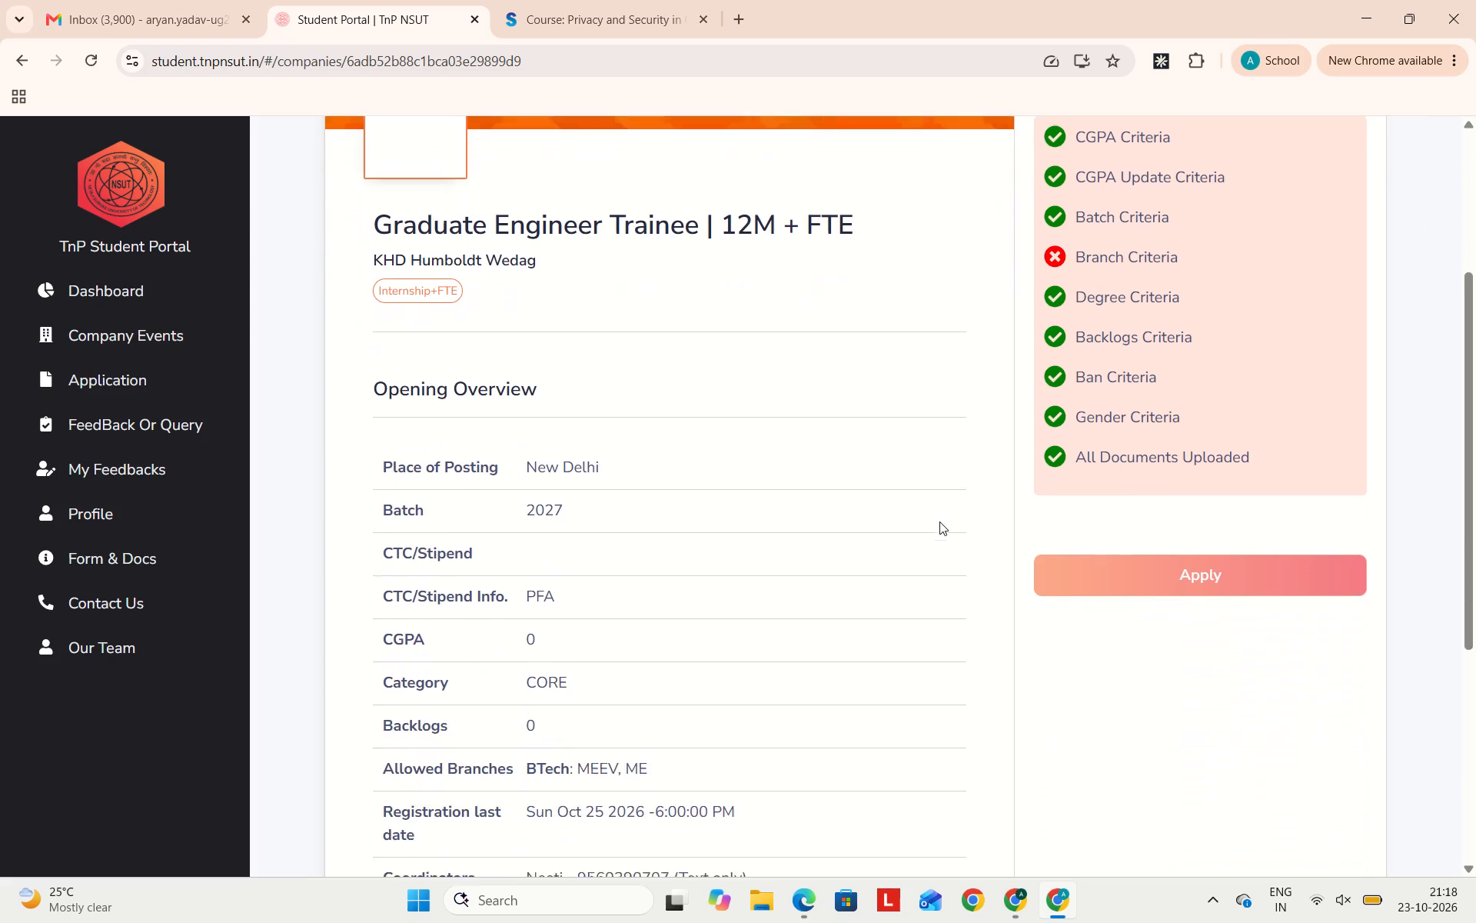
pyautogui.scroll(-1, 939, 521)
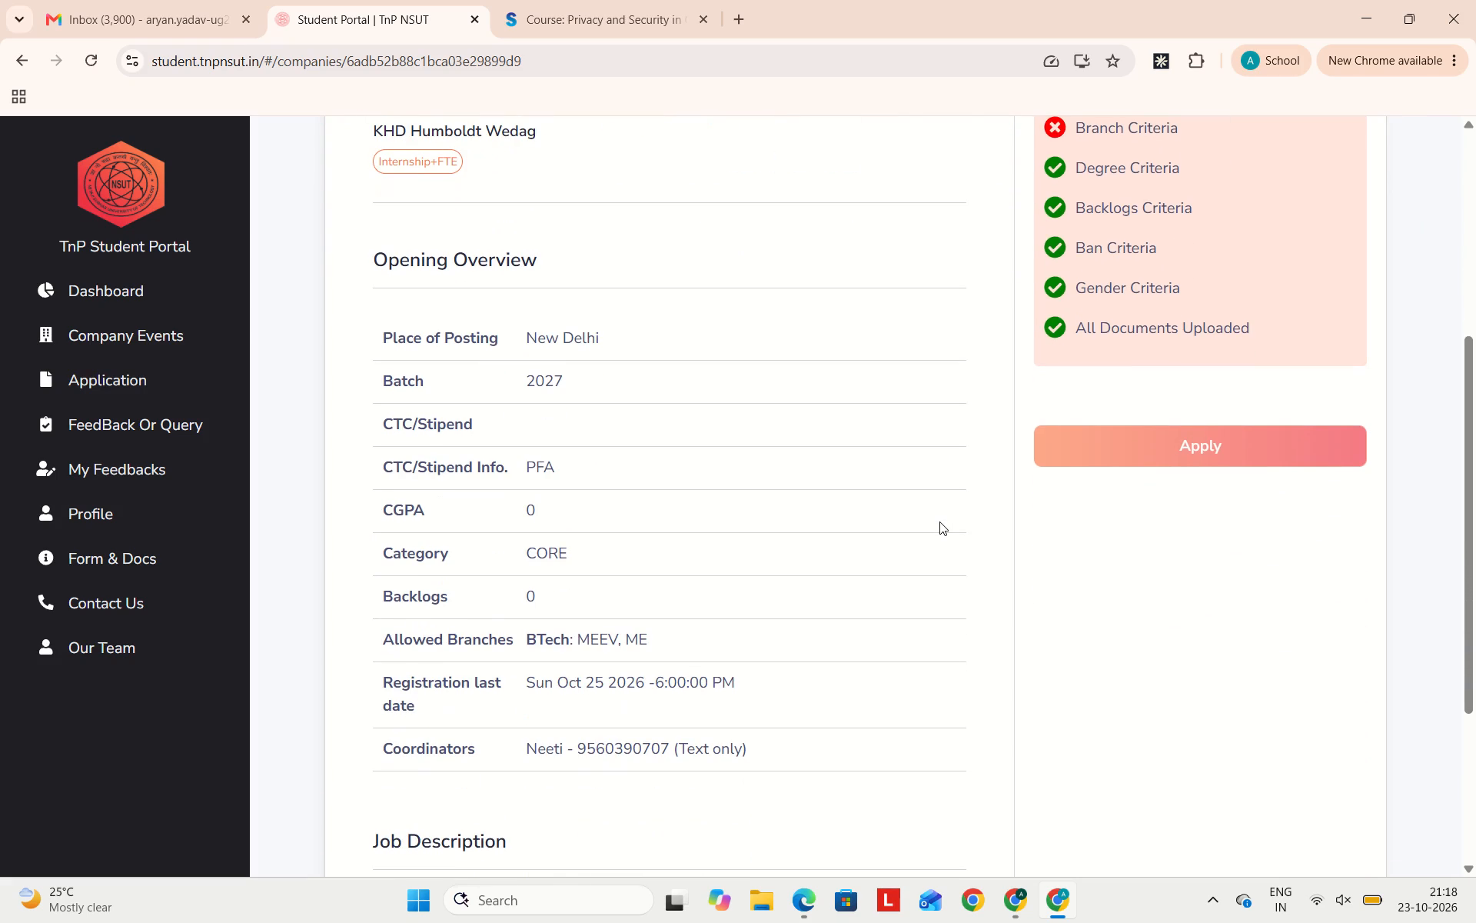
# Try to open the posting's attached CTC_Breakdown.pdf, and reload the page.
pyautogui.scroll(-3, 939, 521)
pyautogui.click(470, 783)
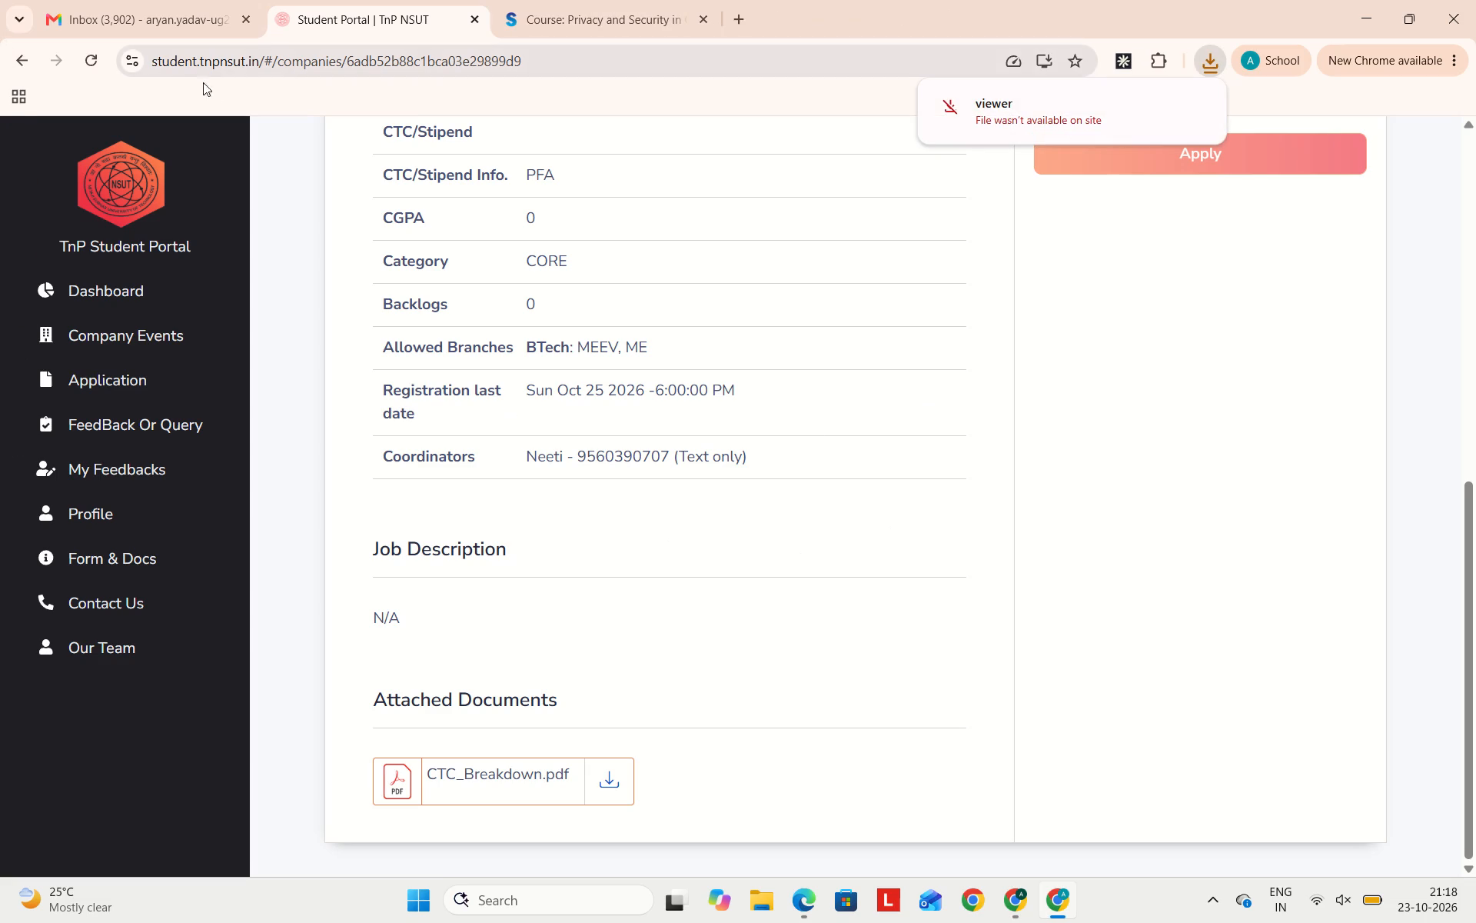
pyautogui.click(97, 62)
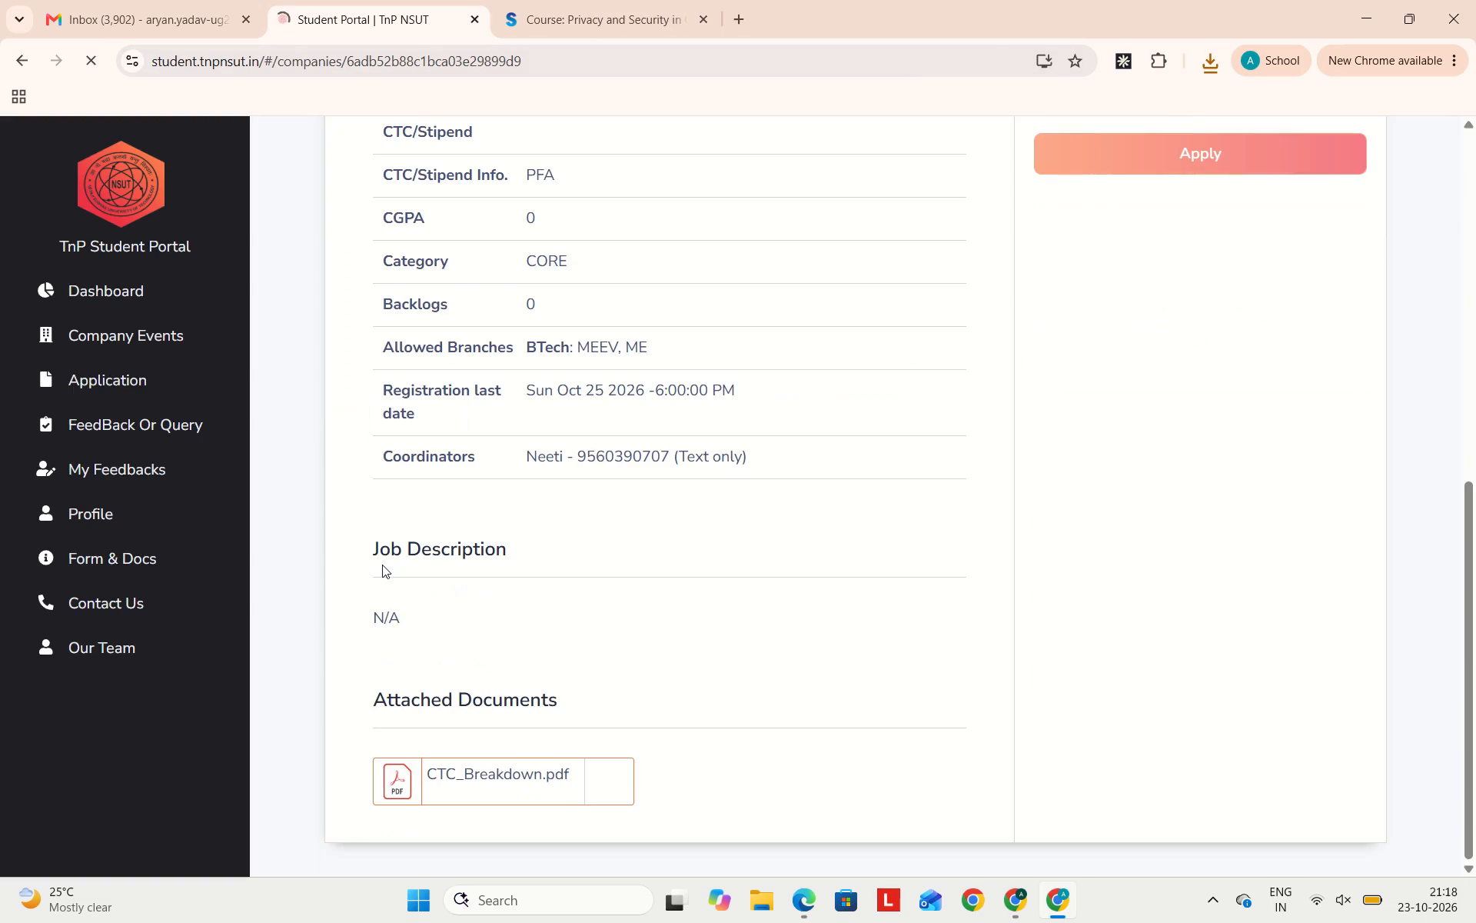